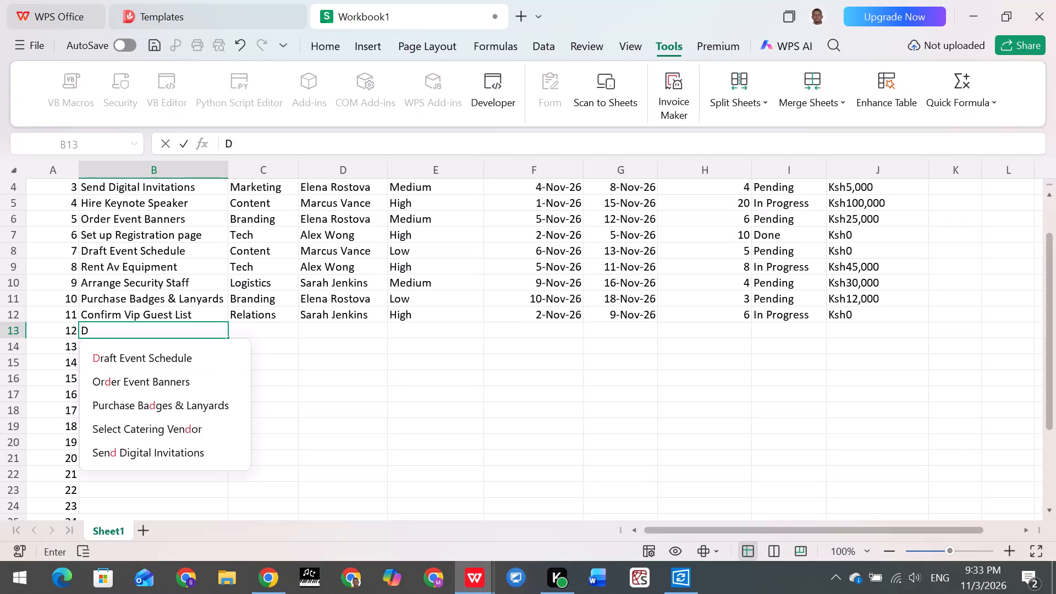
Complete the task name in B13 as "Design Slide Template" for task 12.
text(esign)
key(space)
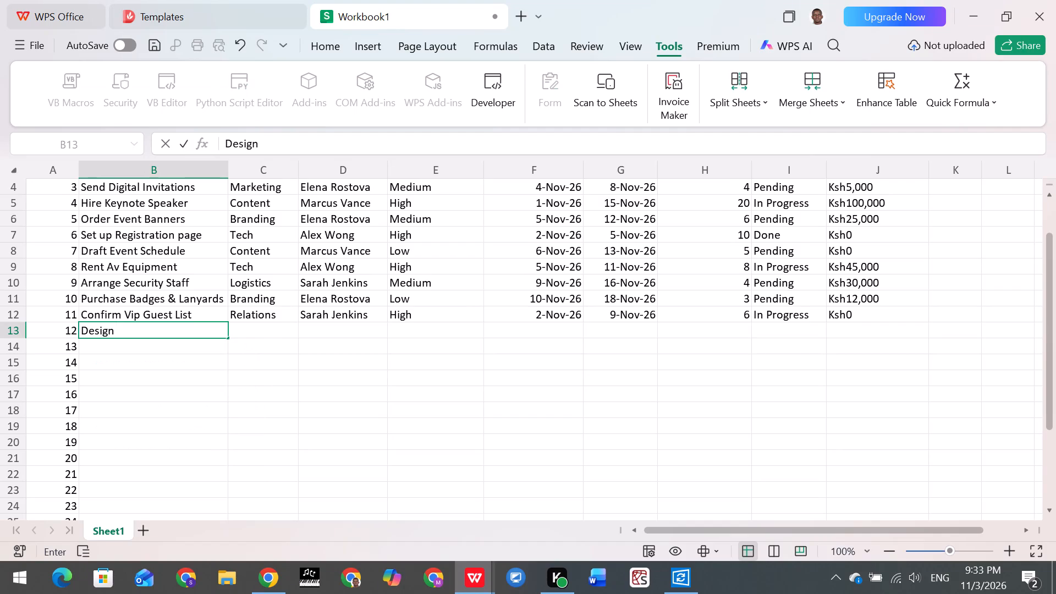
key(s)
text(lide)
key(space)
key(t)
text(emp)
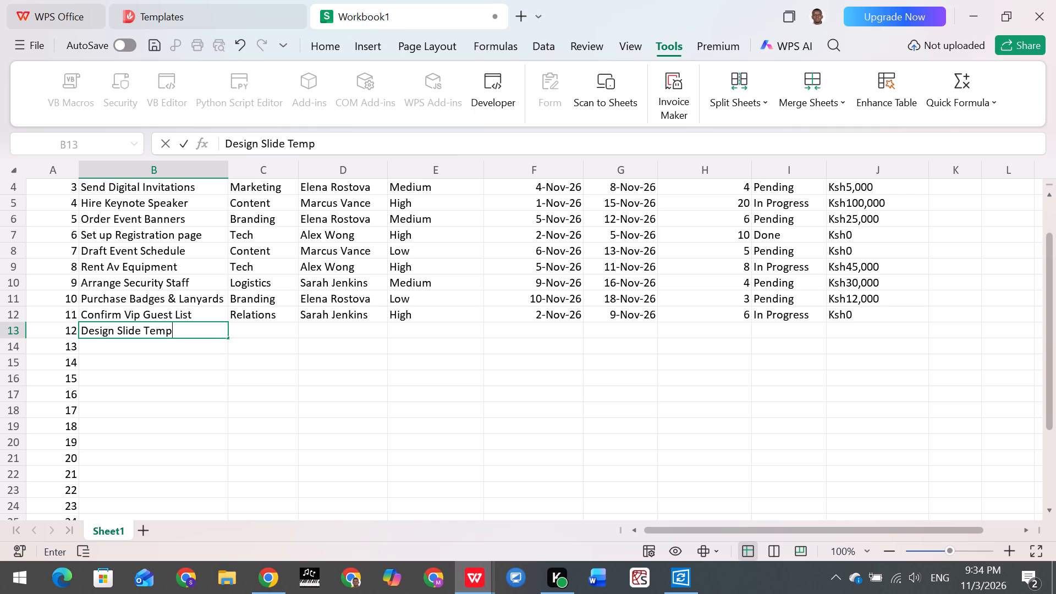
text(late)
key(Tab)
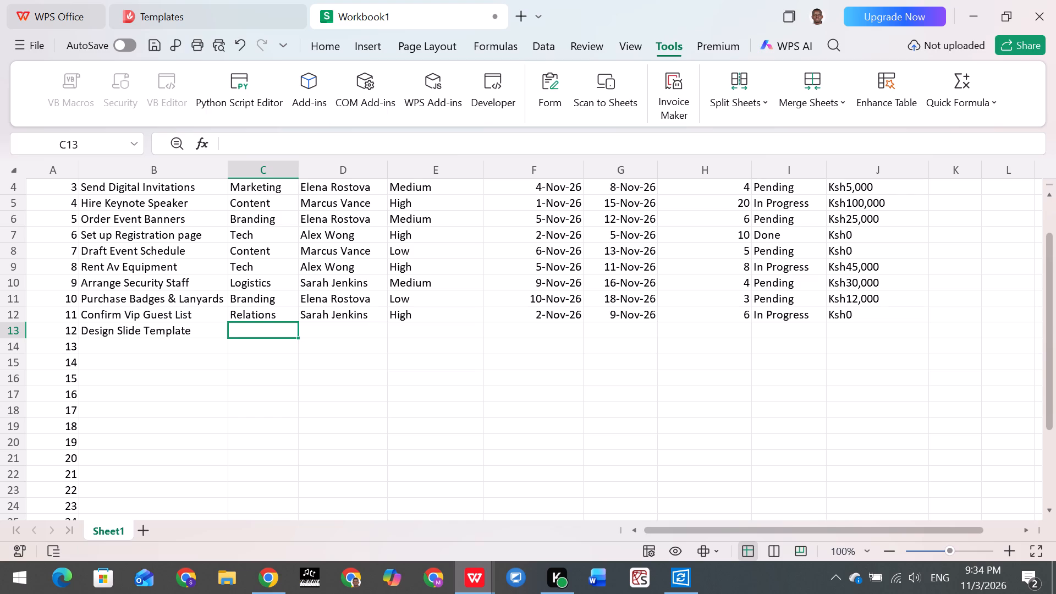
Fill task 12's columns C to E with Branding, the same assigned owner as Purchase Badges & Lanyards, and Low priority.
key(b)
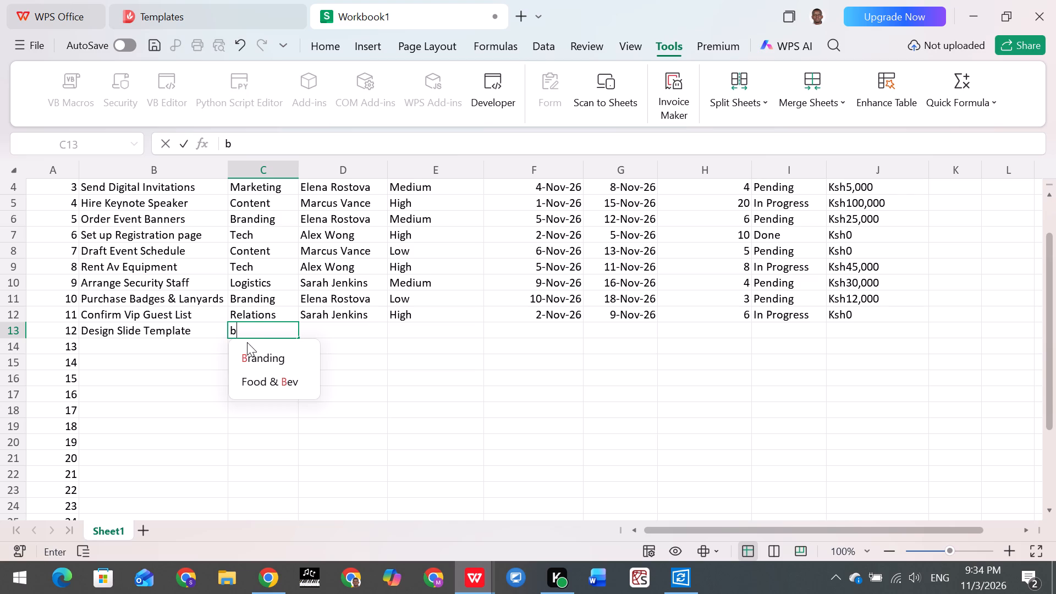
click(252, 354)
key(Tab)
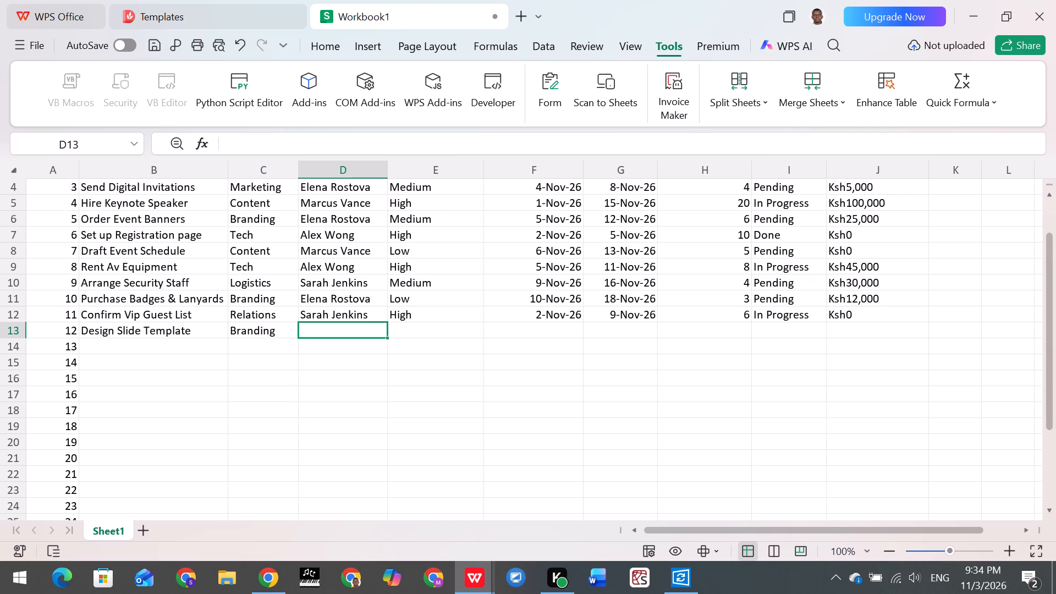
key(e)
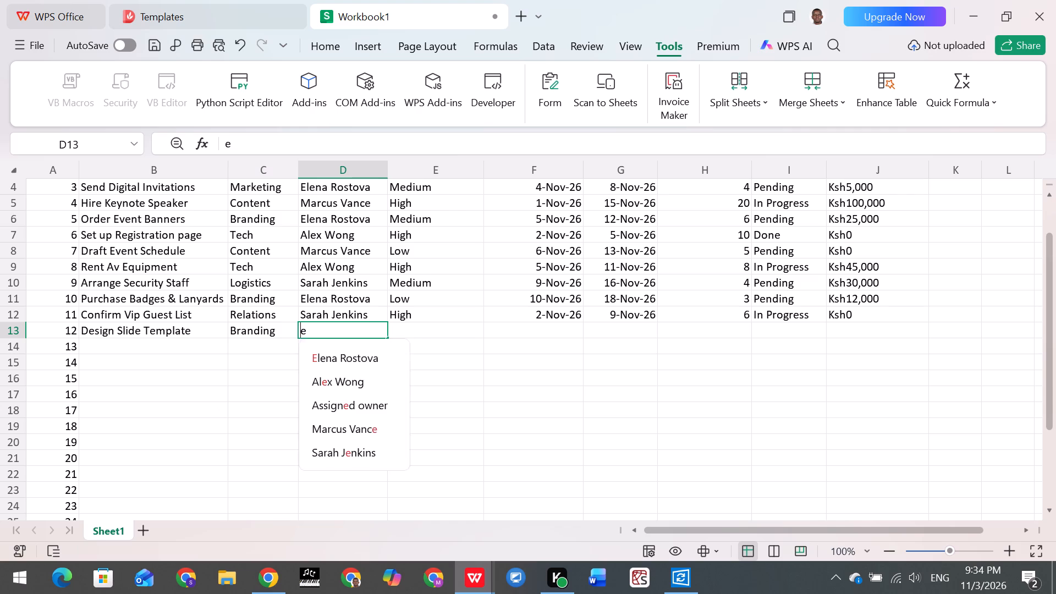
click(327, 350)
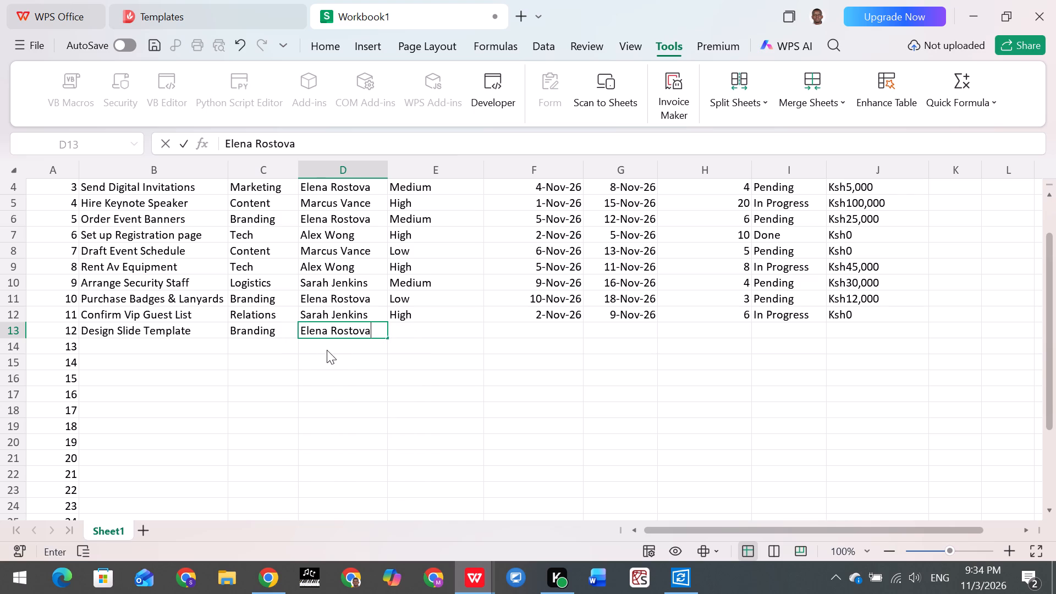
key(Tab)
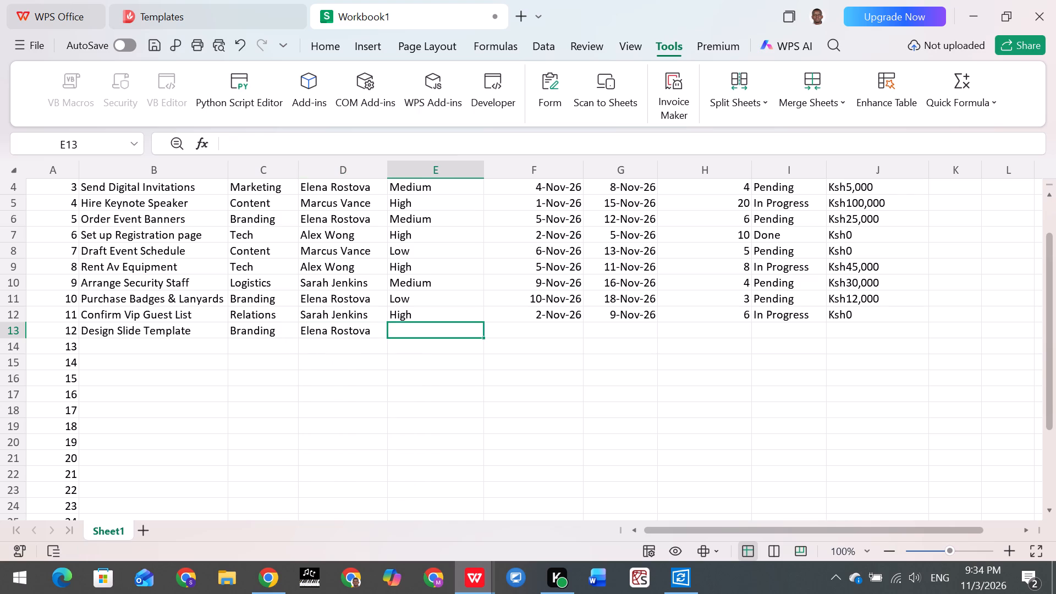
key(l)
key(Tab)
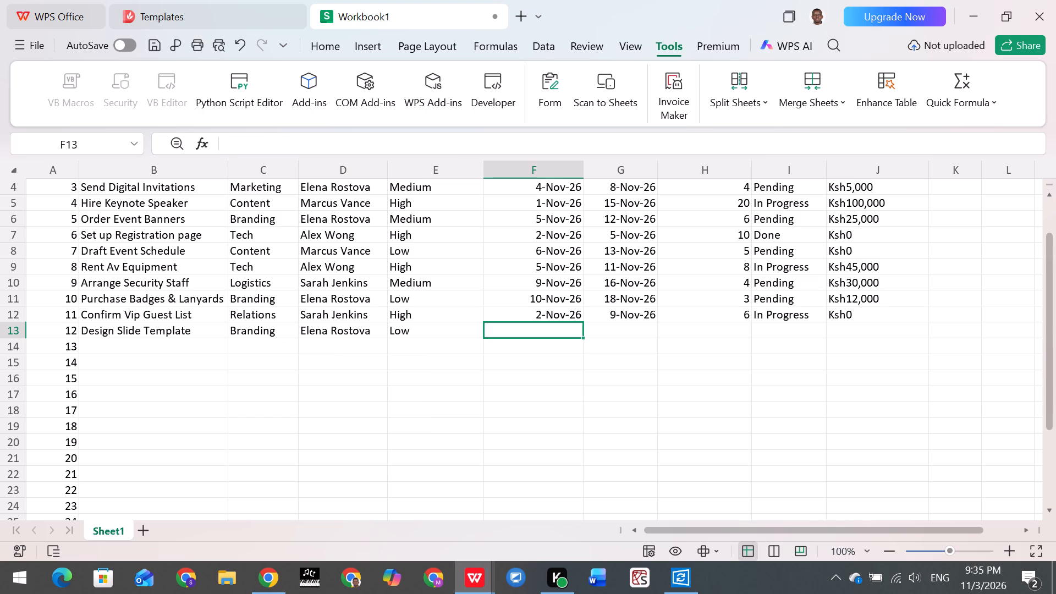
Enter the date 07-Nov-2026 in column F of the Design Slide Template row.
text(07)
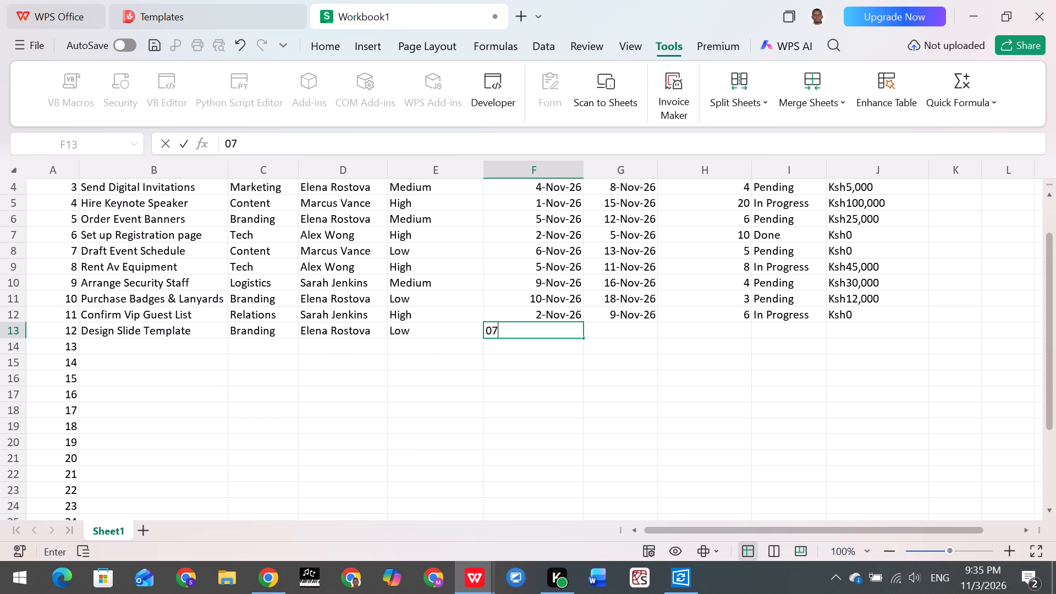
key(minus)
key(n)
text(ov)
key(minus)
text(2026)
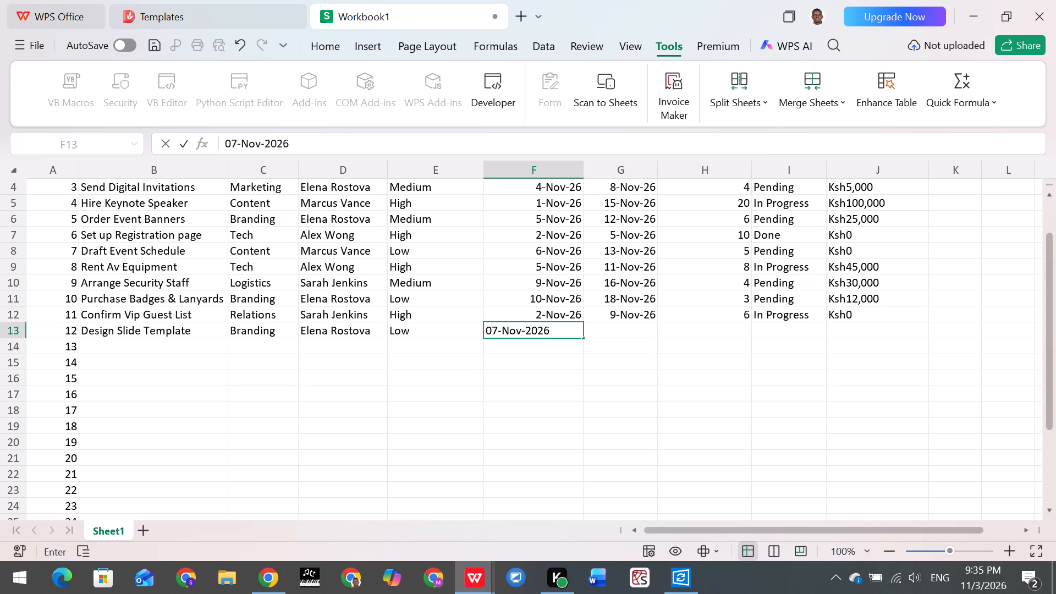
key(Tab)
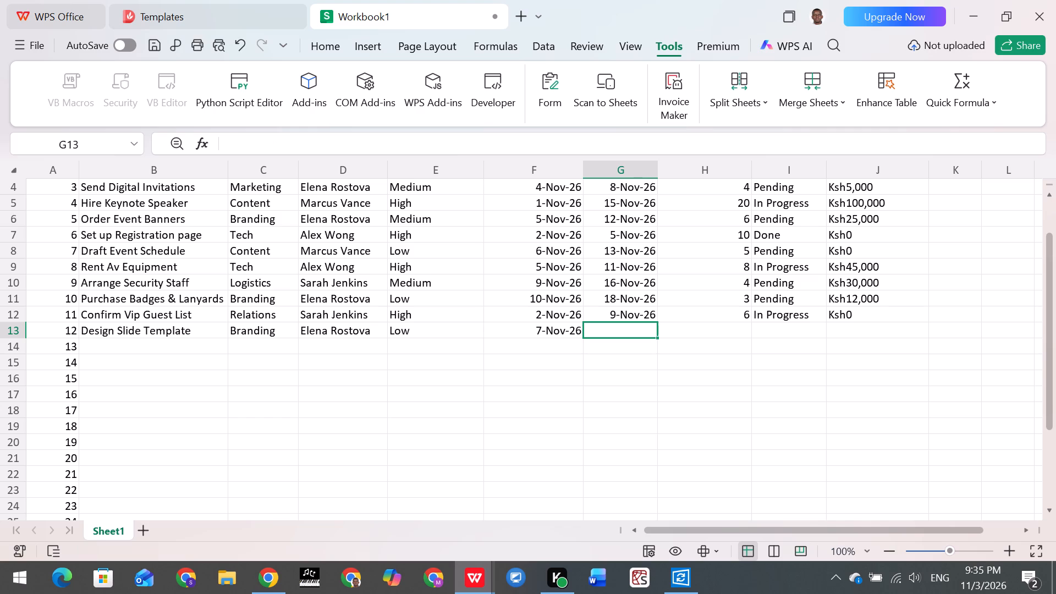
Enter the date 14-Nov-2026 in column G of the Design Slide Template row.
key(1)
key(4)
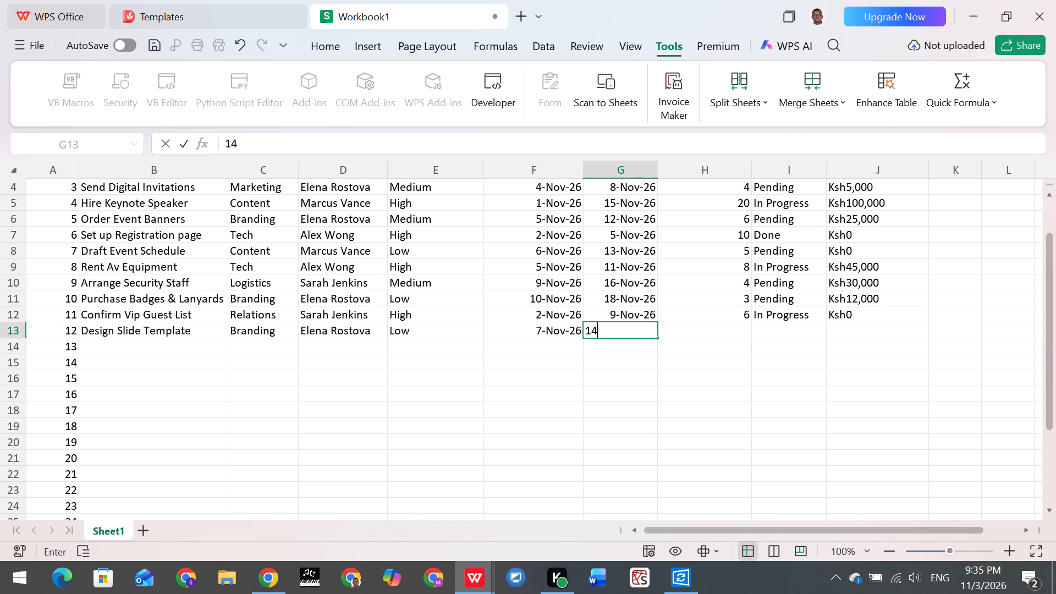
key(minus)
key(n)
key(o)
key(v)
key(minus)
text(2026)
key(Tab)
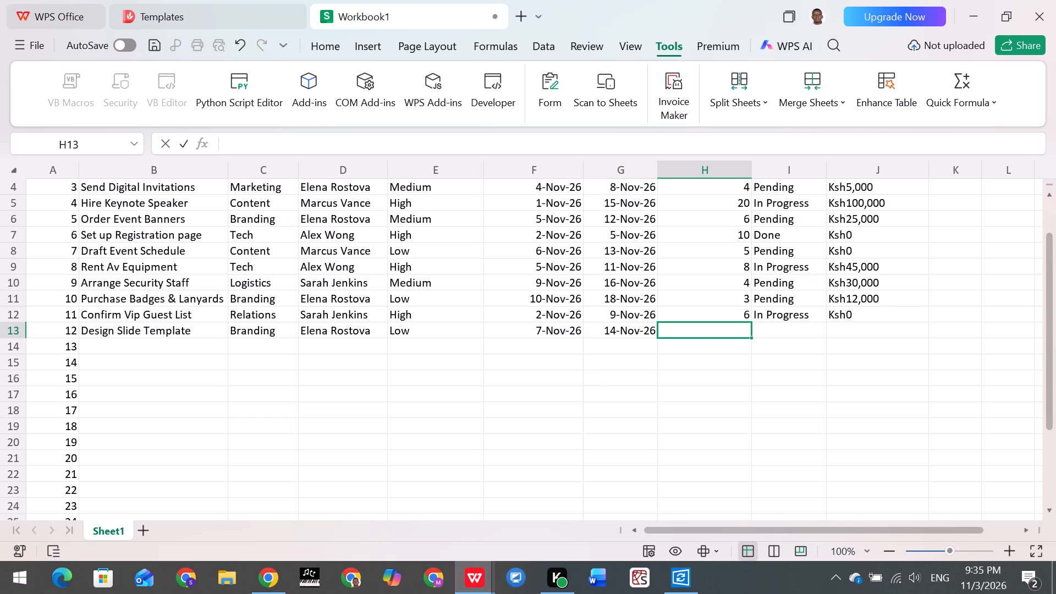
Complete the Design Slide Template row with 5 in column H, status Pending, and amount Ksh0 in column J.
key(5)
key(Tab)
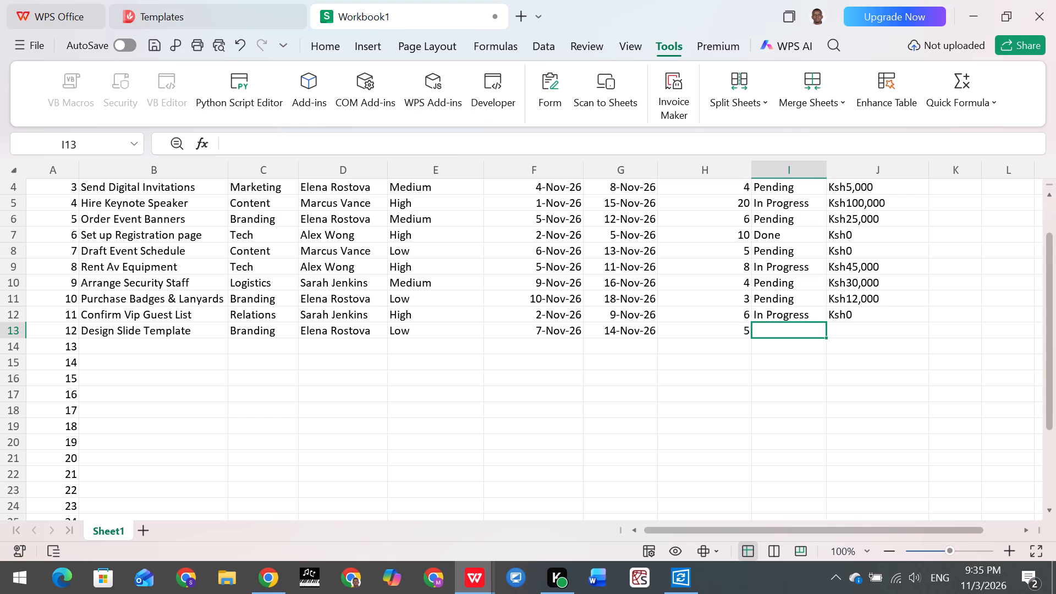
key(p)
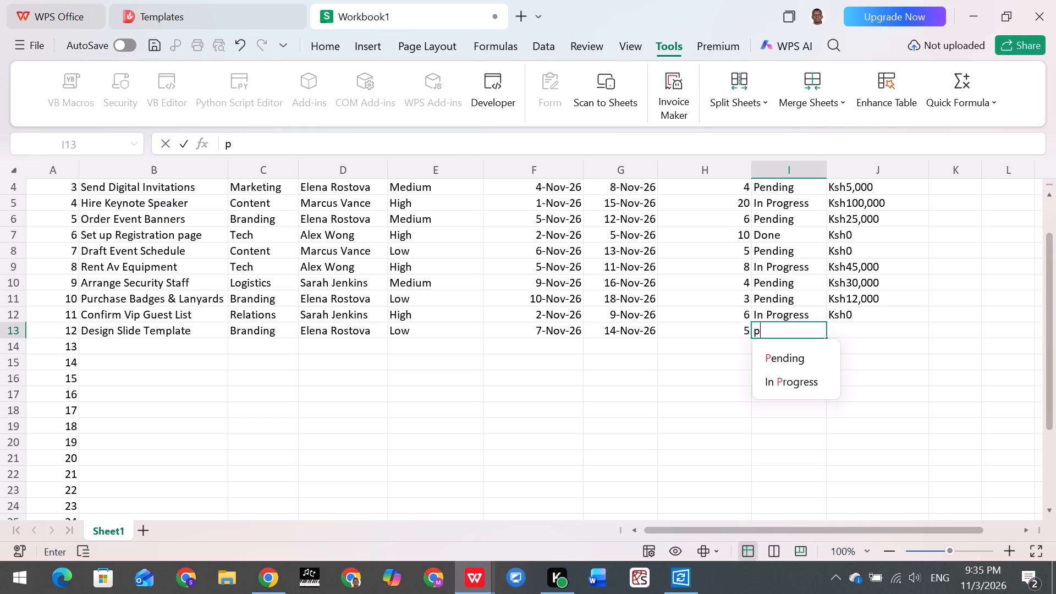
click(766, 360)
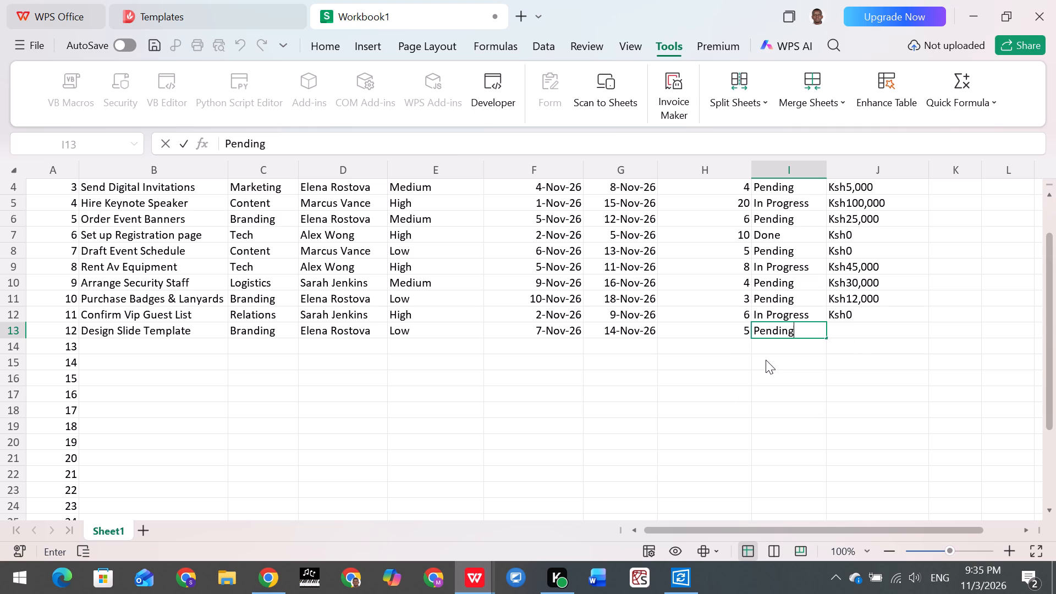
key(Tab)
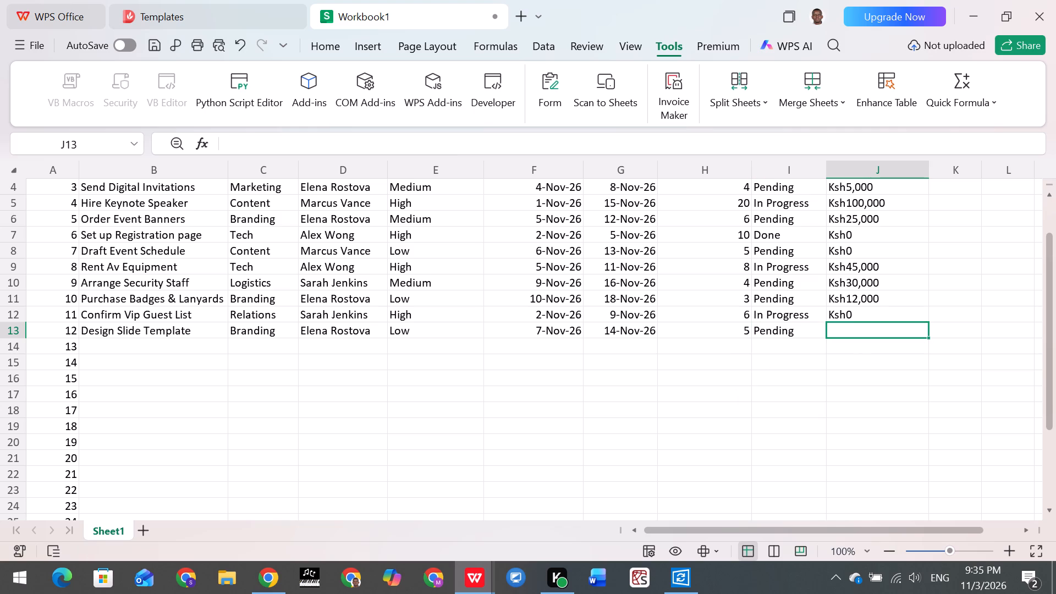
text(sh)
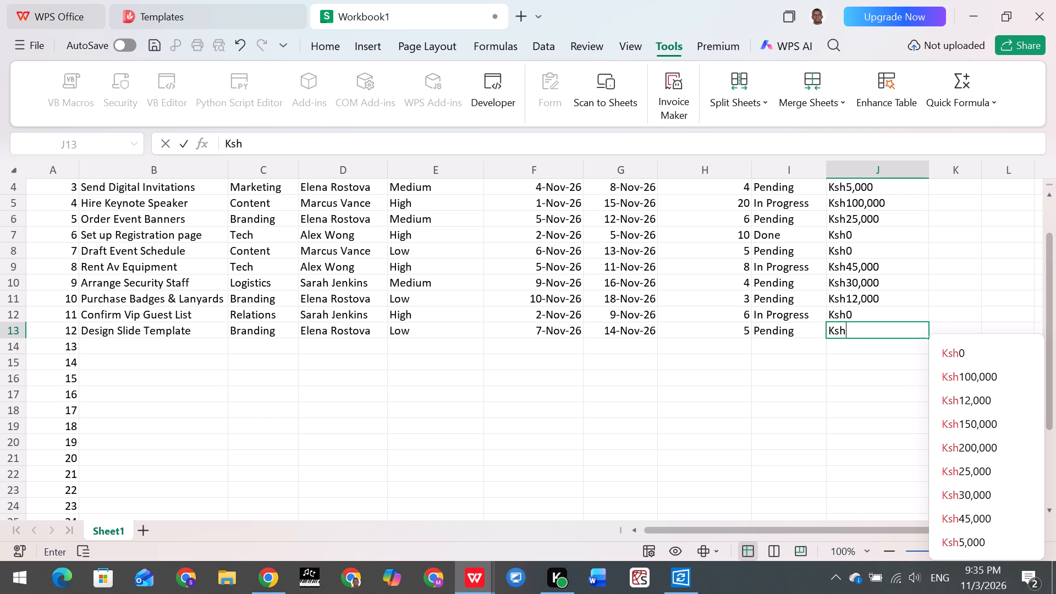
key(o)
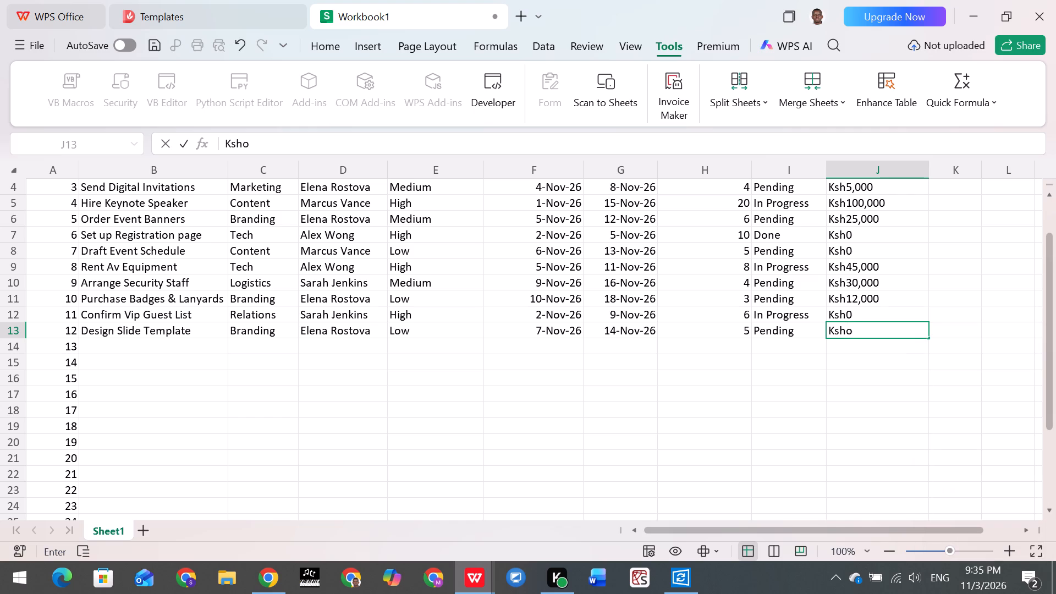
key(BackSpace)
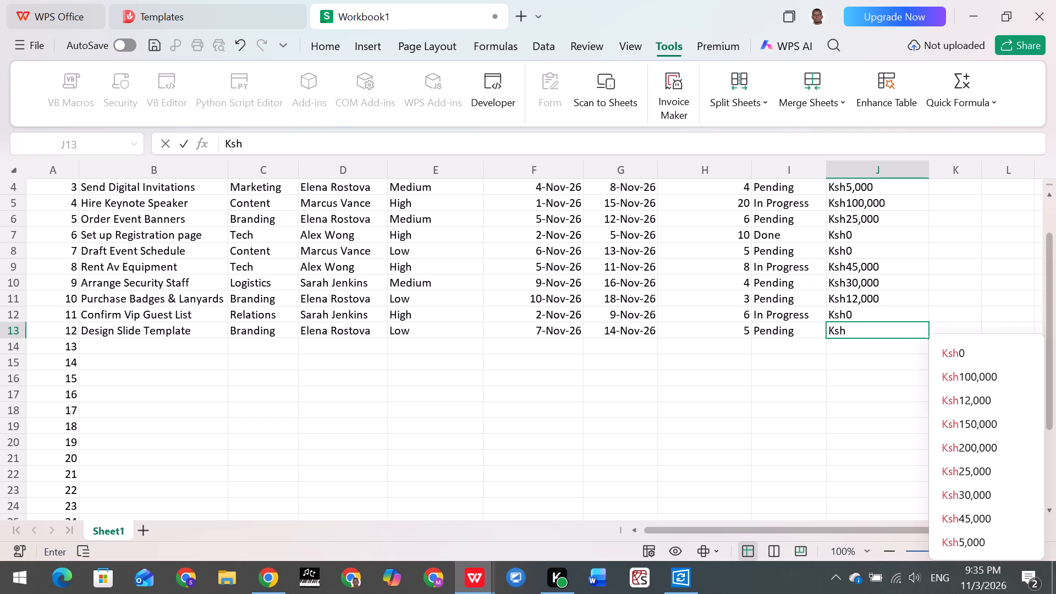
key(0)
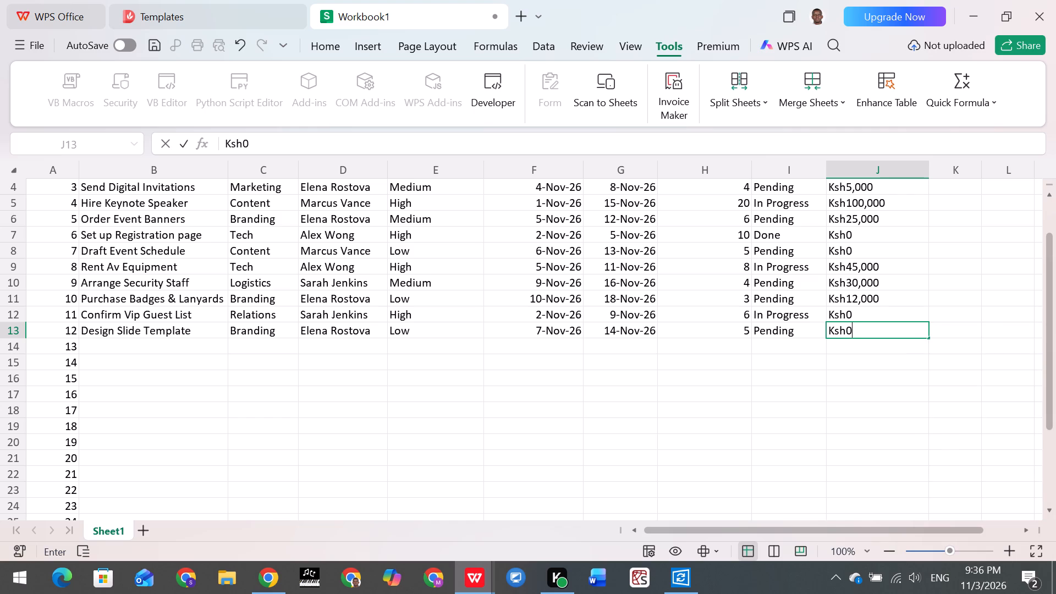
Enter the task name Coordinate Photography in column B for task 13.
double_click(156, 346)
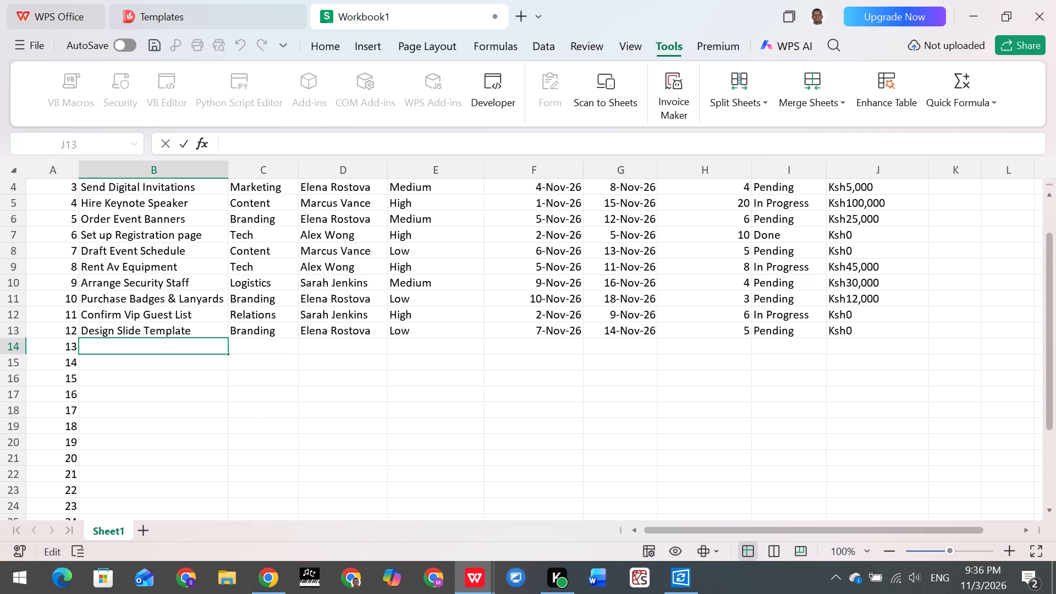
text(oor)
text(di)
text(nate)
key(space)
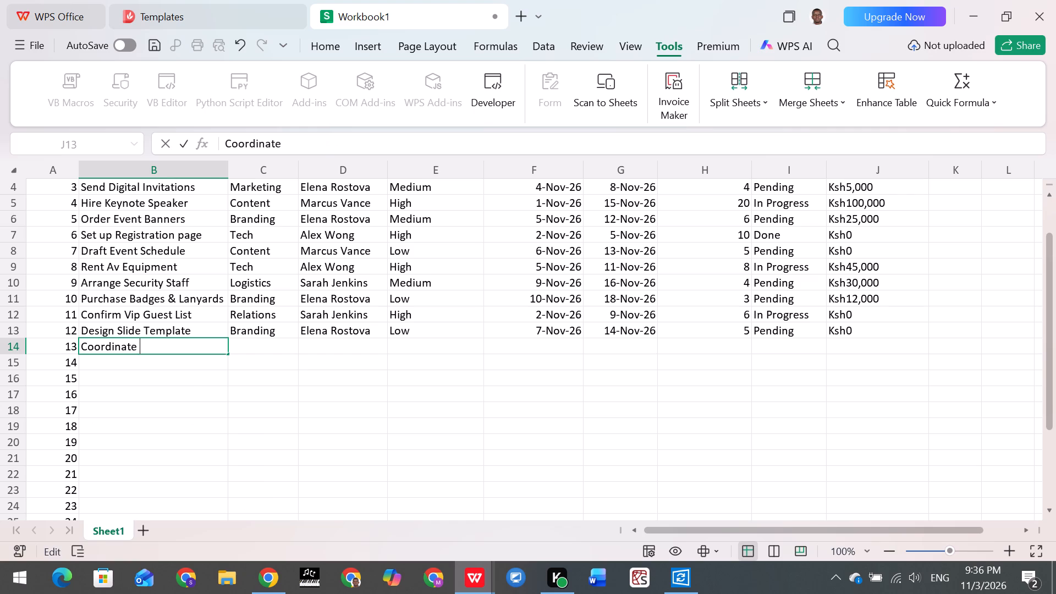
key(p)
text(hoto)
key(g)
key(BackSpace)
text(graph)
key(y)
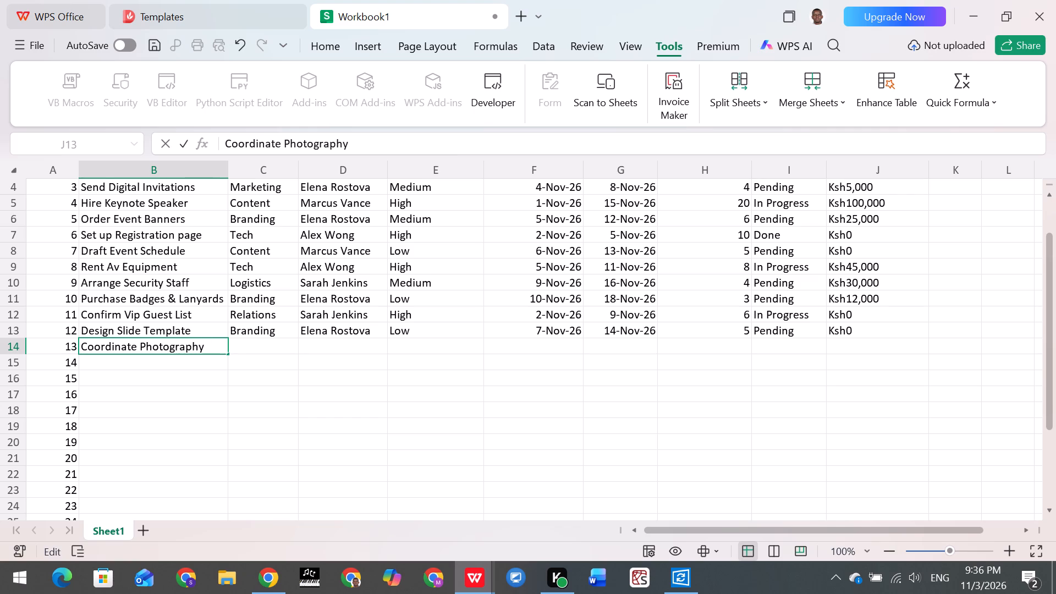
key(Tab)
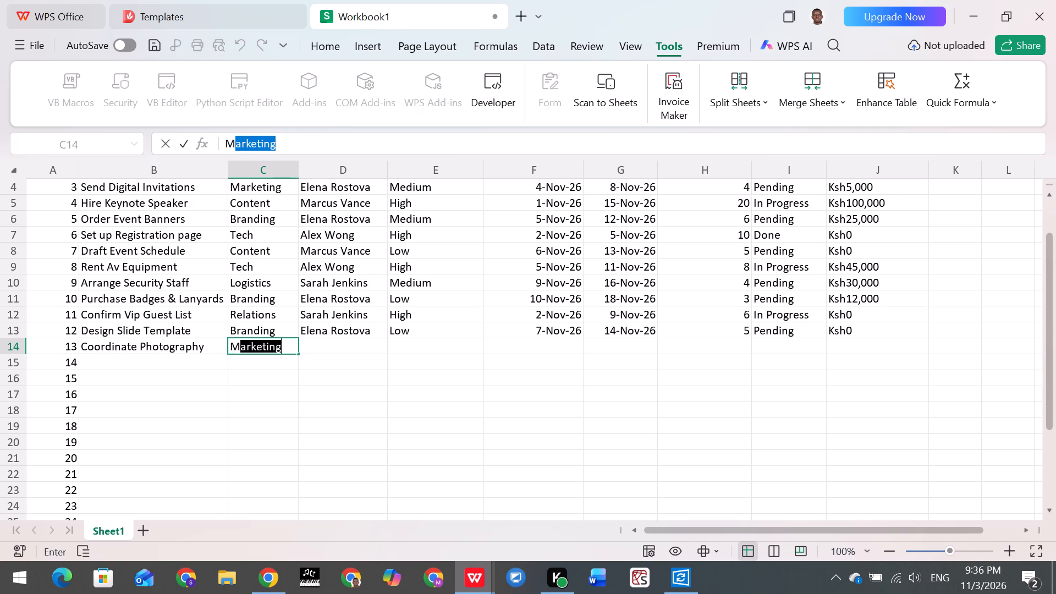
Fill task 13's columns C to E with Marketing, David as the assigned owner, and Medium priority.
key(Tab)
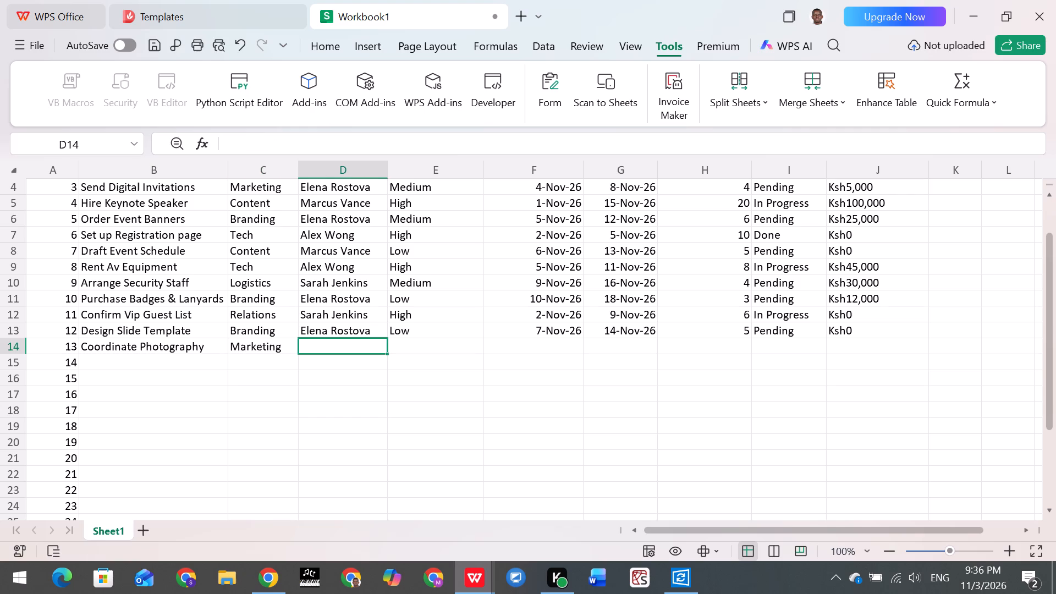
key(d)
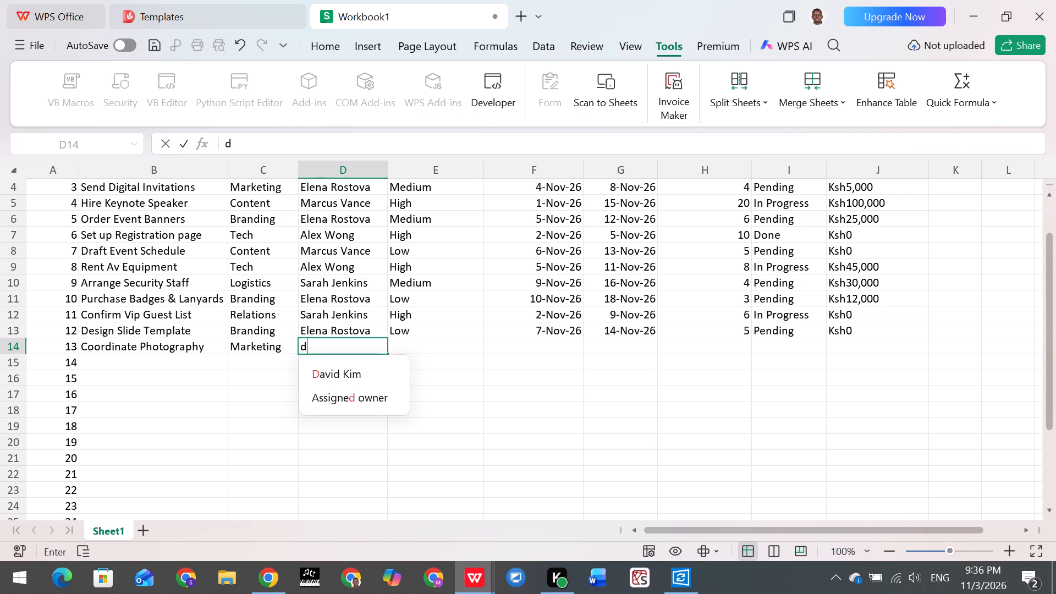
click(324, 366)
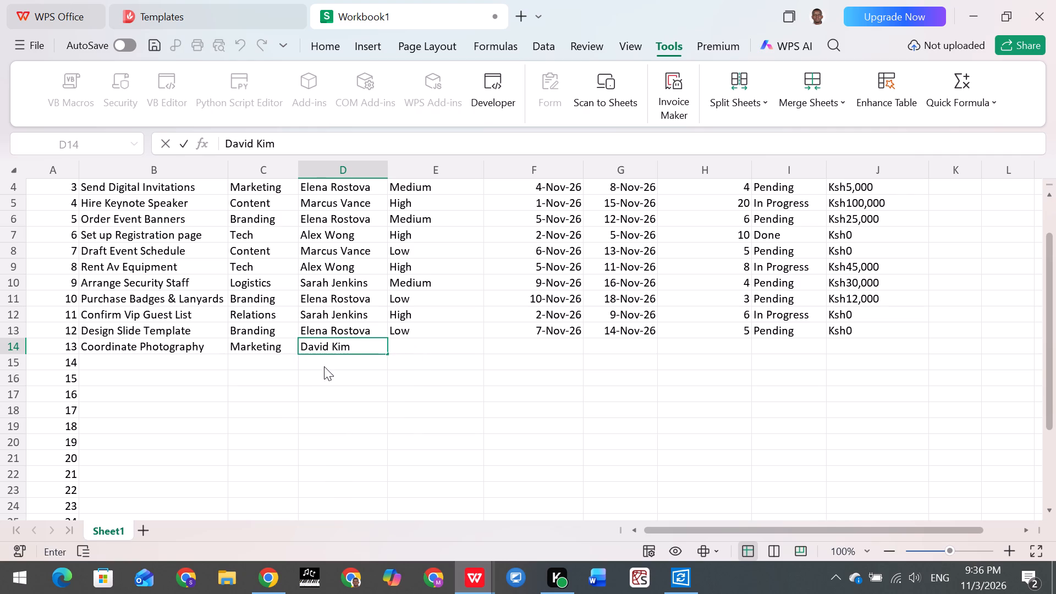
key(Tab)
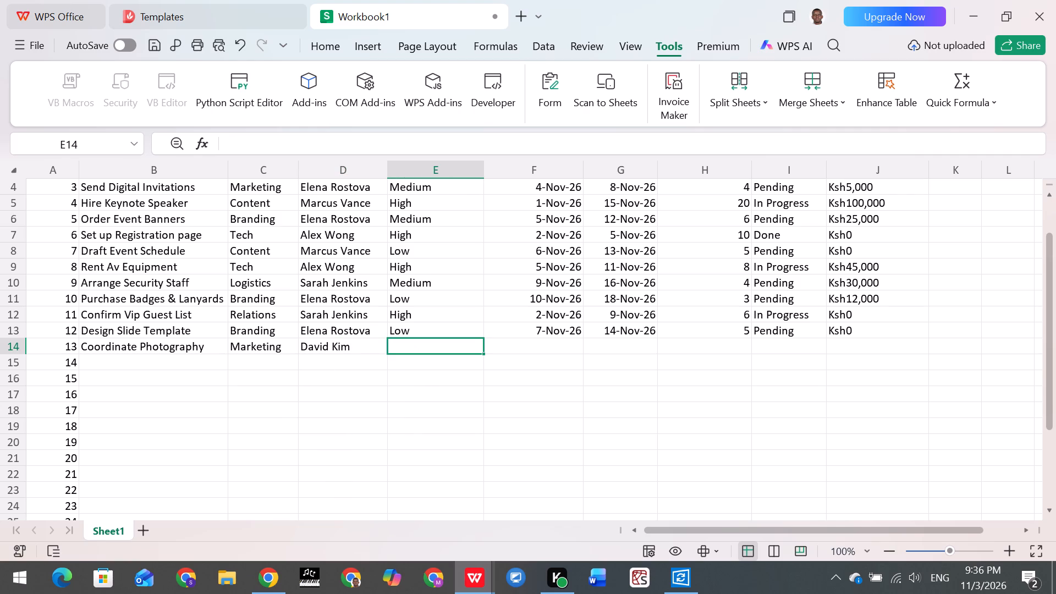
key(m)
key(Tab)
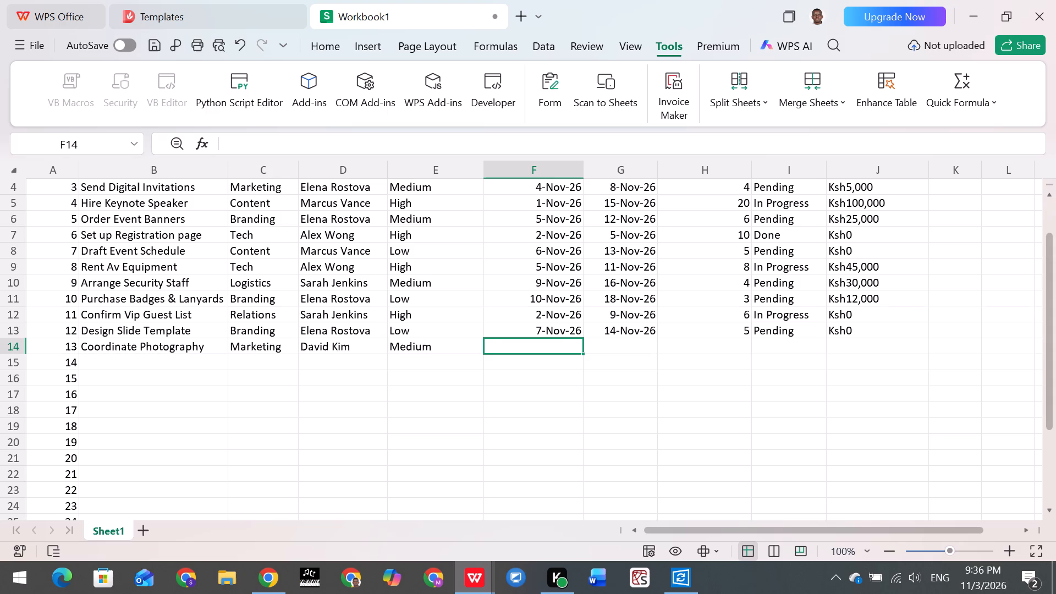
Enter the date 08-Nov-2026 in column F of the Coordinate Photography row.
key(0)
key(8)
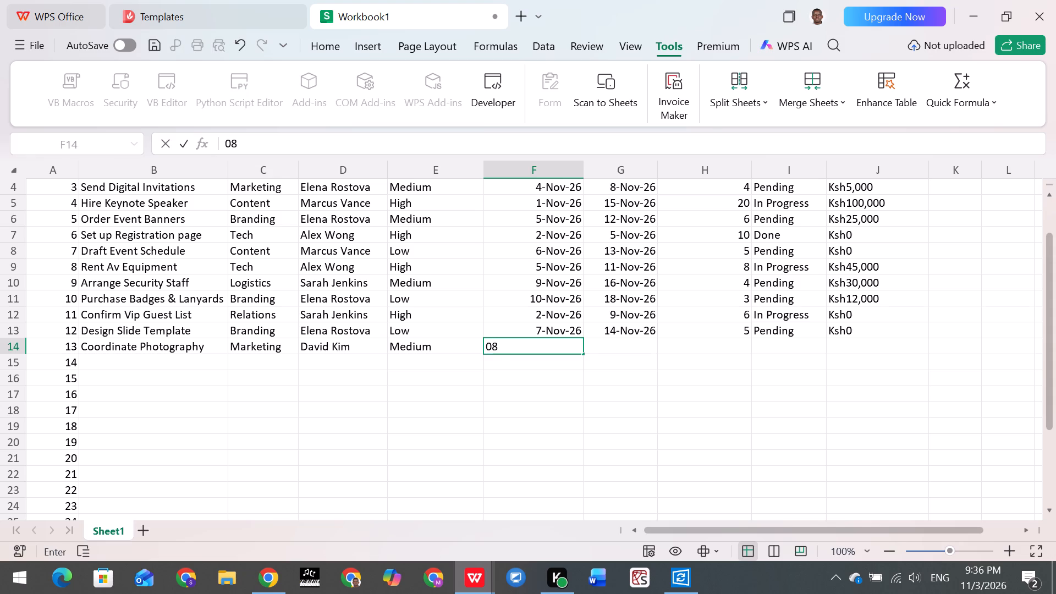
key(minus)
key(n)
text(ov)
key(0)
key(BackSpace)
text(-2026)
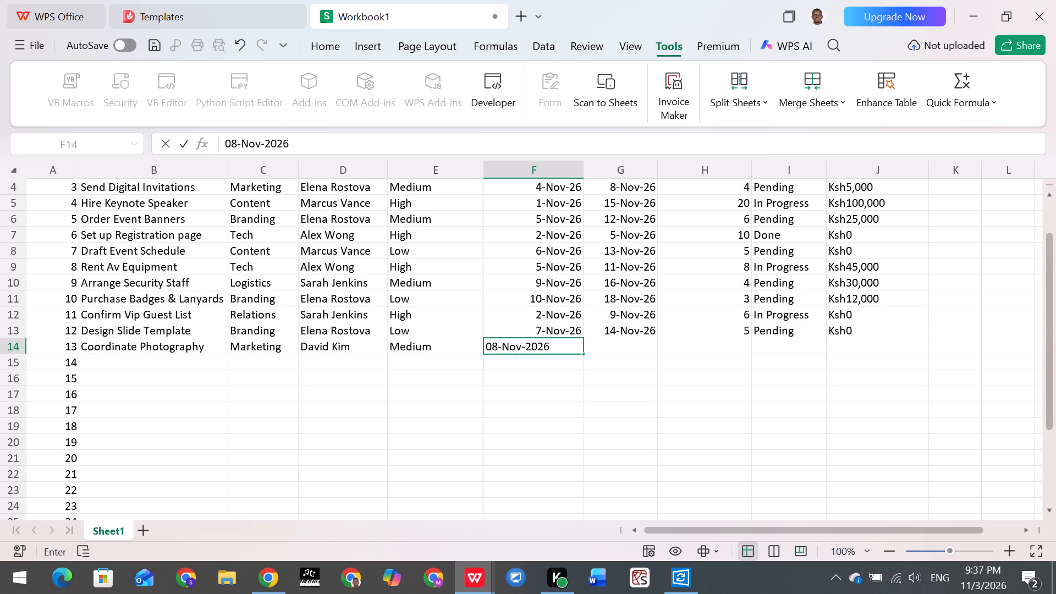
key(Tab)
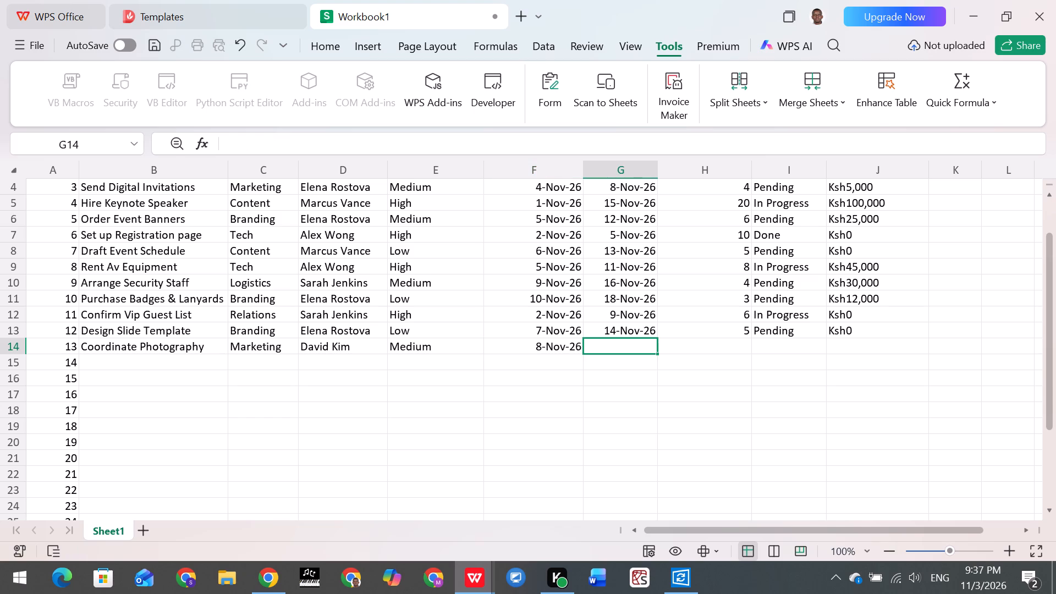
Enter the date 15-Nov-2026 in column G of the Coordinate Photography row.
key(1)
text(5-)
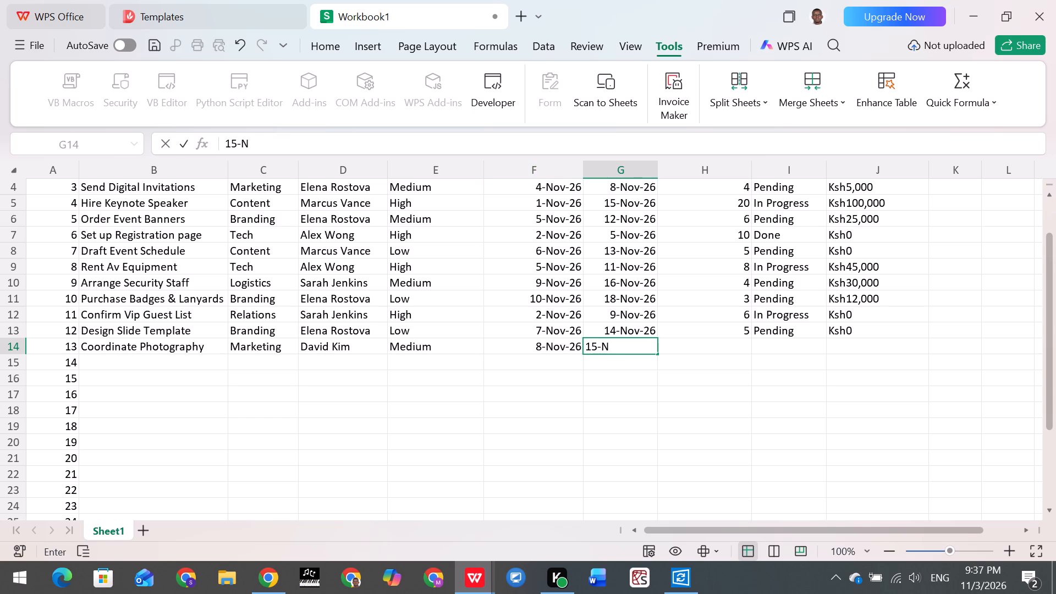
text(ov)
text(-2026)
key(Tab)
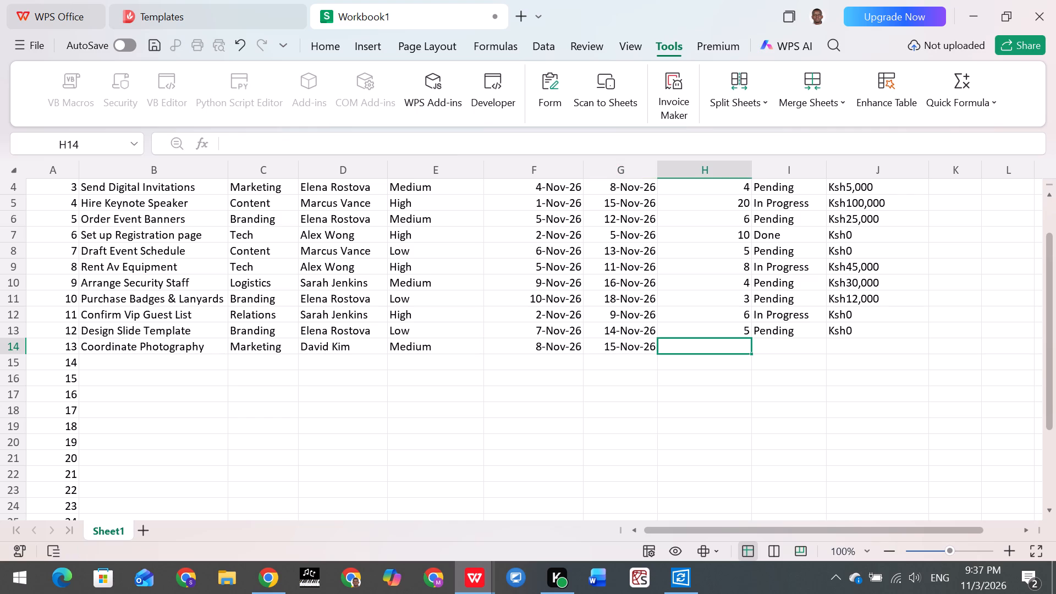
Enter 4 in column H and the status Pending in column I of the Coordinate Photography row.
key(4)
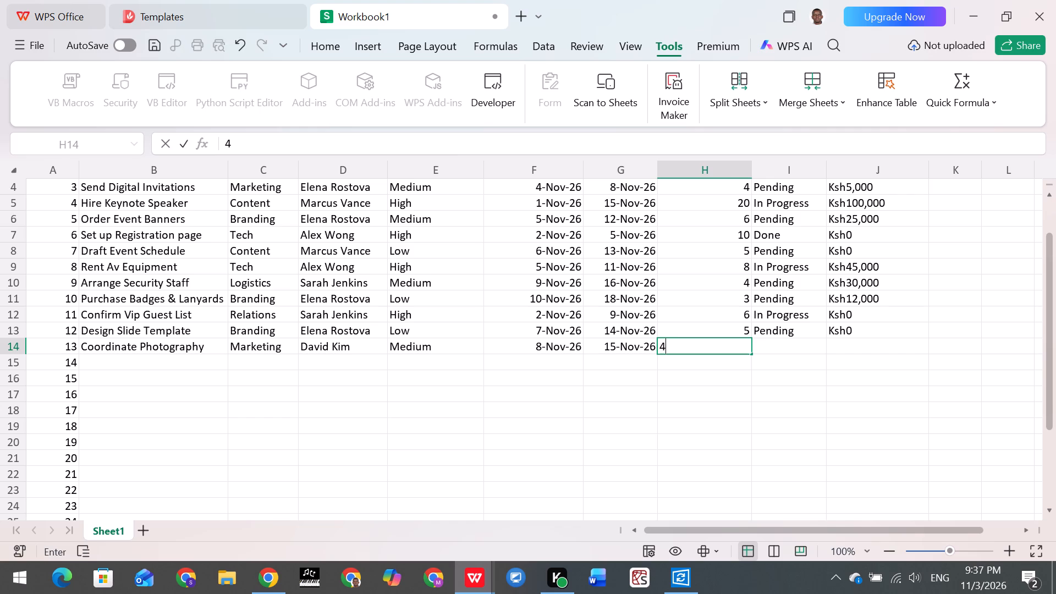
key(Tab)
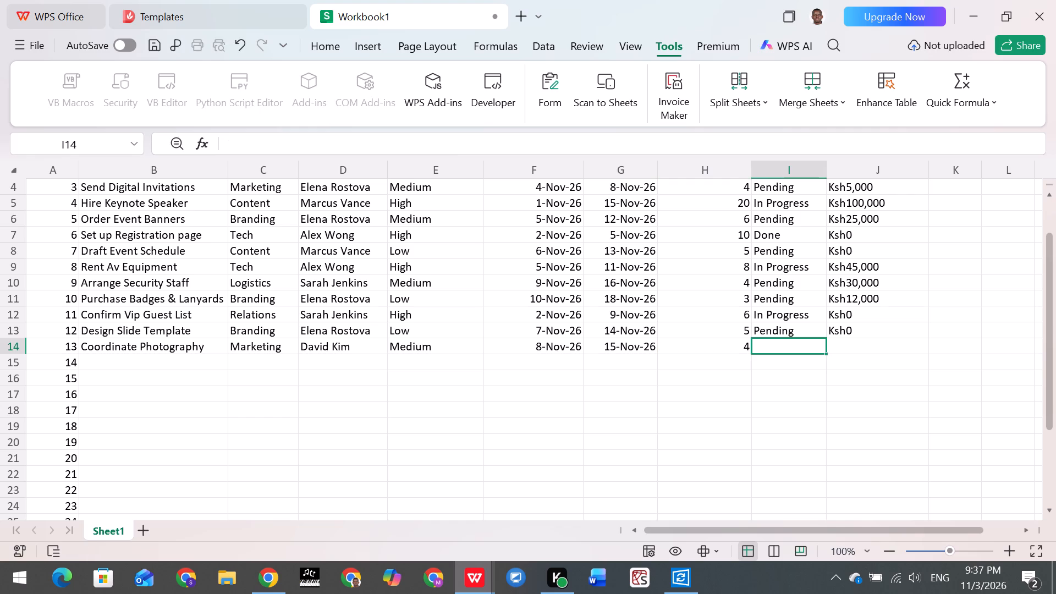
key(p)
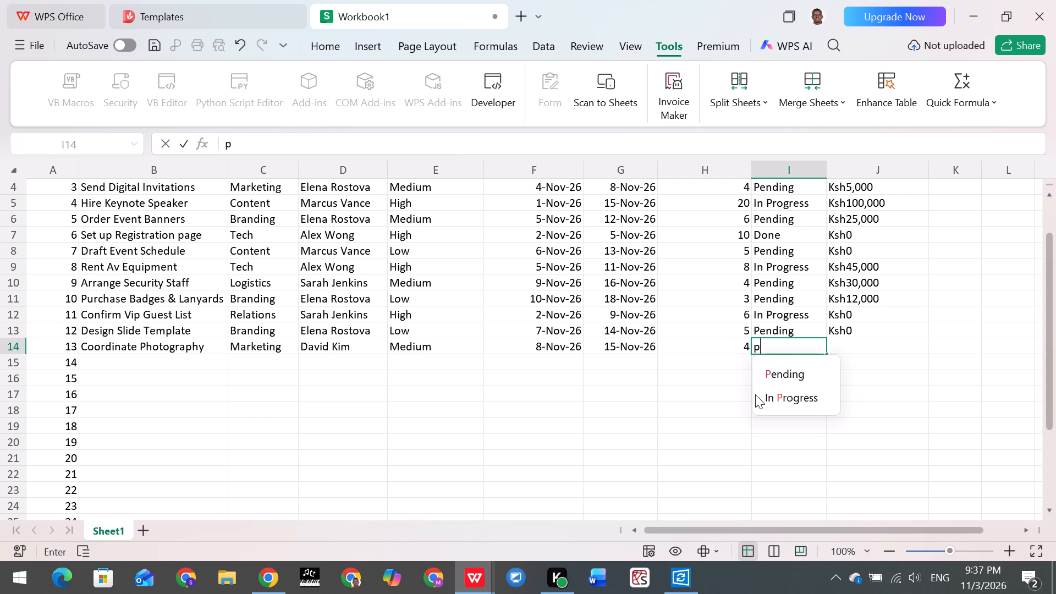
click(783, 376)
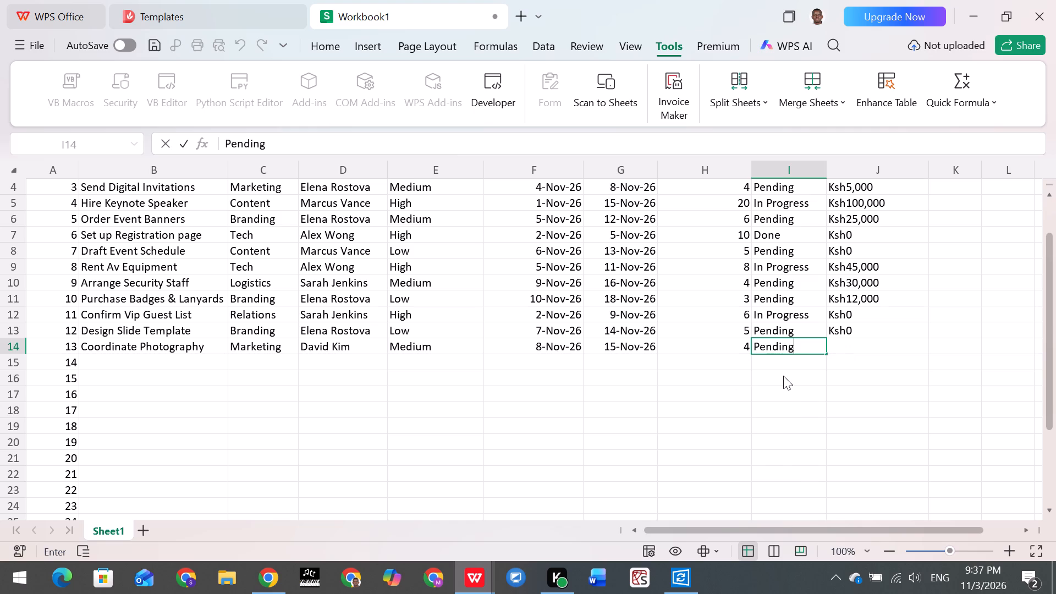
key(Tab)
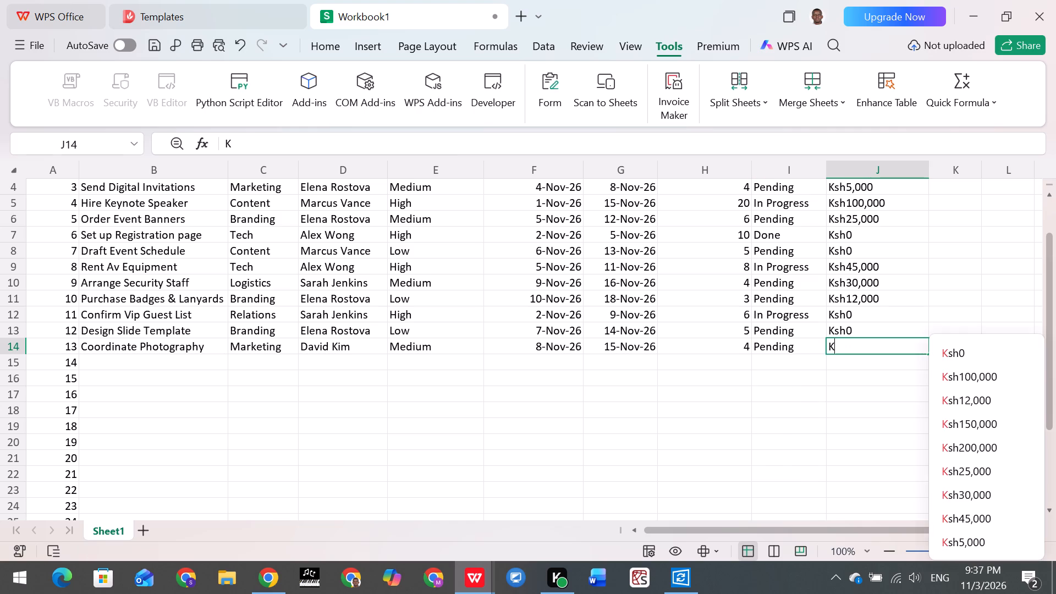
Enter the amount Ksh35,000 in column J of the Coordinate Photography row.
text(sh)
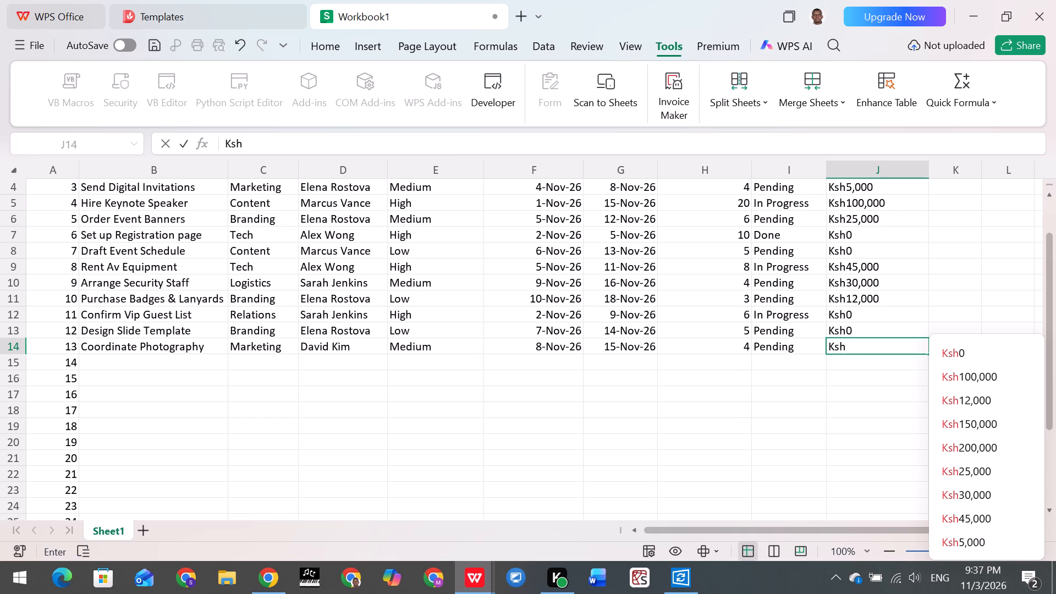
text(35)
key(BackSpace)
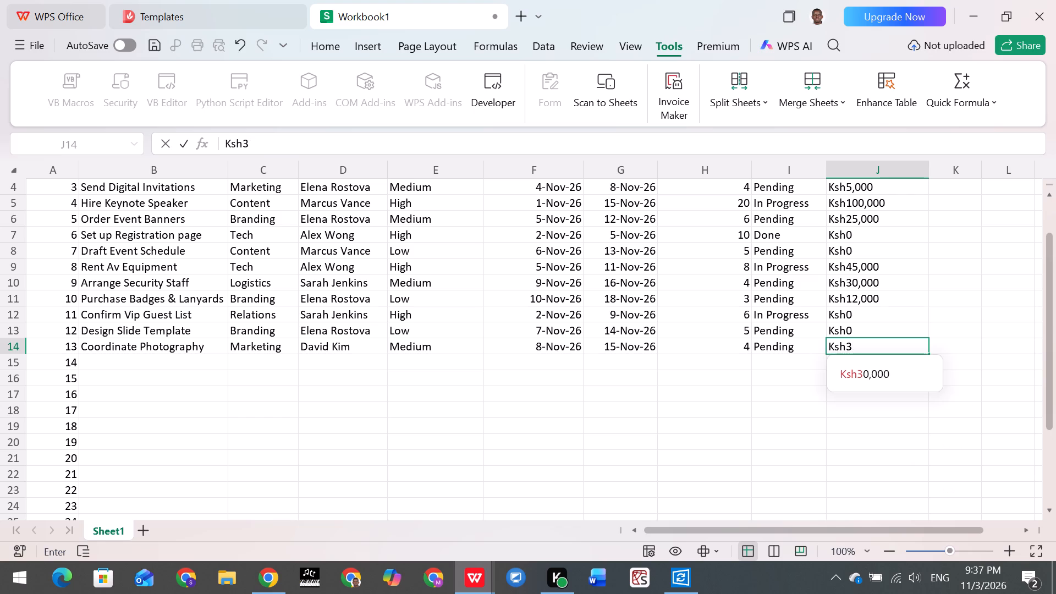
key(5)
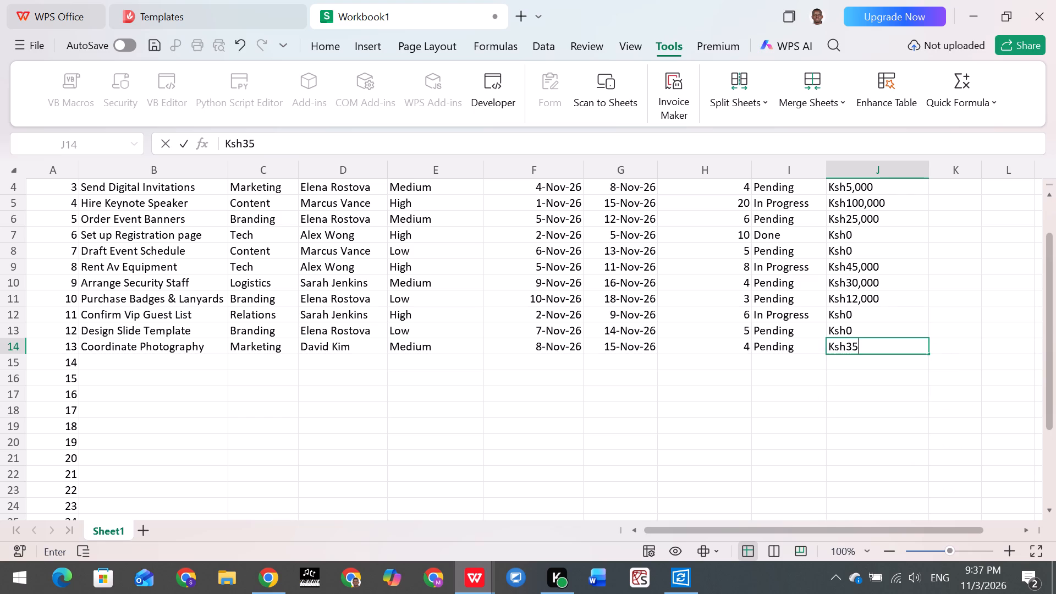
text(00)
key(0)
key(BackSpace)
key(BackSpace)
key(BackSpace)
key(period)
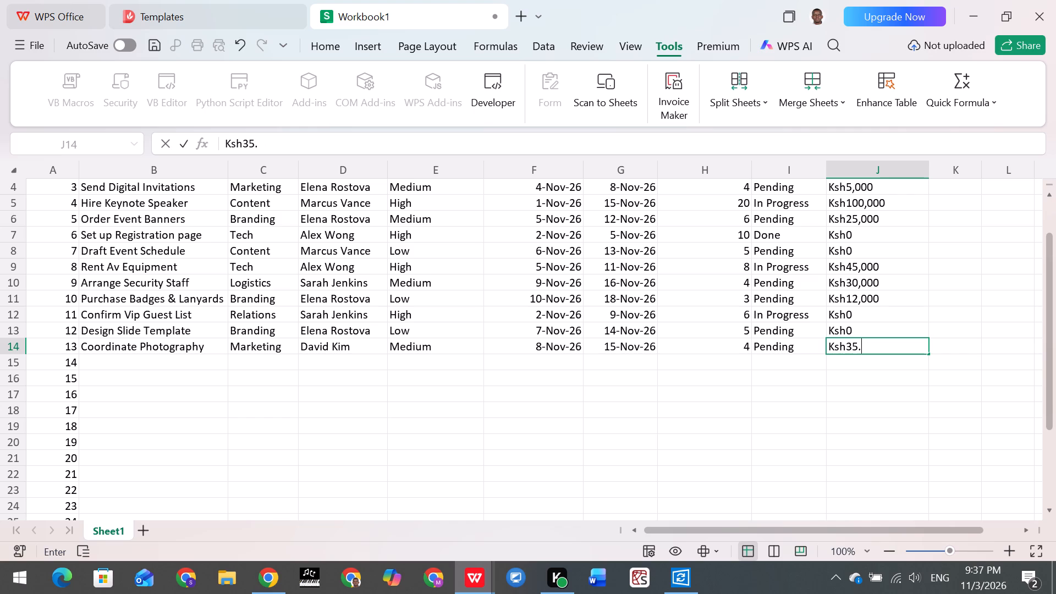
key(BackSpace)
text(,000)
Enter the task name Test Live Stream in column B for task 14.
click(163, 362)
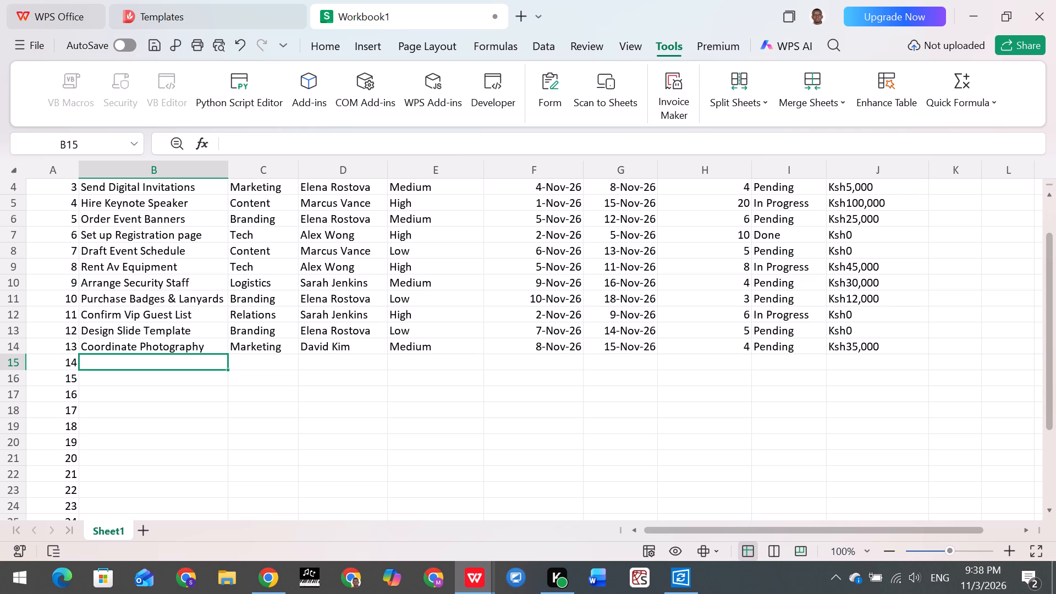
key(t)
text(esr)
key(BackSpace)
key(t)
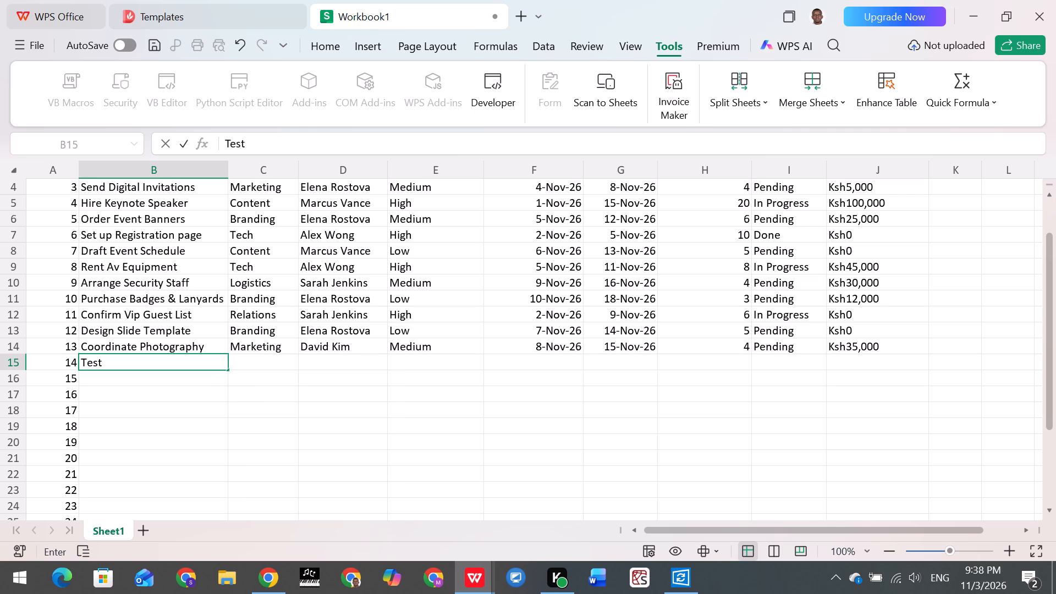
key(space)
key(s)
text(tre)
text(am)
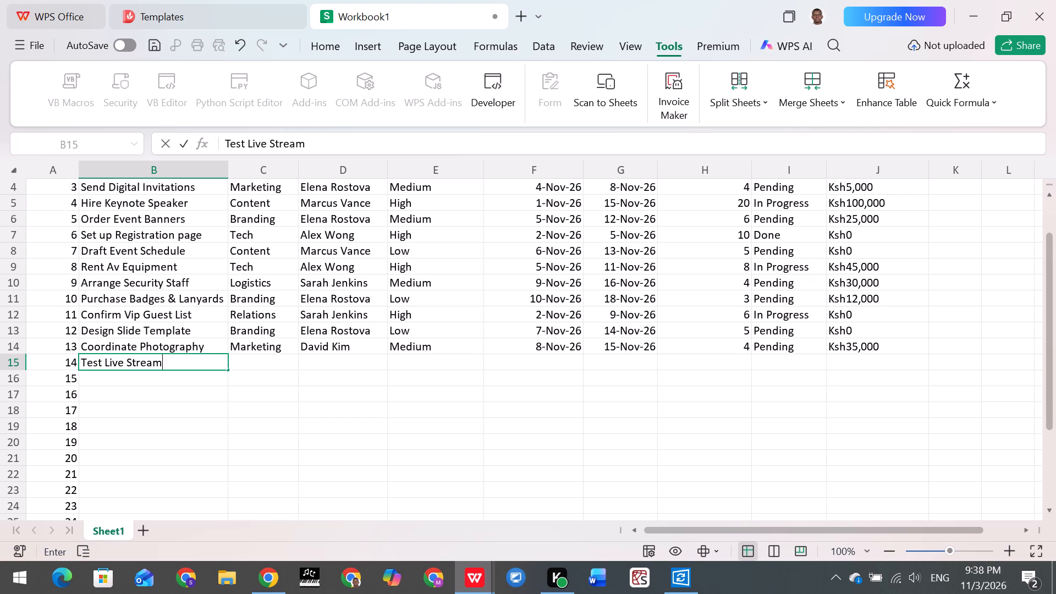
Complete the task name in column B for task 14 as Test Live Stream Setup.
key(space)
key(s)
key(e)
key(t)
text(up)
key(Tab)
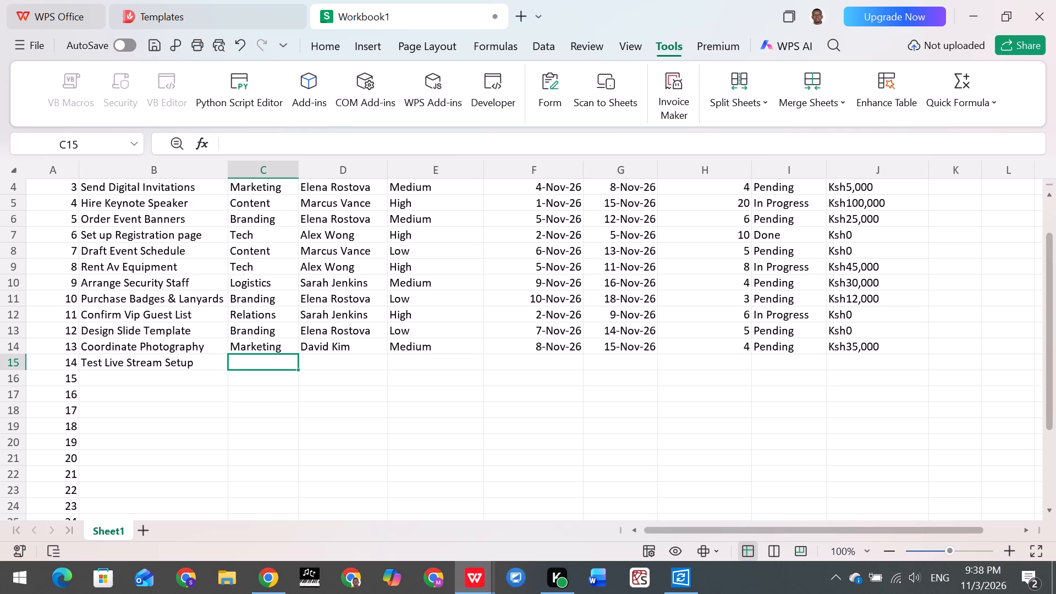
Enter the category Tech and the same owner as the Rent Av Equipment task in the Test Live Stream Setup row.
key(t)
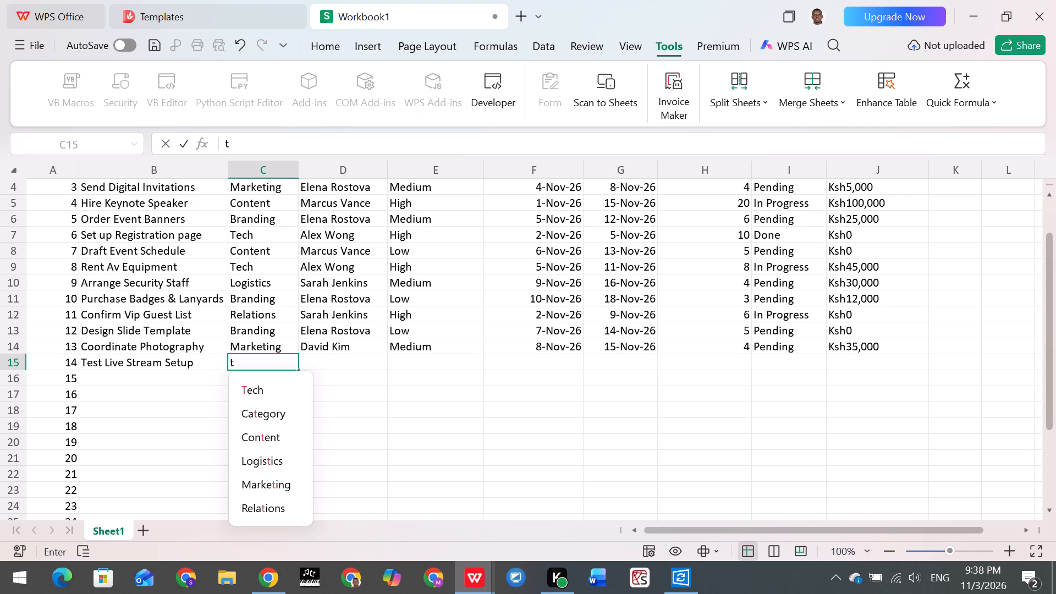
click(272, 393)
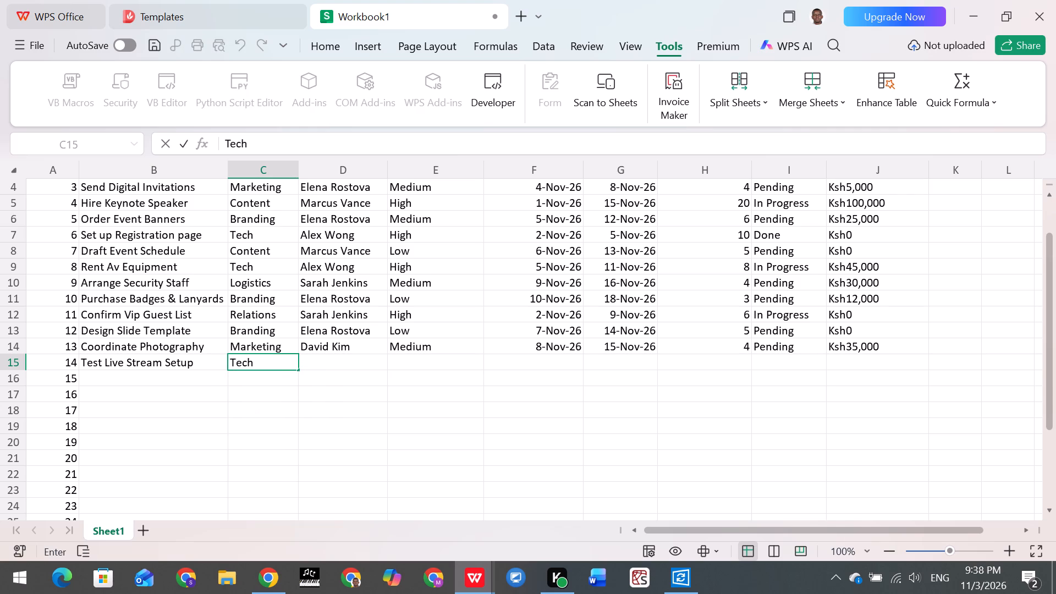
key(Tab)
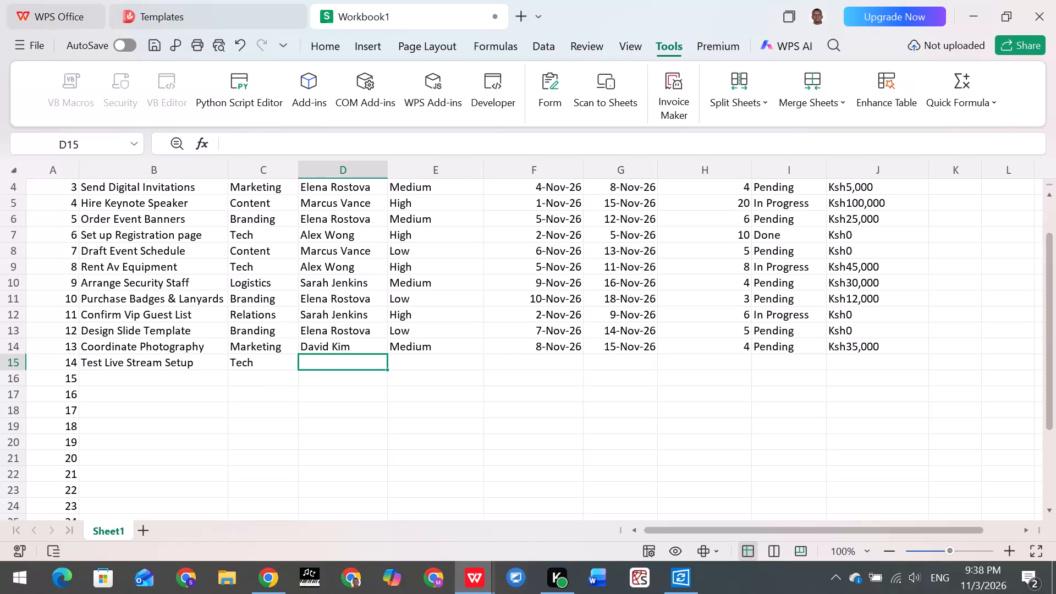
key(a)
click(329, 390)
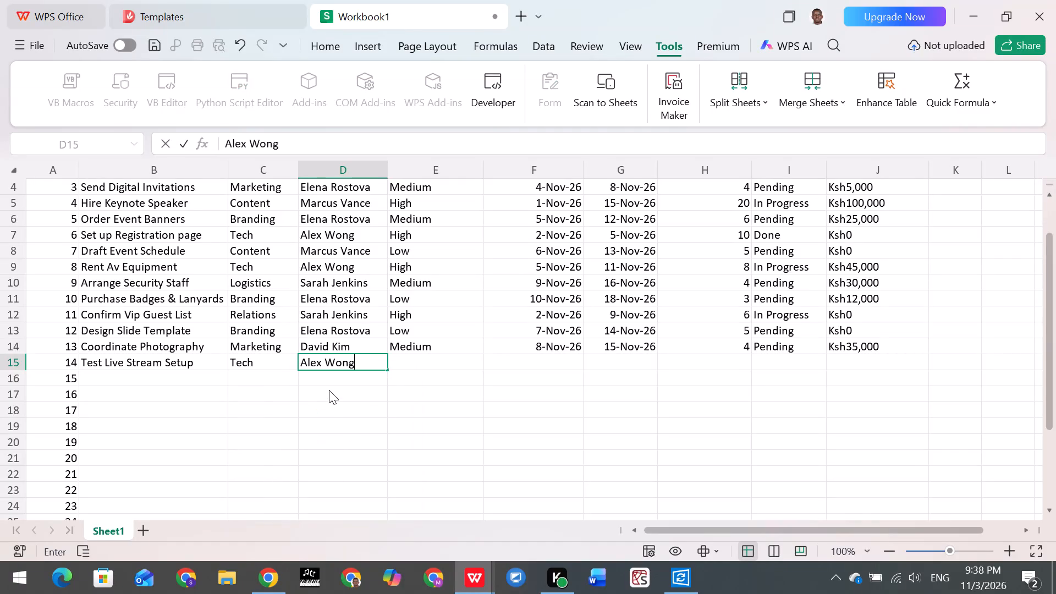
key(Tab)
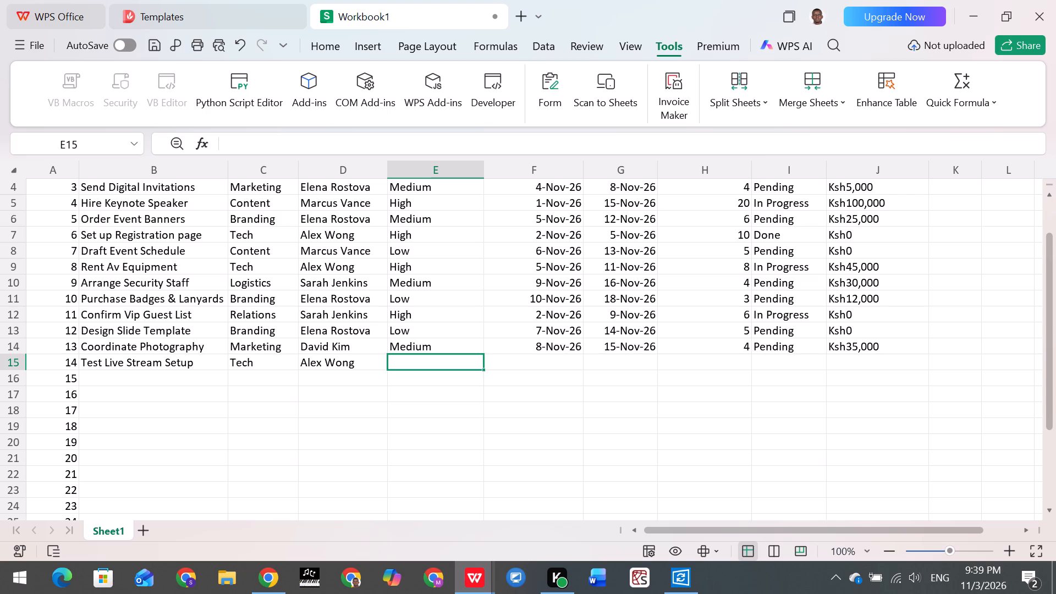
Enter the priority High in column E and the date 12-Nov-2026 in column F of the Test Live Stream Setup row.
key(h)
key(Tab)
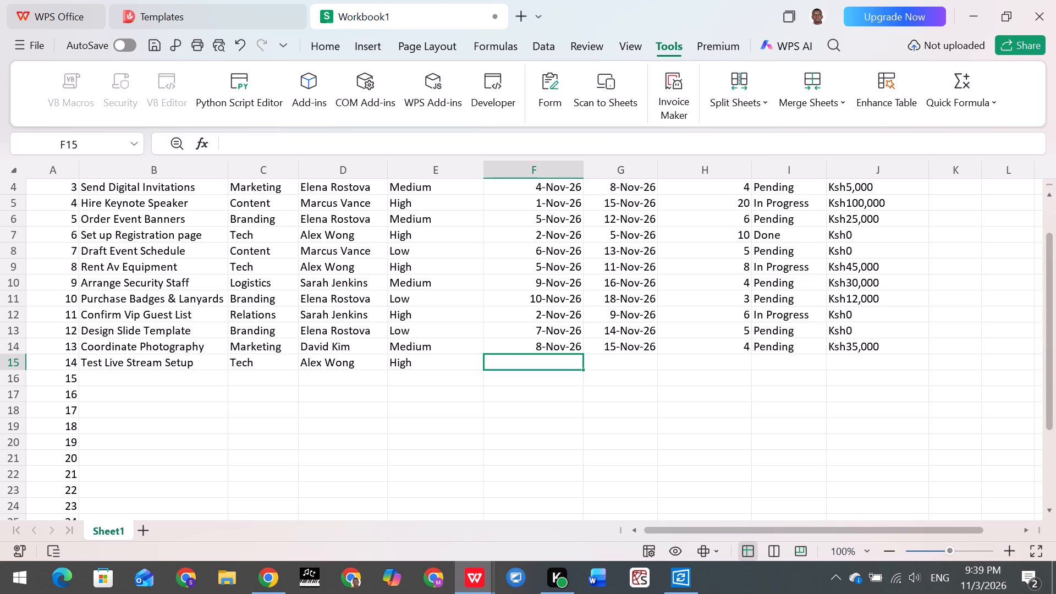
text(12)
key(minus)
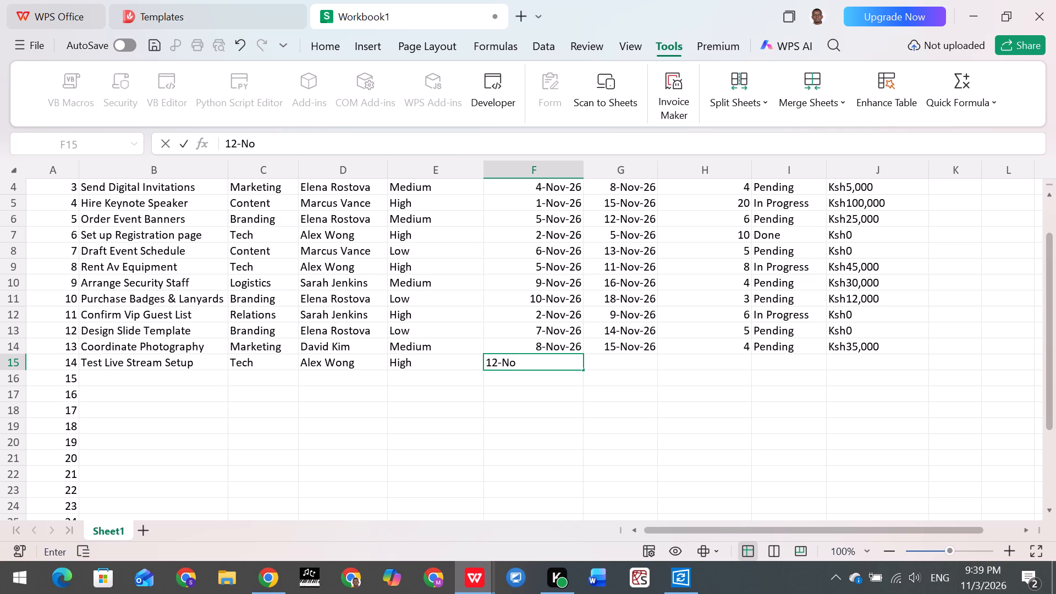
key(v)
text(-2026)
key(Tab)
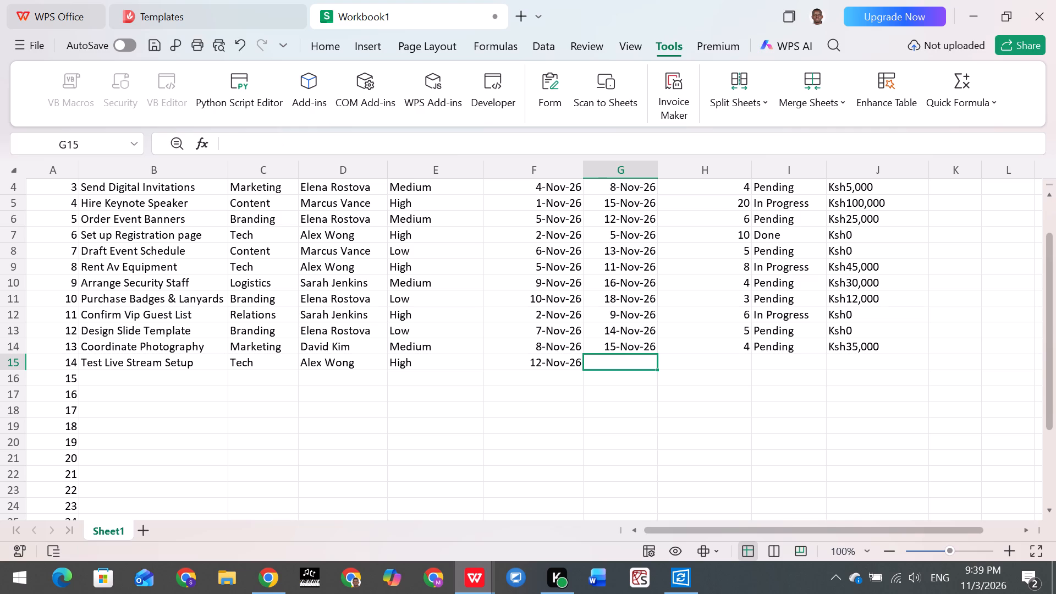
Enter the date 19-Nov-2026 in column G of the Test Live Stream Setup row.
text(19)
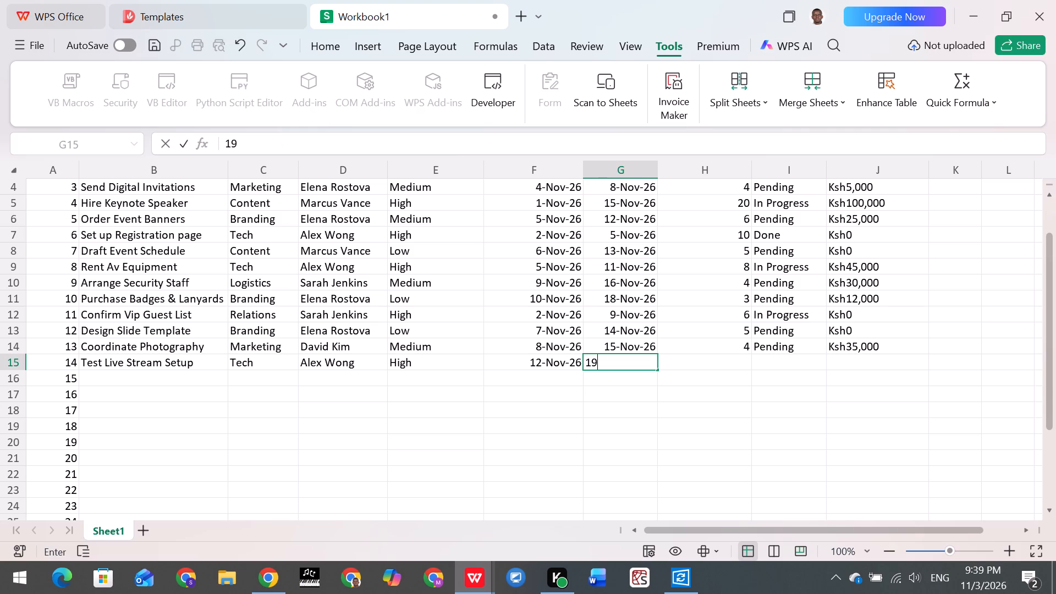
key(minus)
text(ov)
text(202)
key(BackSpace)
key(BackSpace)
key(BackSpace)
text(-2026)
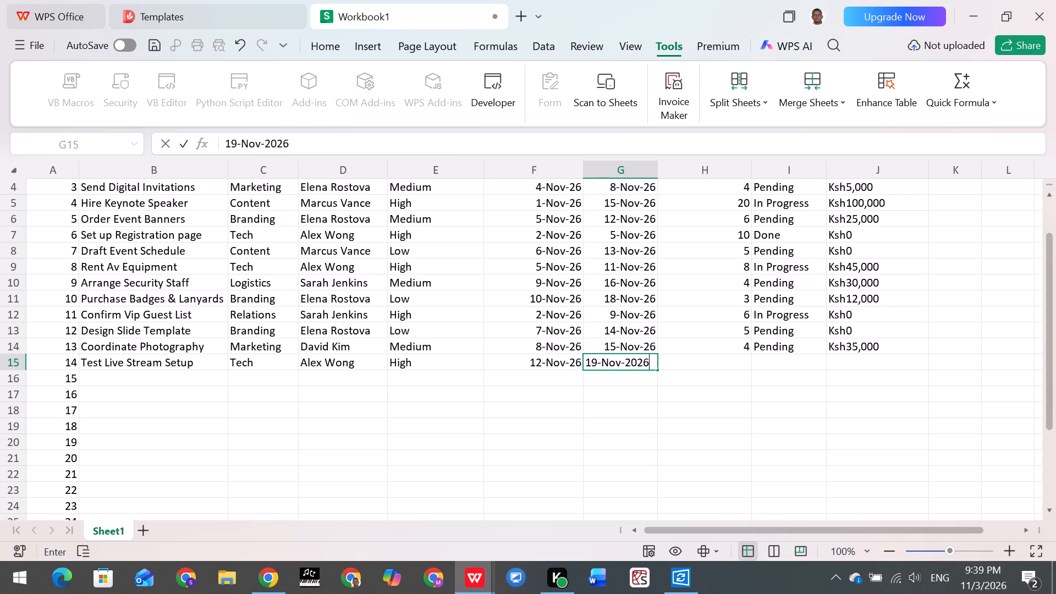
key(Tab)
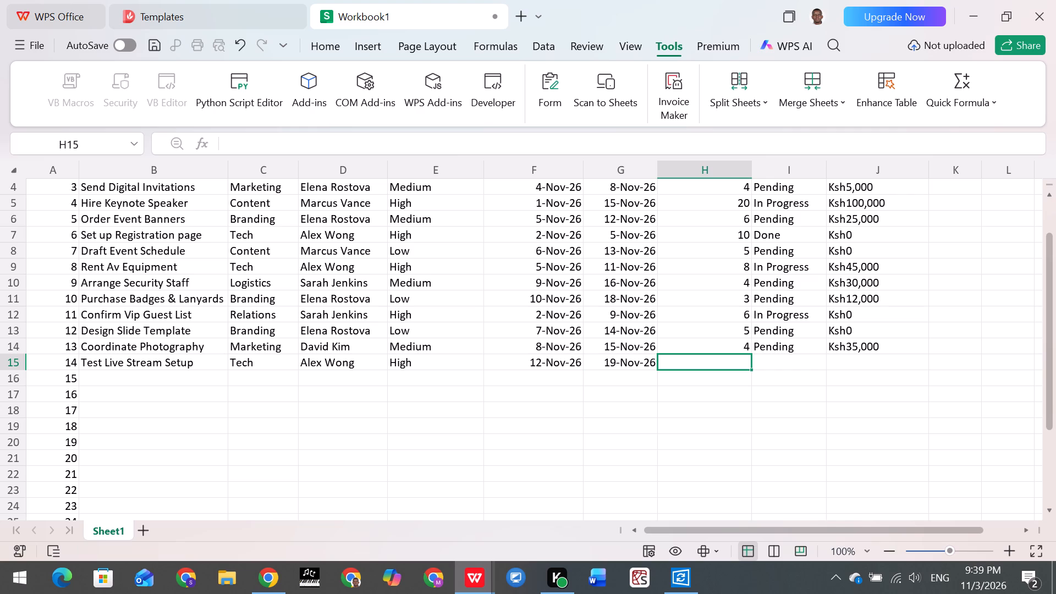
Enter 7 in column H and the status Pending in column I of the Test Live Stream Setup row.
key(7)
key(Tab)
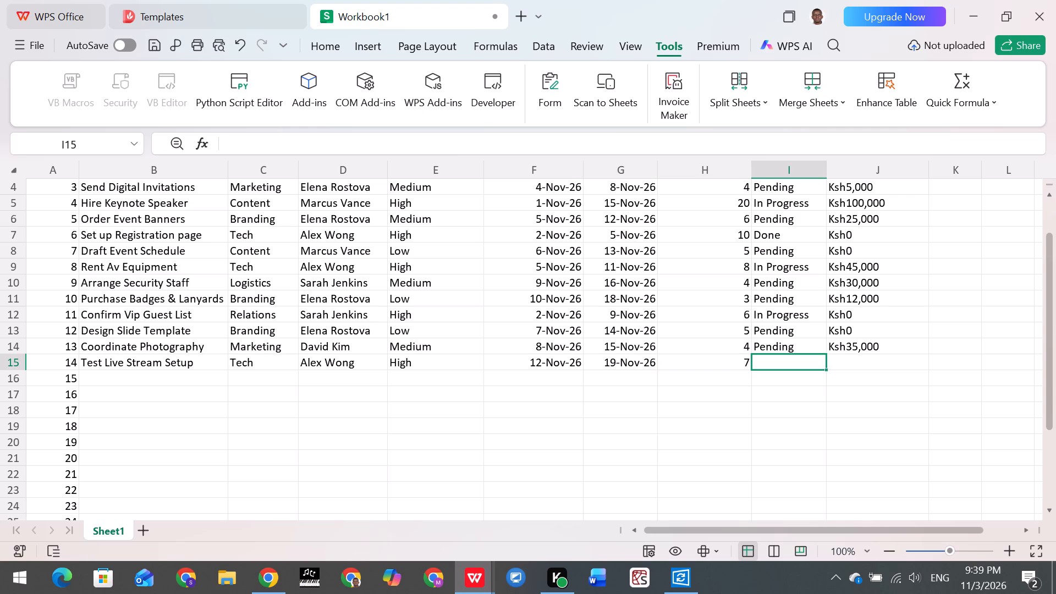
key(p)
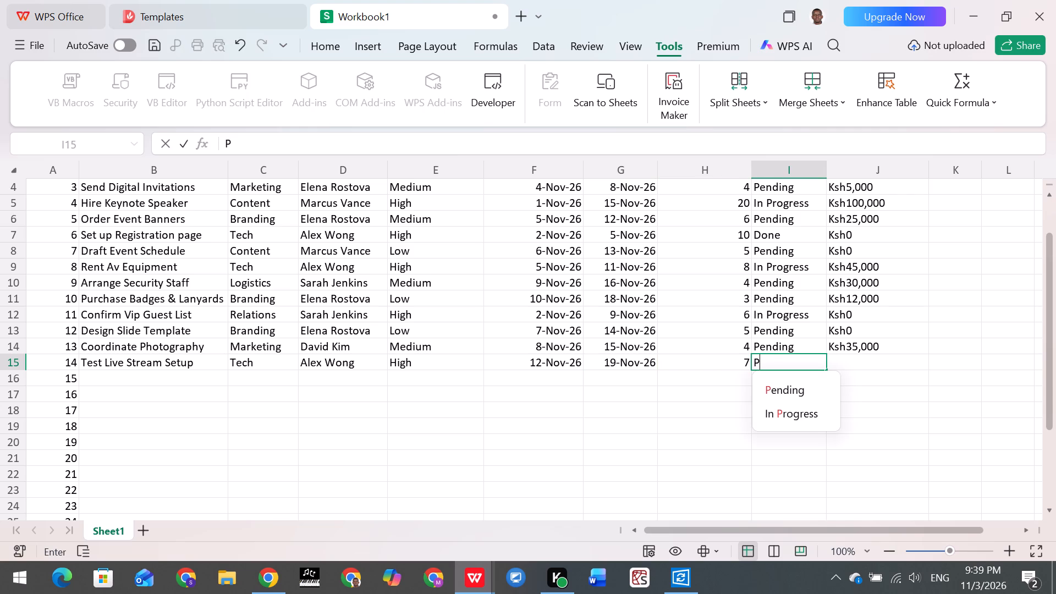
click(773, 392)
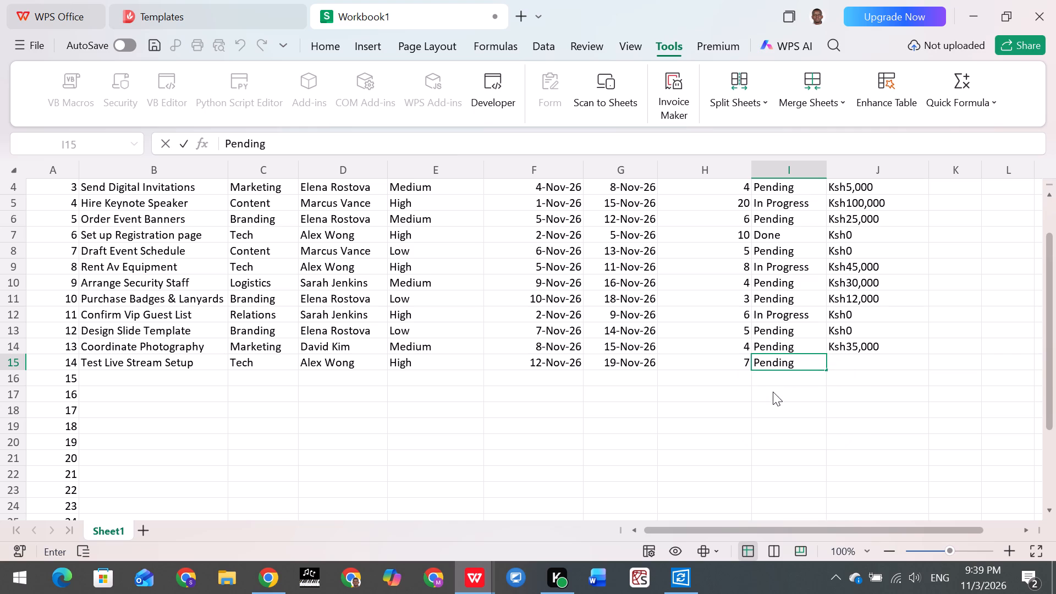
key(Tab)
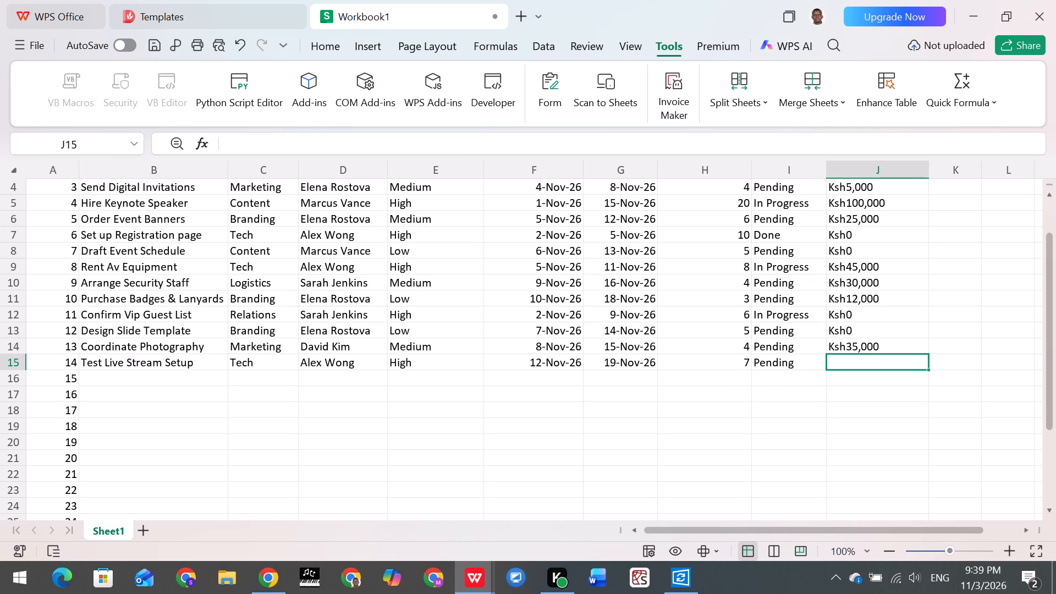
Enter the amount Ksh15,000 in column J of the Test Live Stream Setup row.
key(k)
key(BackSpace)
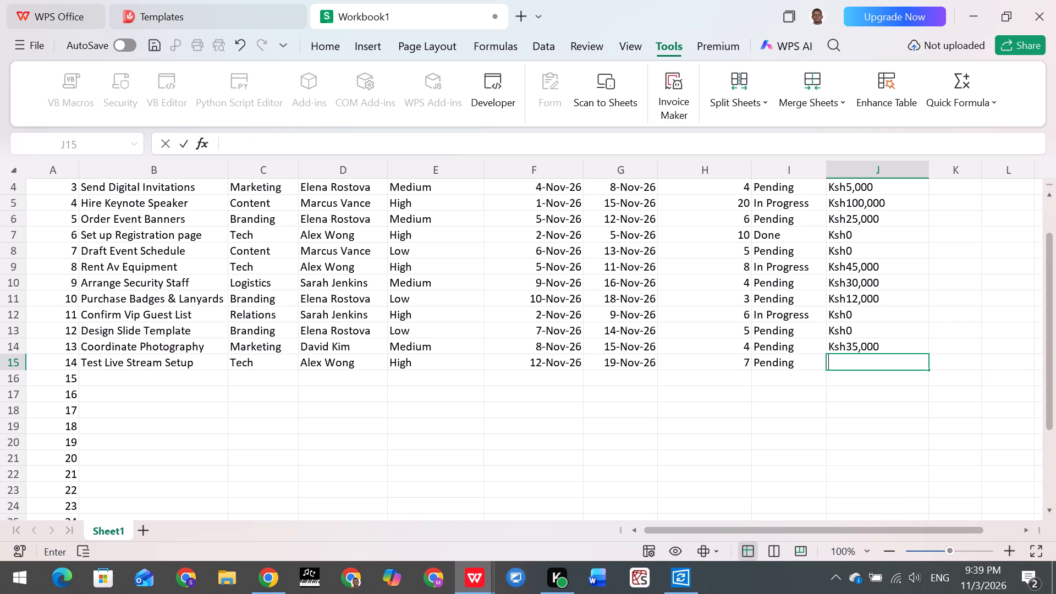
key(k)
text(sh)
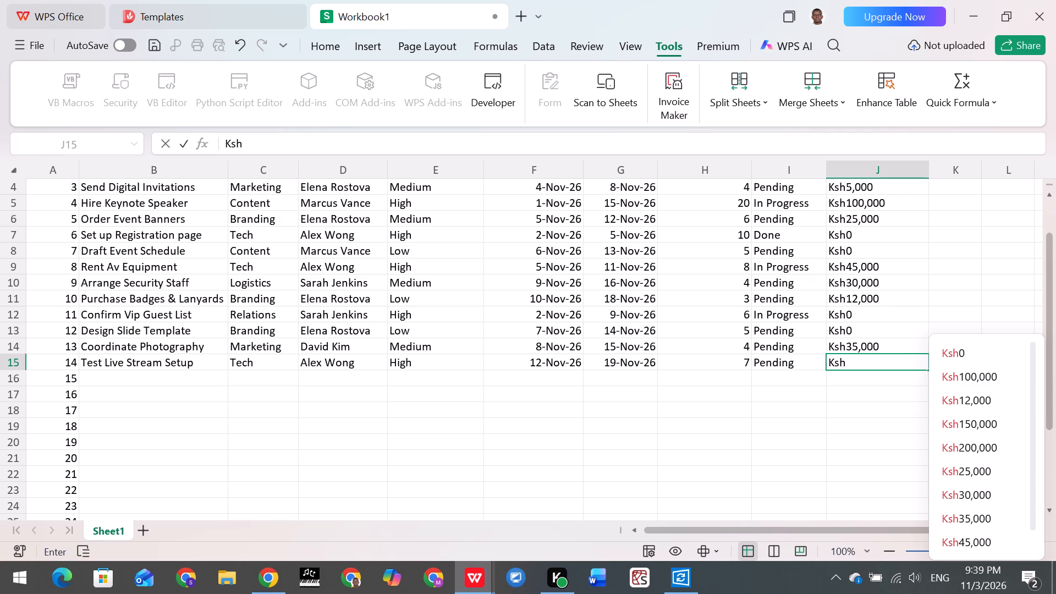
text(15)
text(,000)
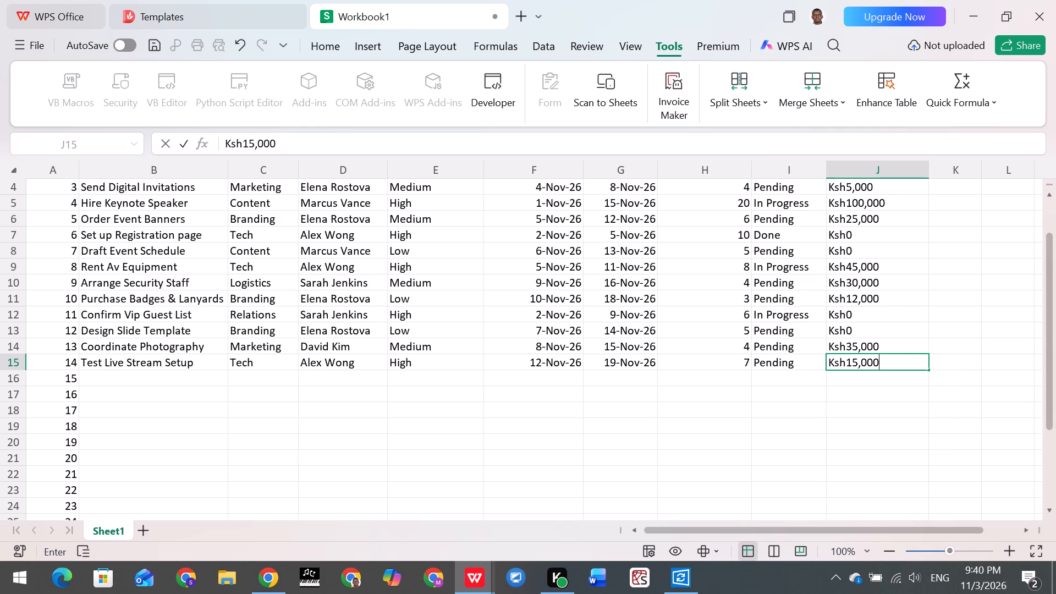
Enter the task name Order Evening Cocktail Bar in column B of row 16, for task 15.
click(114, 378)
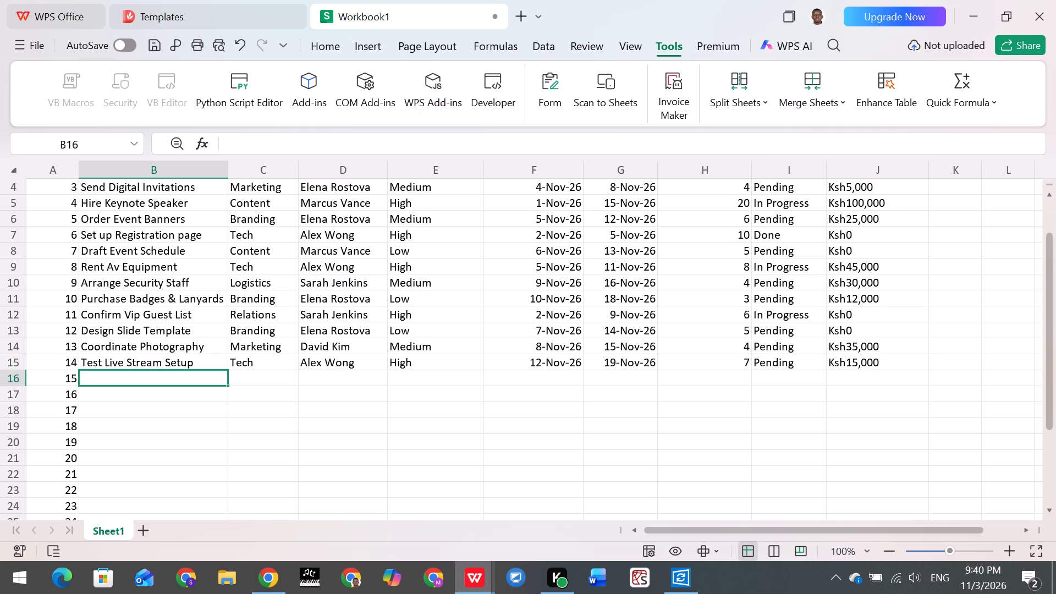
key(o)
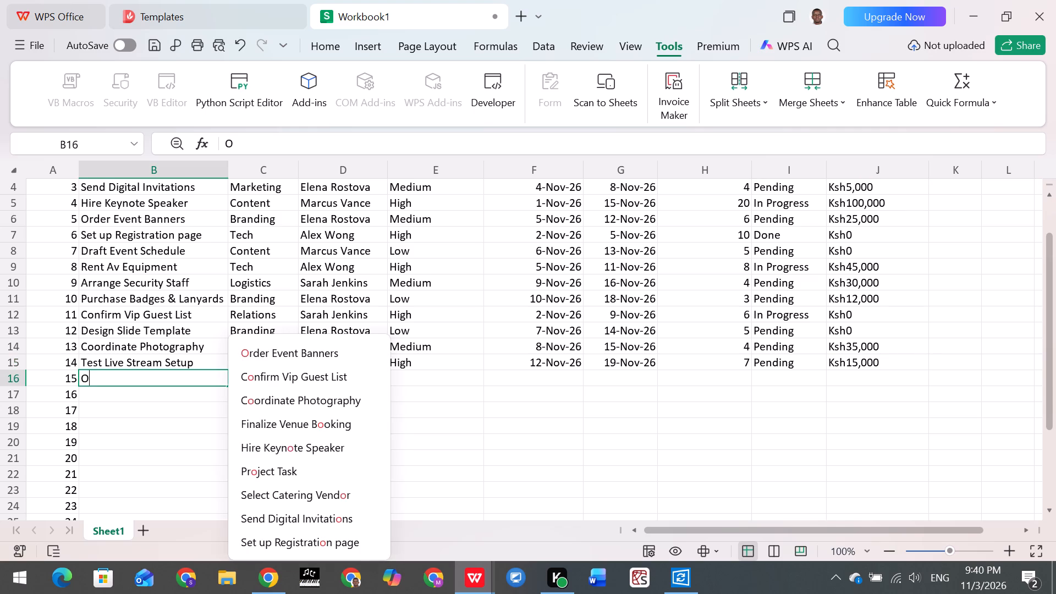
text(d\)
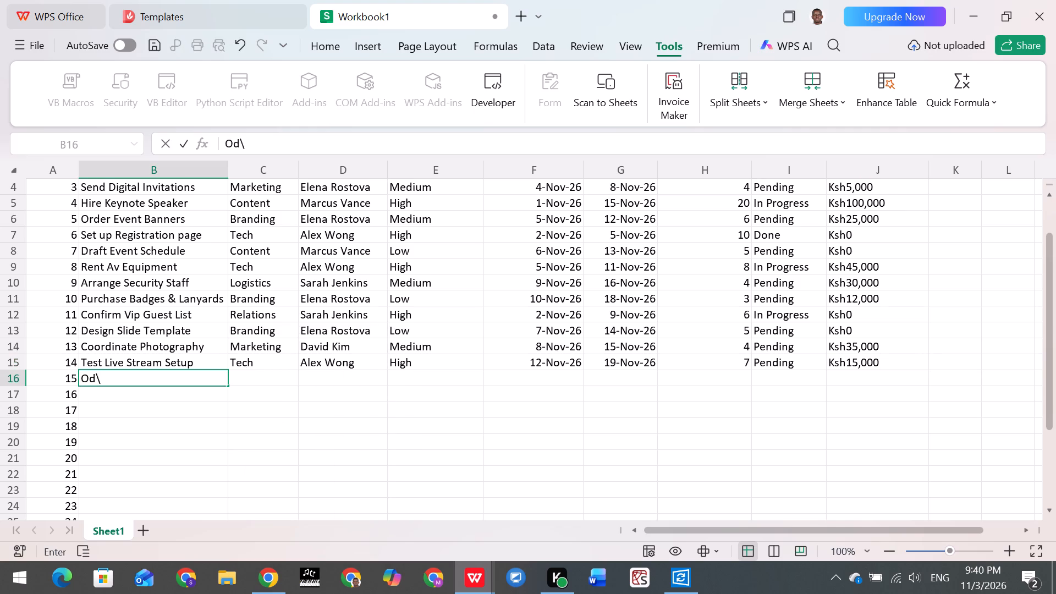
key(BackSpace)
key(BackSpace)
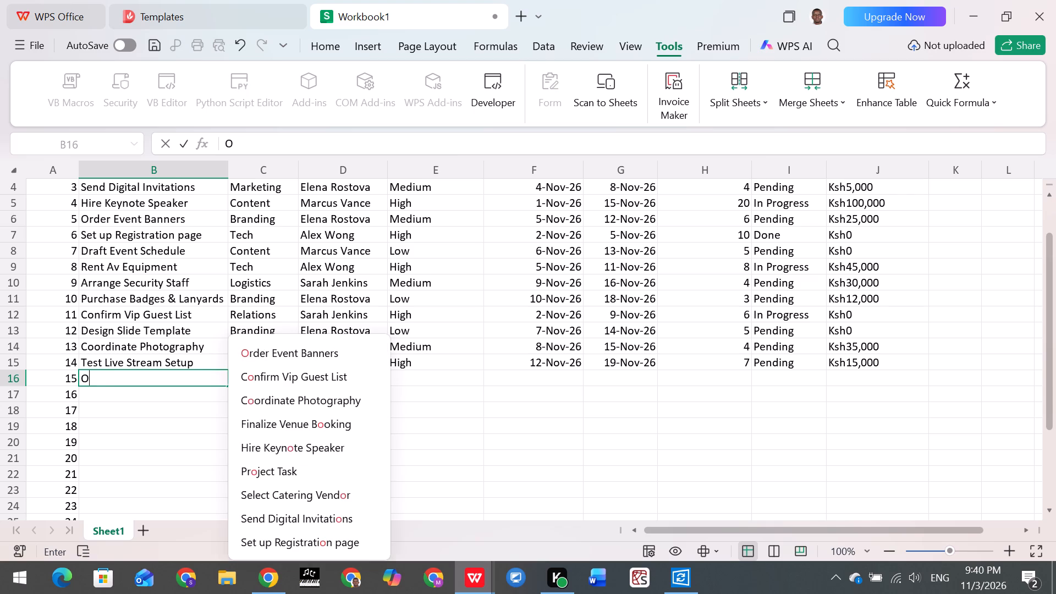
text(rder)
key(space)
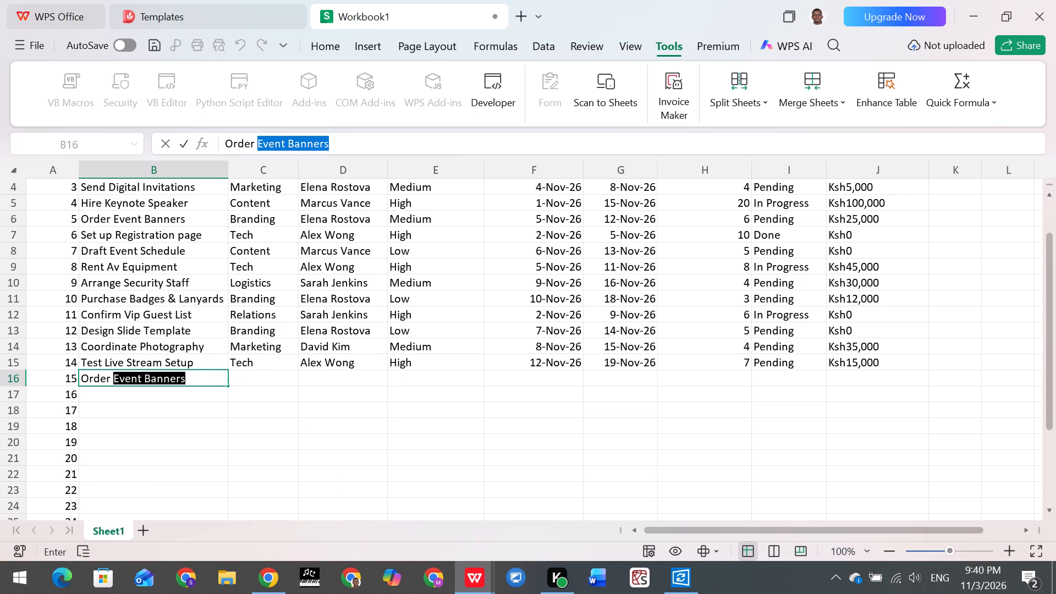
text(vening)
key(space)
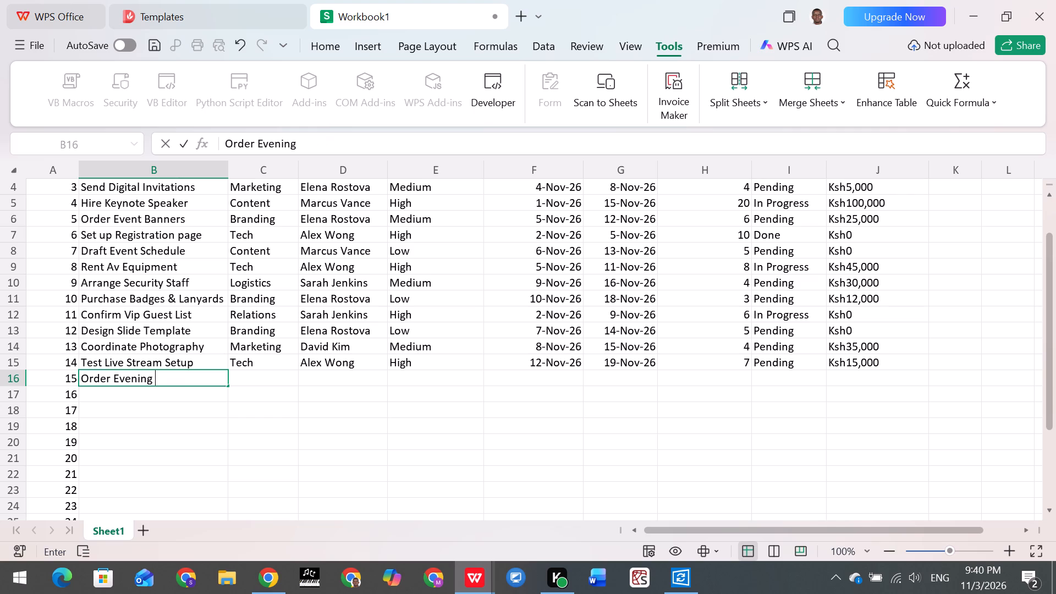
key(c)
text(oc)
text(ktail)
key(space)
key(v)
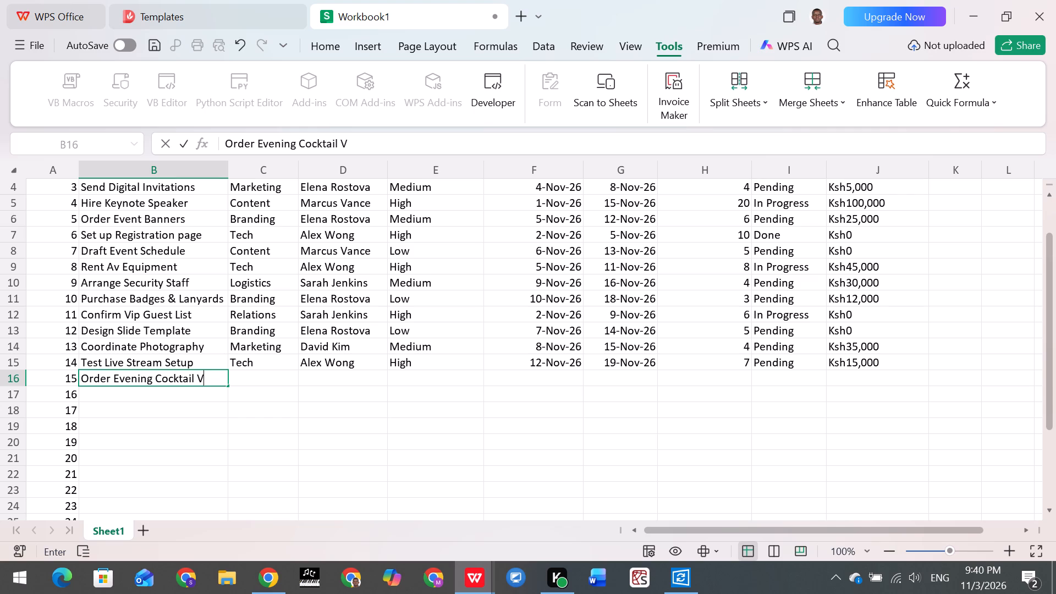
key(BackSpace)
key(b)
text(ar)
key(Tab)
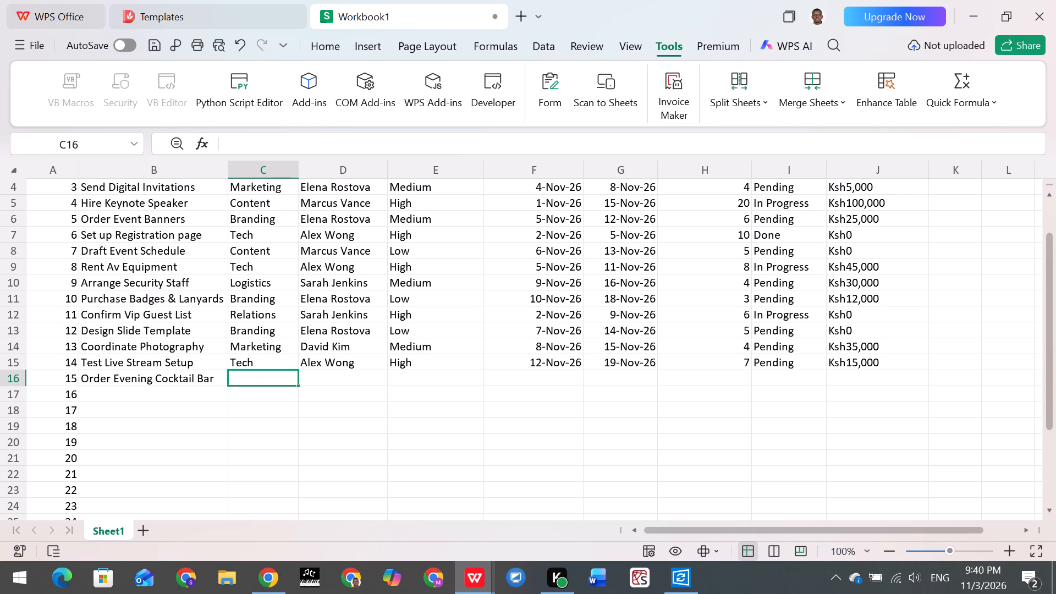
Enter the category Food & Bev in column C and the Coordinate Photography task's owner in column D of the Order Evening Cocktail Bar row.
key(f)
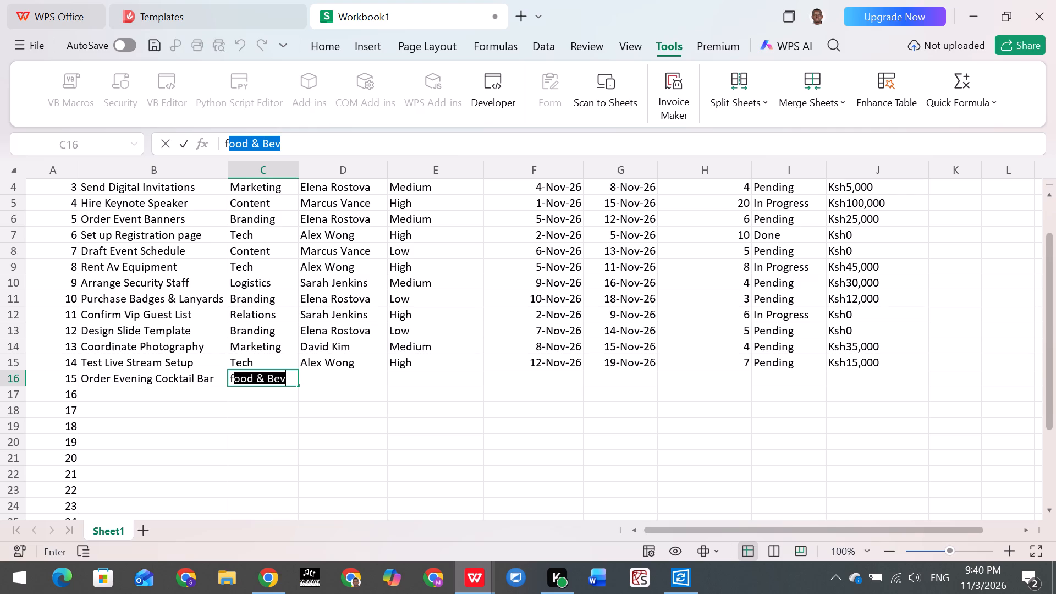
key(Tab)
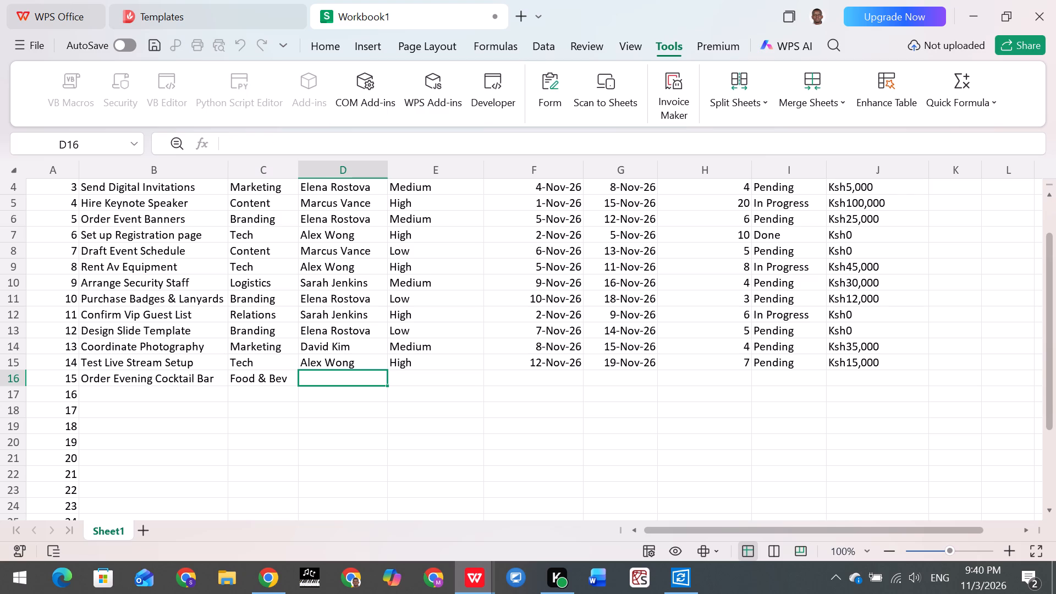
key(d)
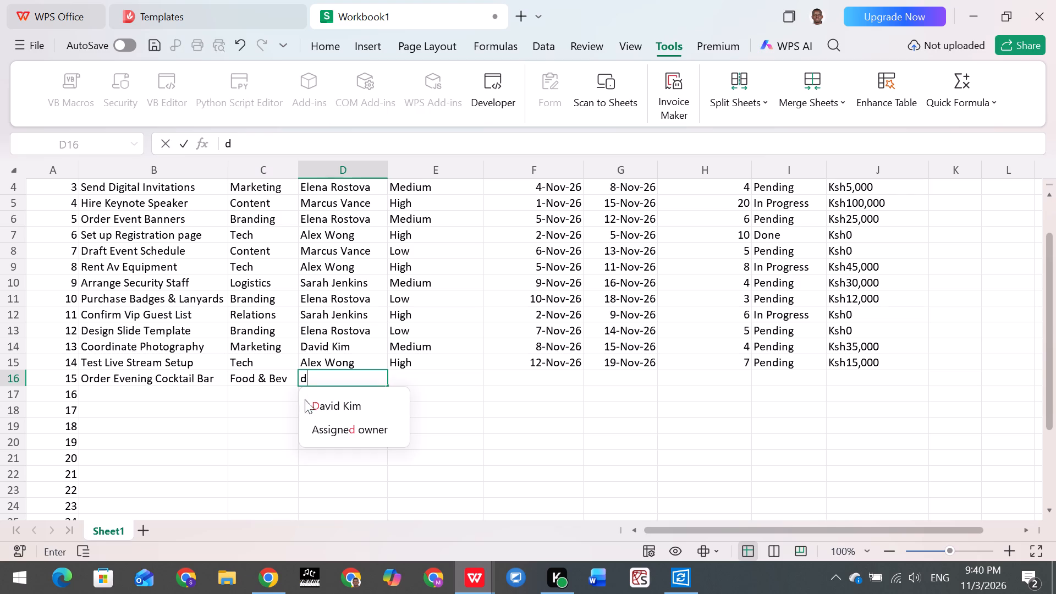
click(310, 399)
key(Tab)
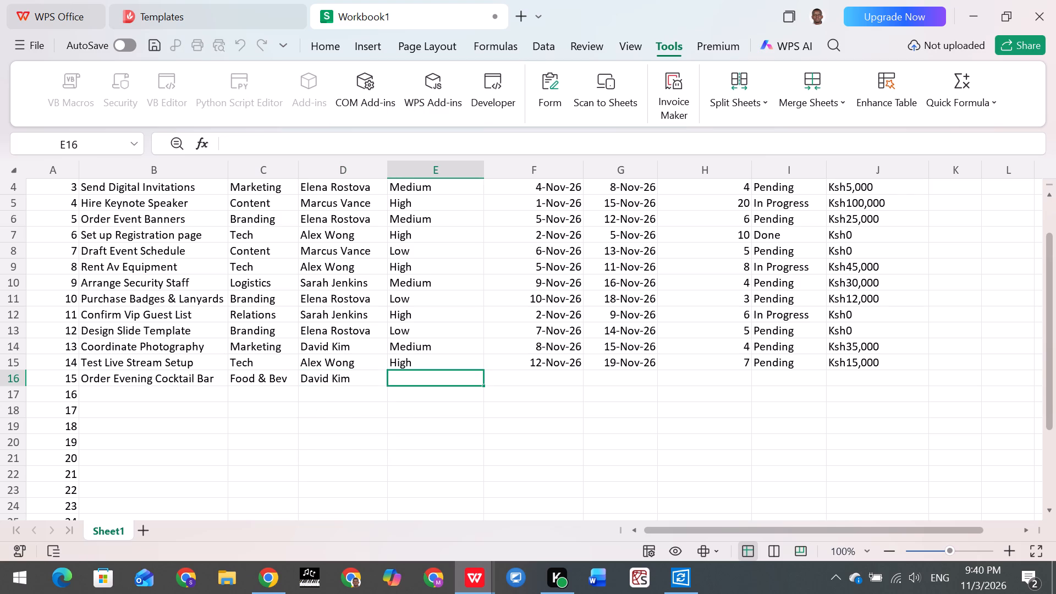
Enter the priority Low in column E and the date 09-Nov-2026 in column F of the Order Evening Cocktail Bar row.
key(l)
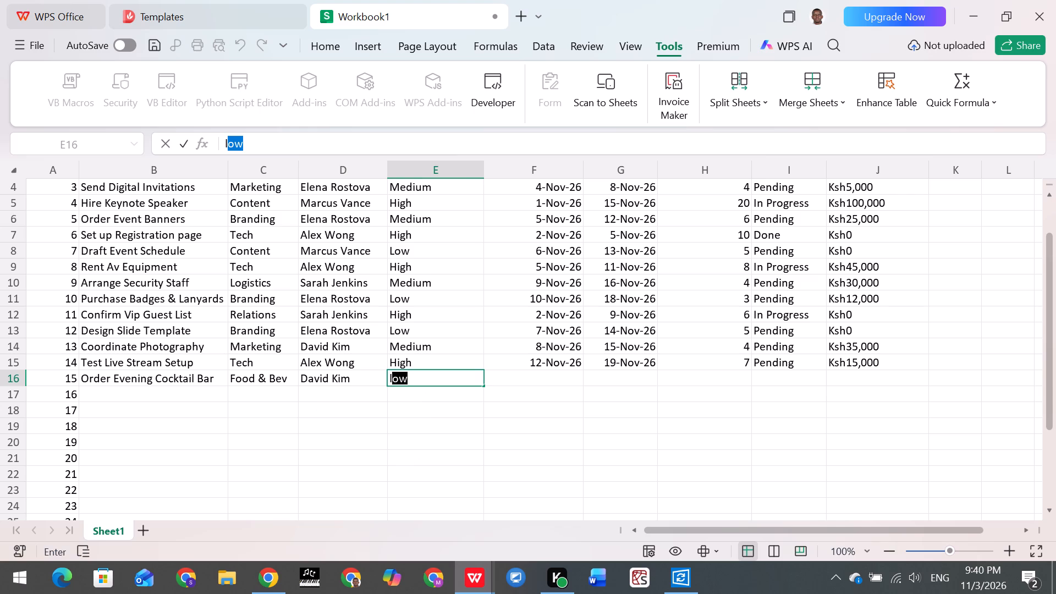
key(Tab)
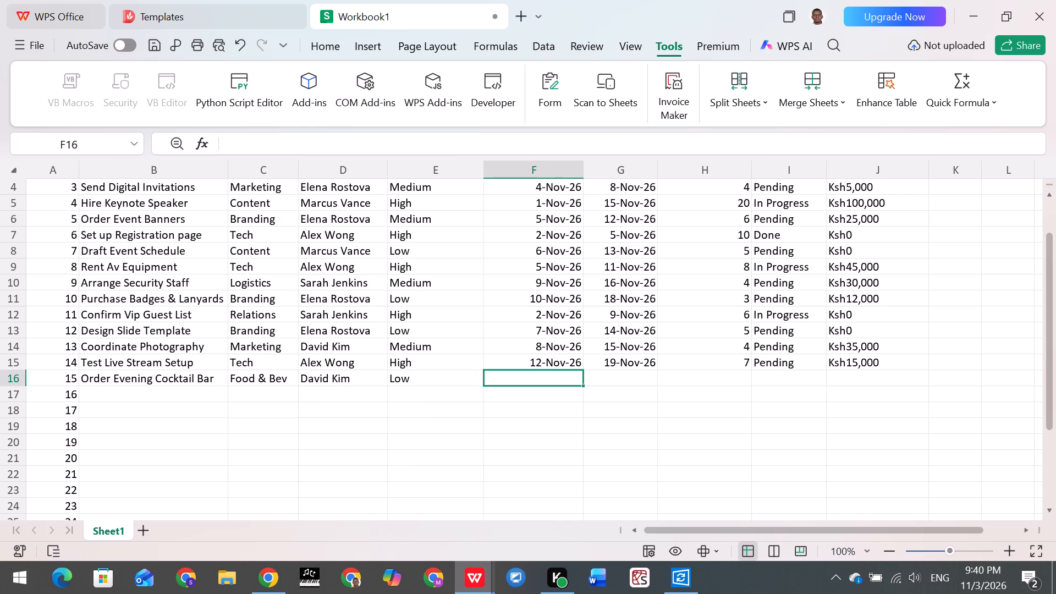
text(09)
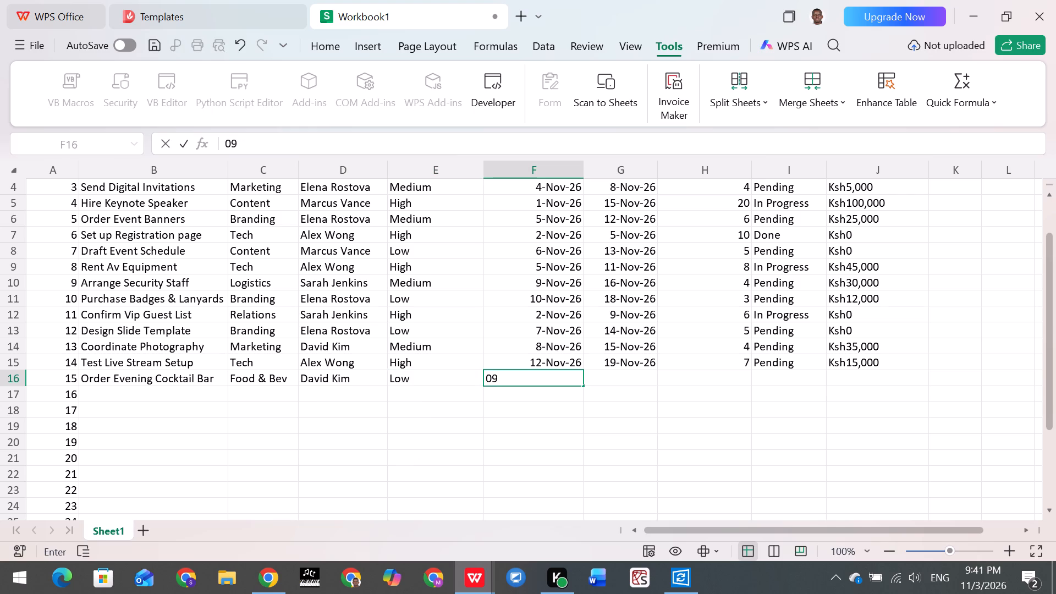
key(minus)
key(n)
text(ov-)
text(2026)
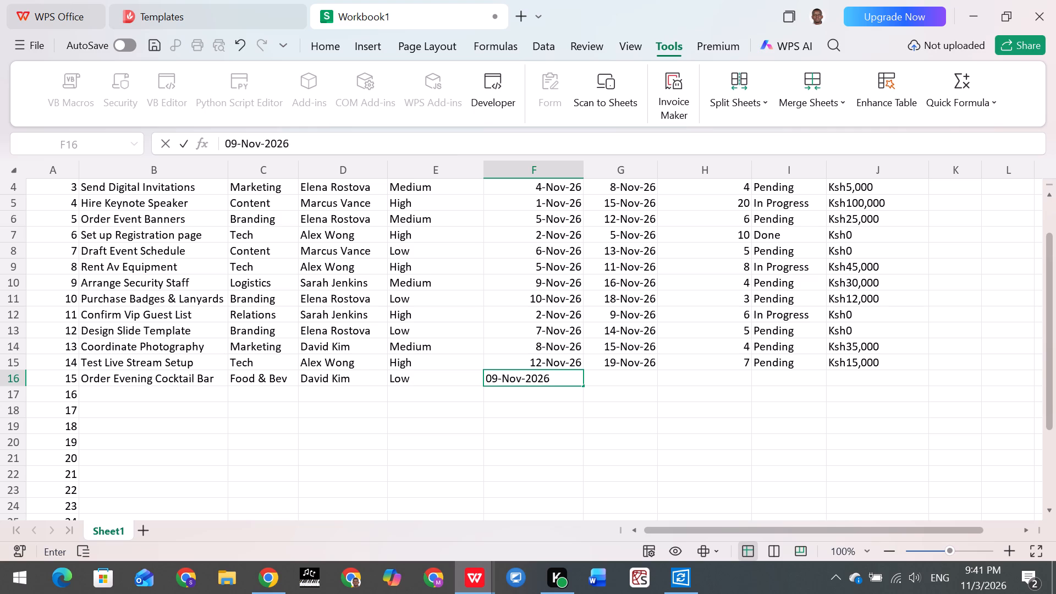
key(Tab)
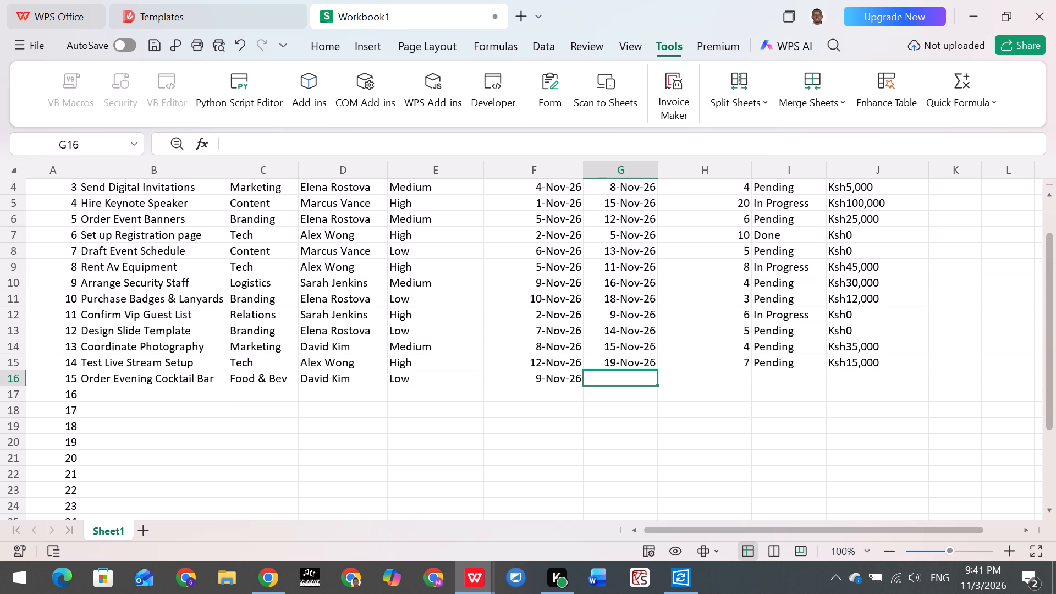
Enter the date 19-Nov-2026 in column G of the Order Evening Cocktail Bar row.
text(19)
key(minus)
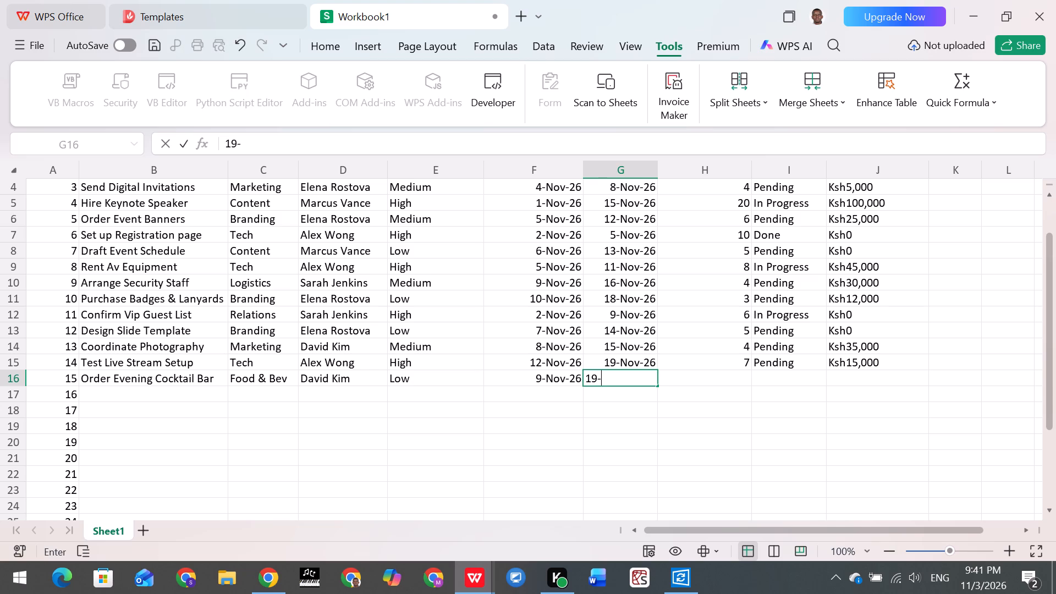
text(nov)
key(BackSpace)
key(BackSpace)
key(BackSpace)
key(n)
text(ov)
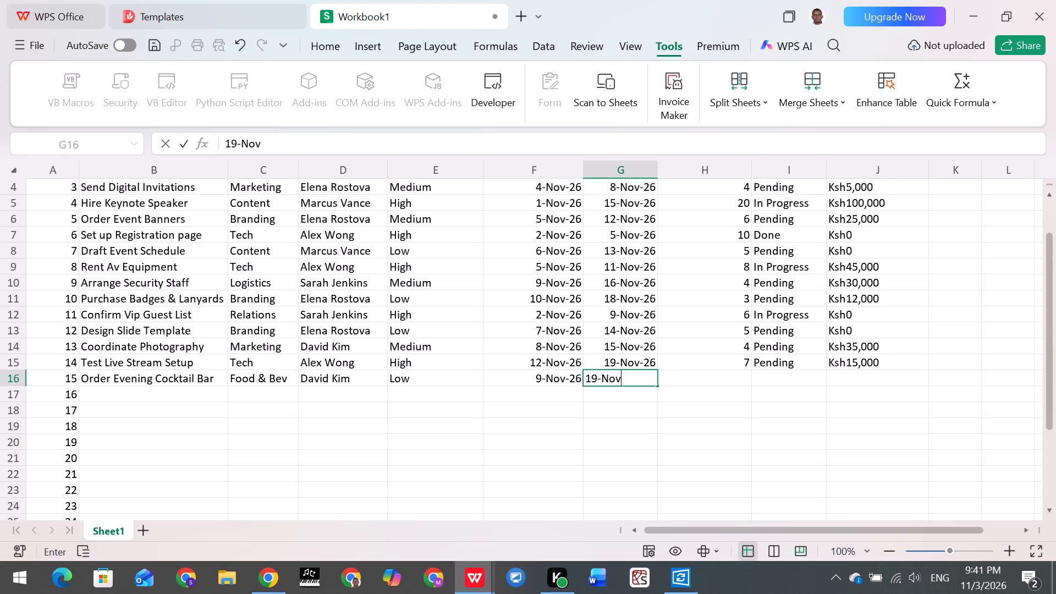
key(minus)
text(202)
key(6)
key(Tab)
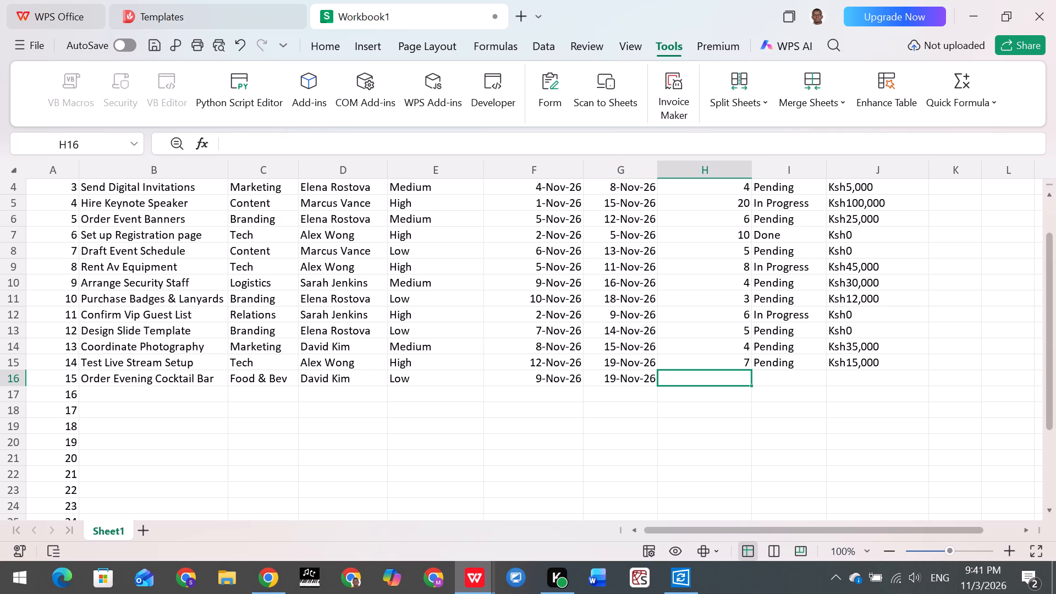
Enter 6 in column H and the status Pending in column I of the Order Evening Cocktail Bar row.
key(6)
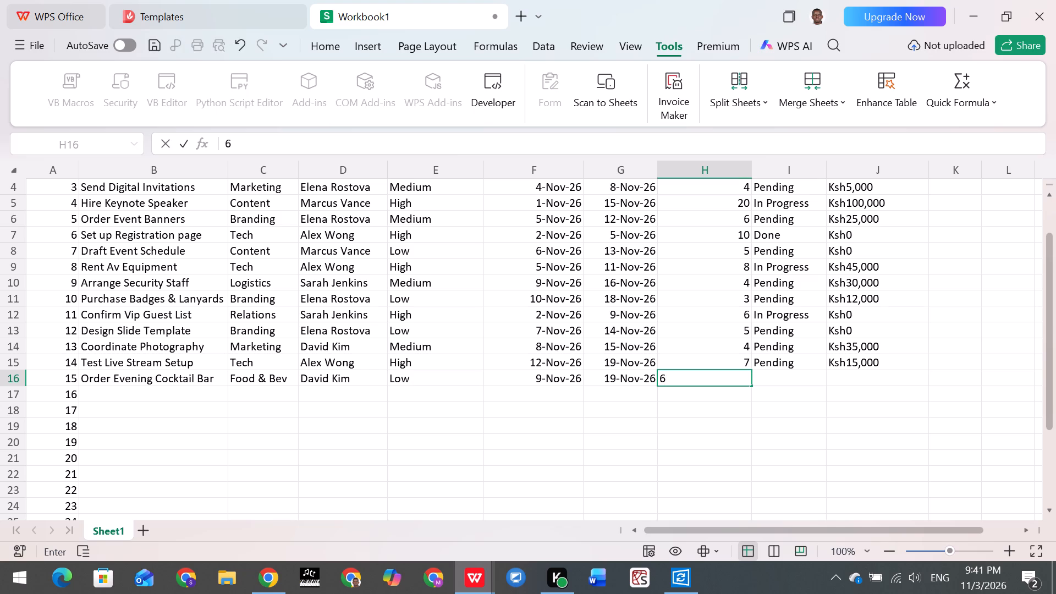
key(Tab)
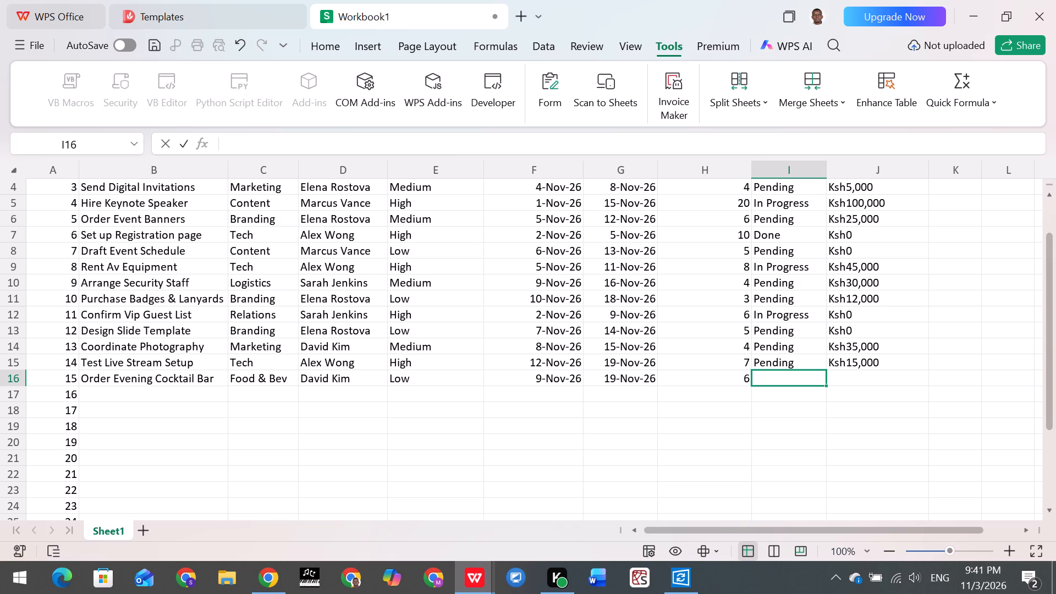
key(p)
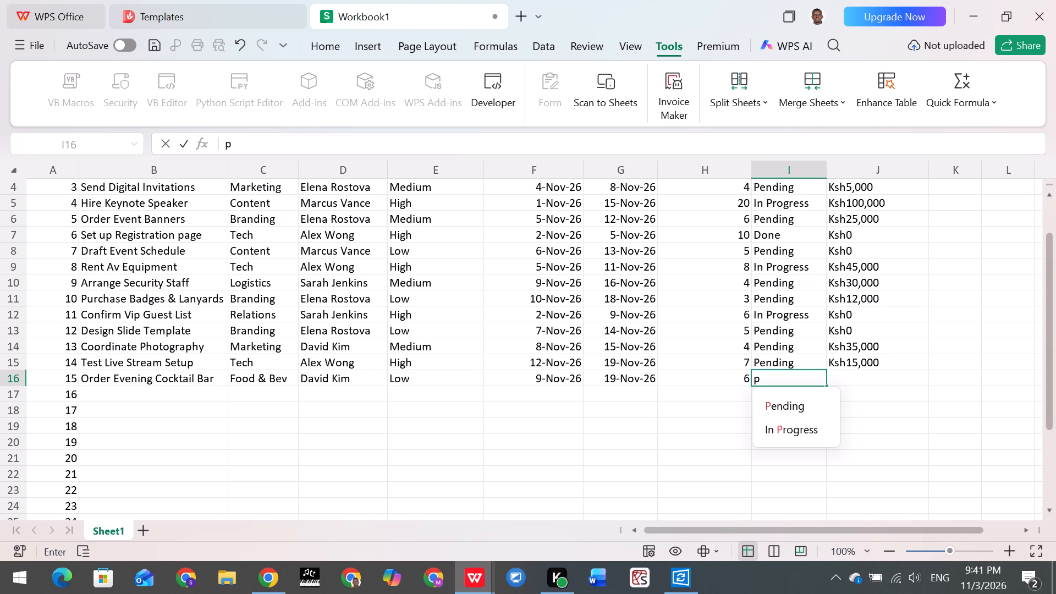
click(776, 404)
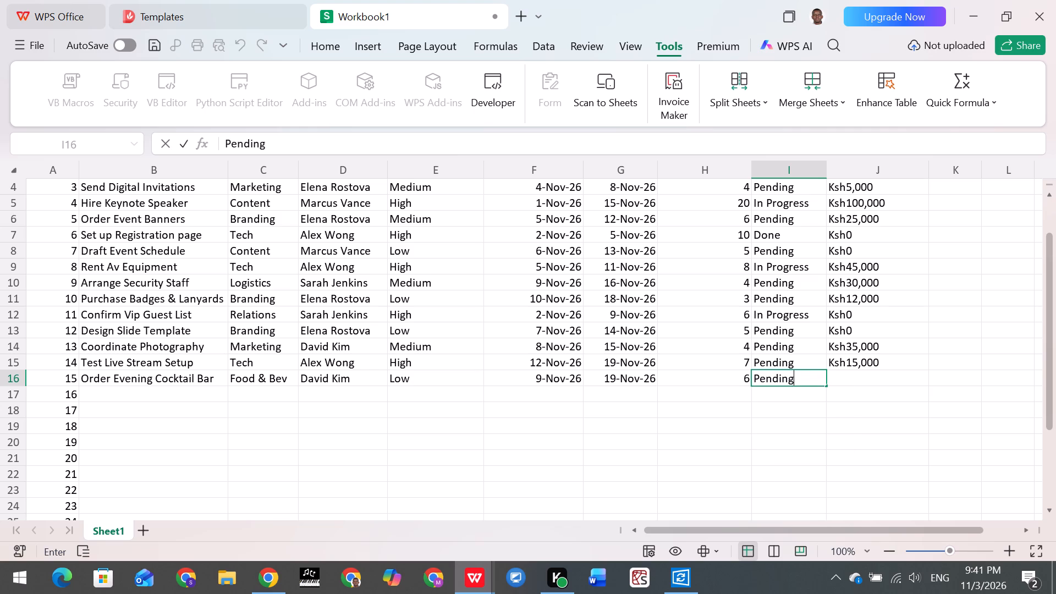
key(Tab)
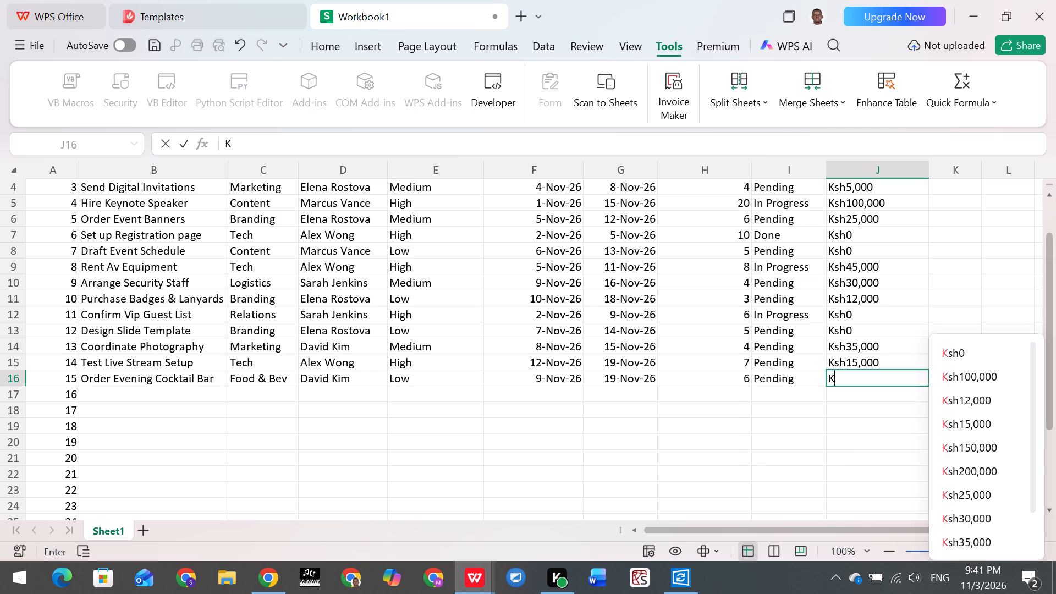
Enter the amount Ksh60,000 in column J of the Order Evening Cocktail Bar row.
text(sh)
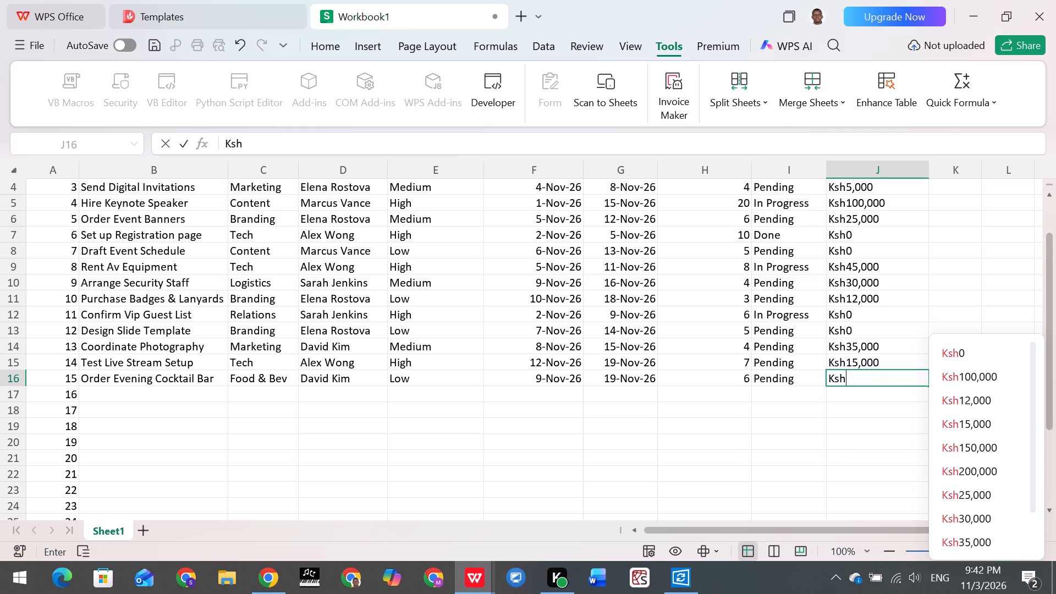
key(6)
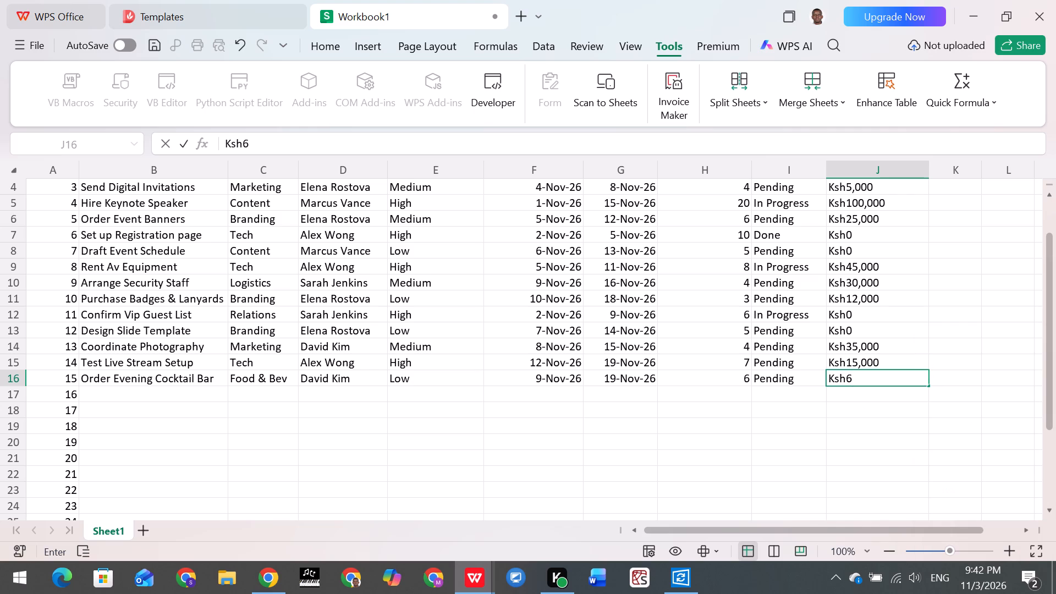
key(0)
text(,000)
Enter the task name Review Legal Contracts in column B of the row numbered 16.
click(162, 393)
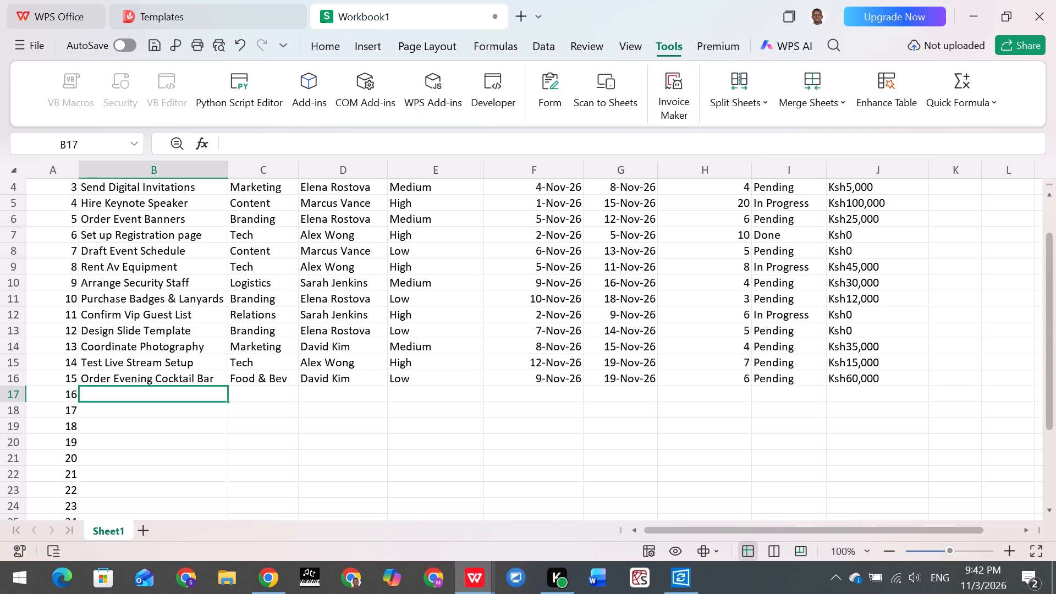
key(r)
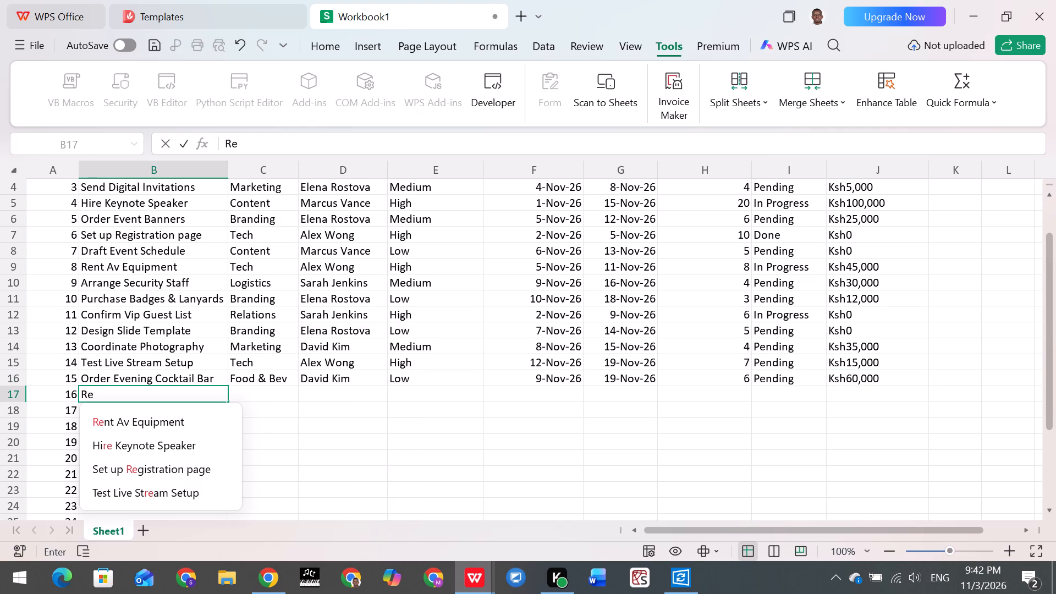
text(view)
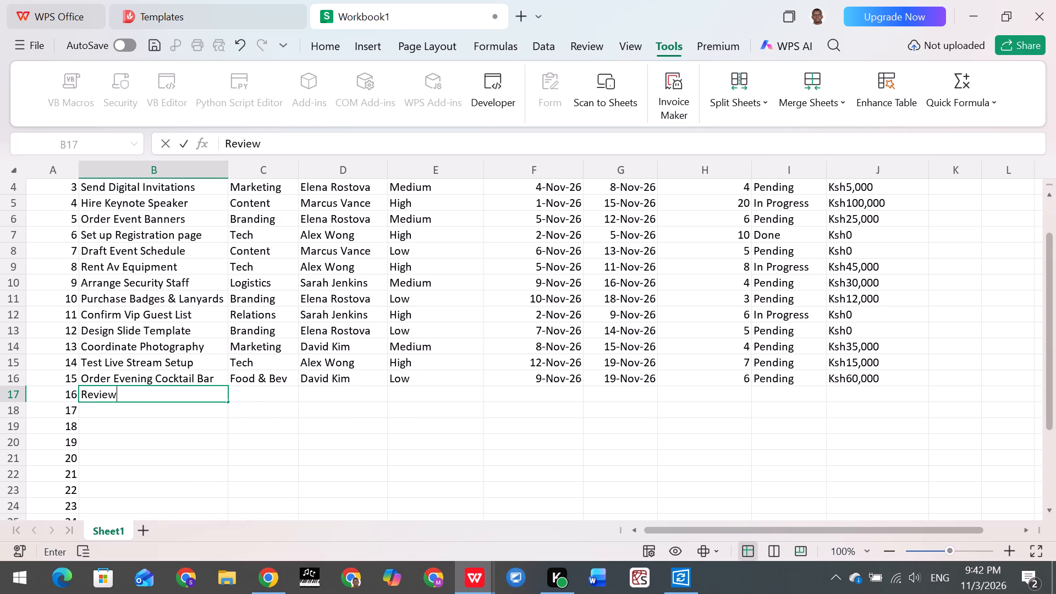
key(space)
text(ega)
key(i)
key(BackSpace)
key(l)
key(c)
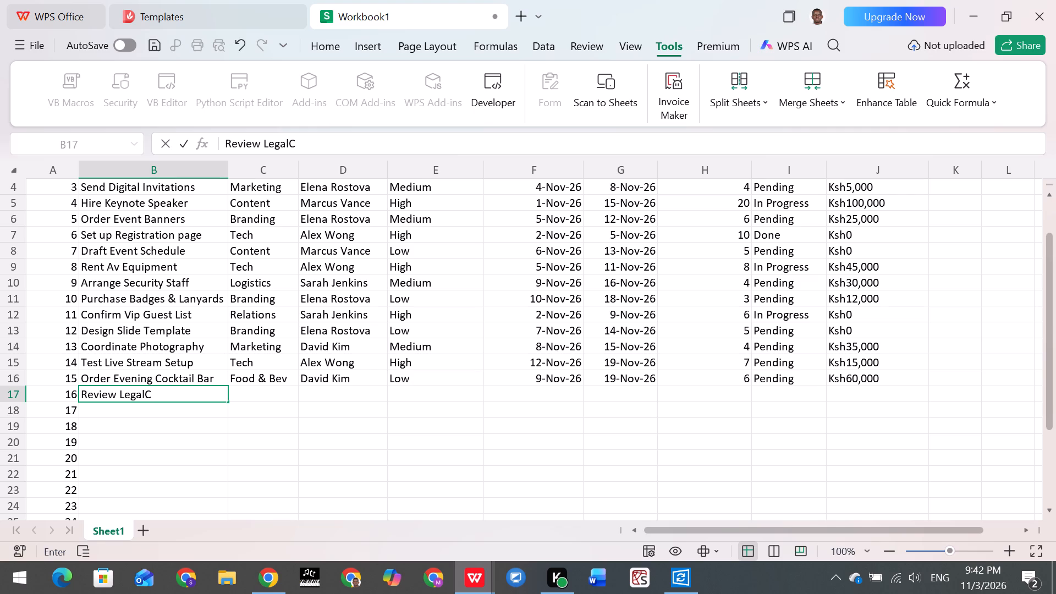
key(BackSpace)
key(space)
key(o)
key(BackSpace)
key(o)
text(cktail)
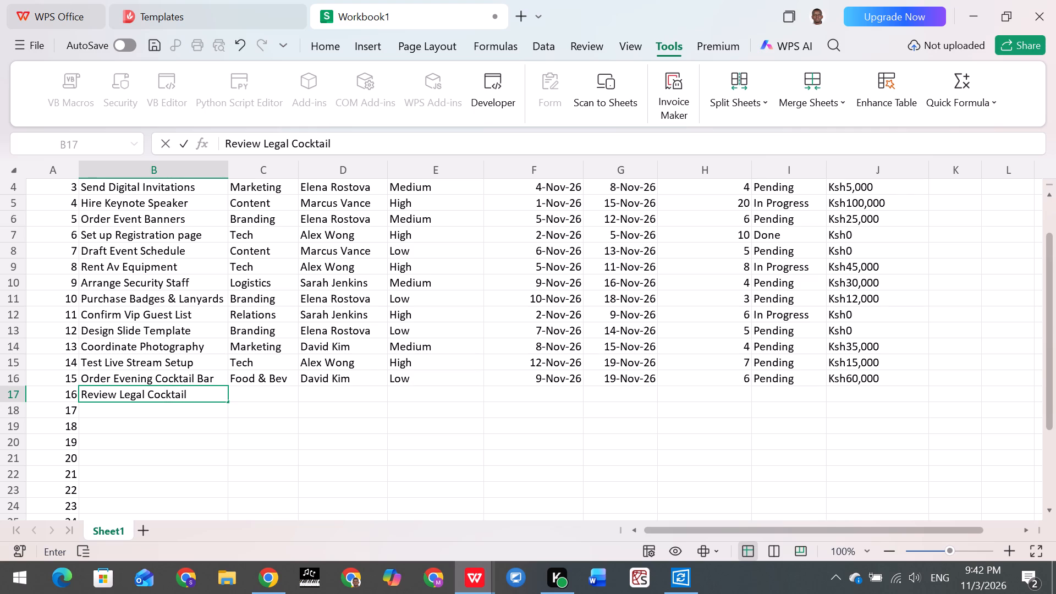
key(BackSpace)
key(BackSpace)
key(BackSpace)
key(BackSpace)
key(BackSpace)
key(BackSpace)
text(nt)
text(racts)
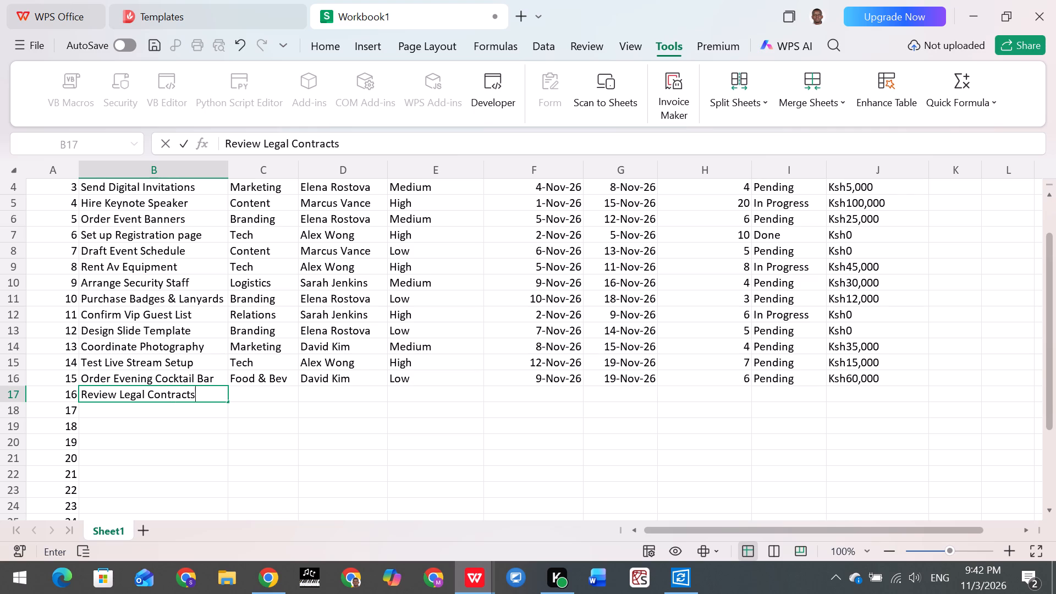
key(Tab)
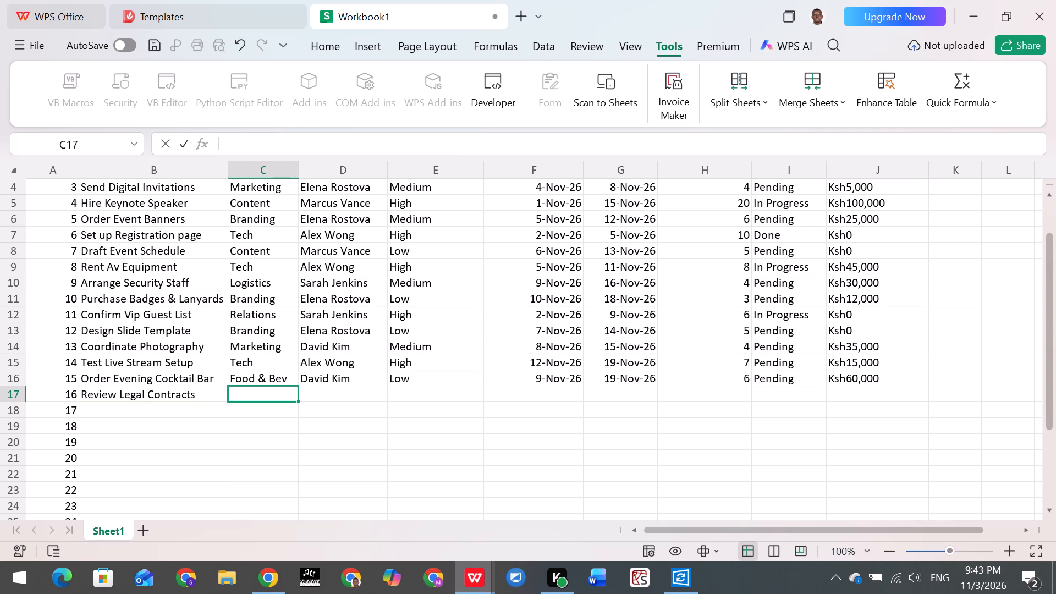
Enter the category Finance in column C of the Review Legal Contracts row.
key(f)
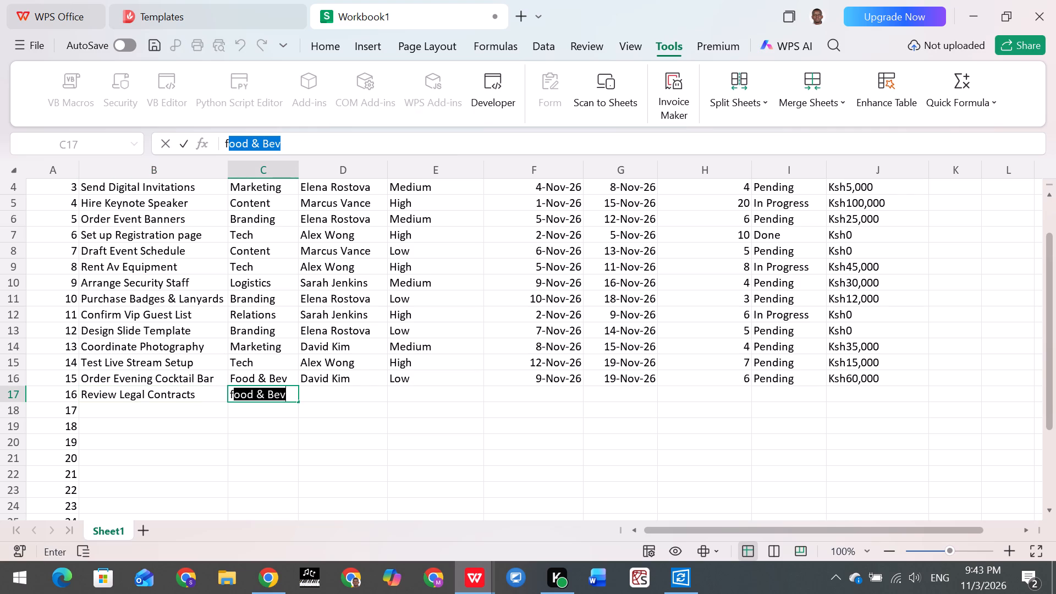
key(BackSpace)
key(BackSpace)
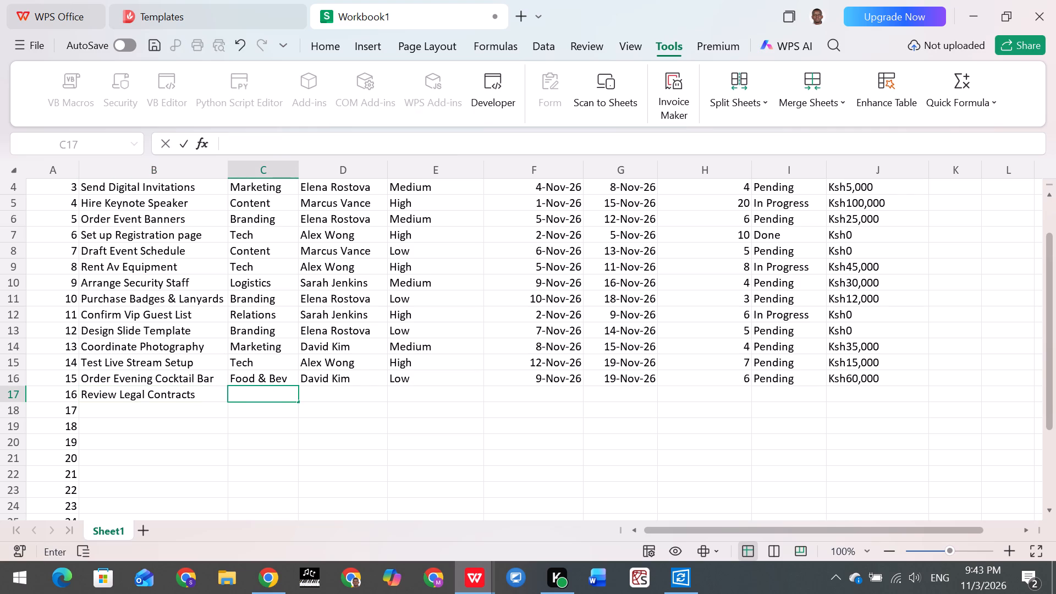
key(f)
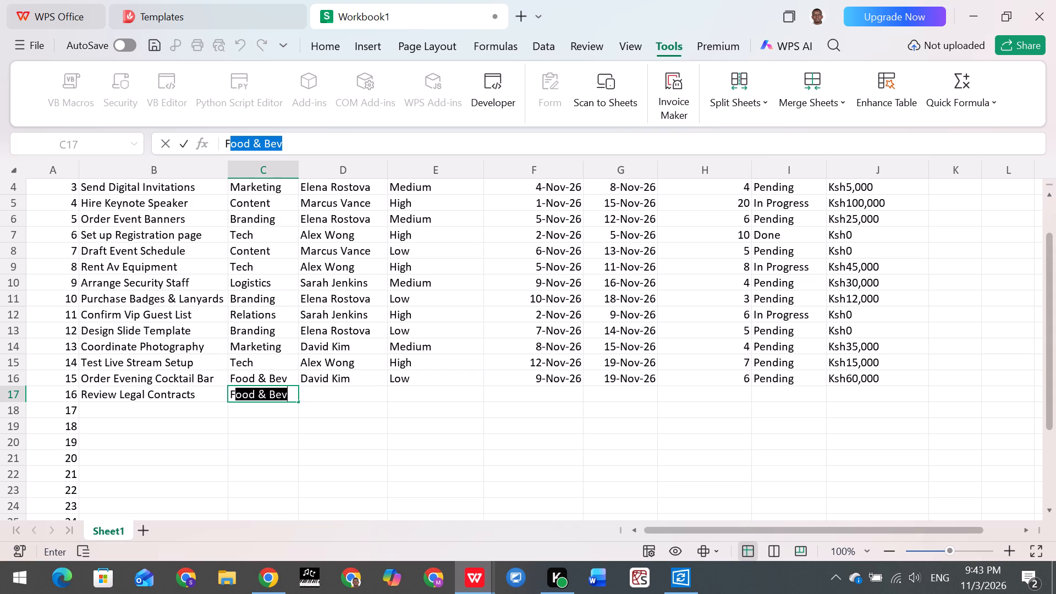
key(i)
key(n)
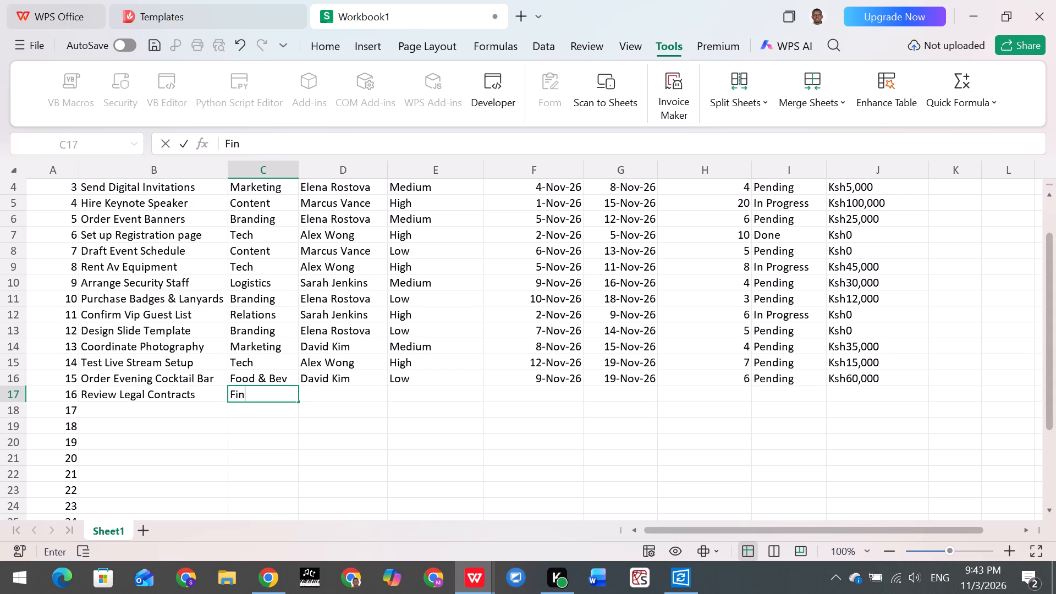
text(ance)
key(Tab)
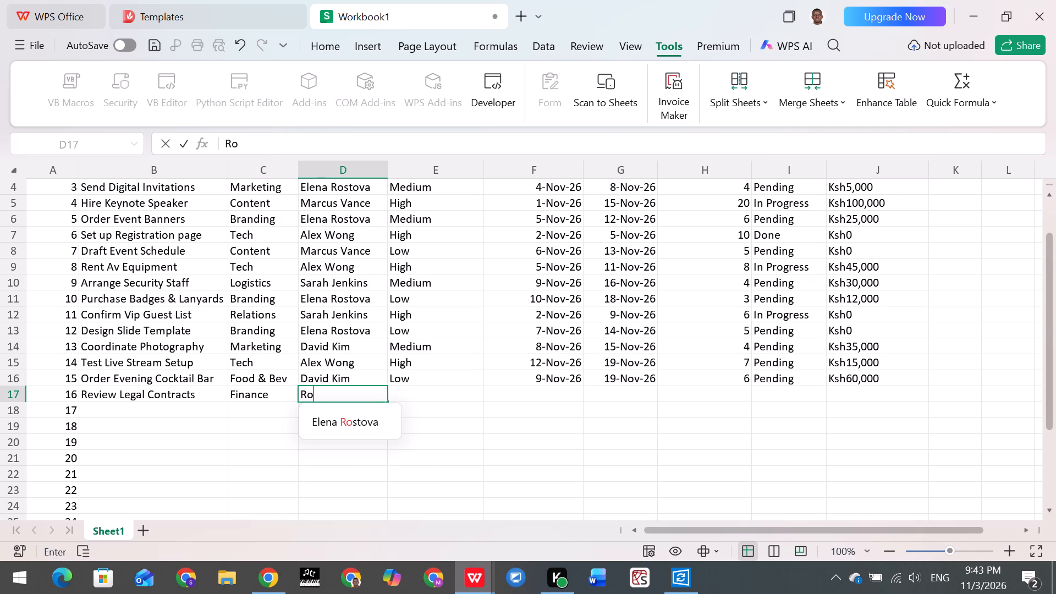
Enter the task owner's name in column D of the Review Legal Contracts row.
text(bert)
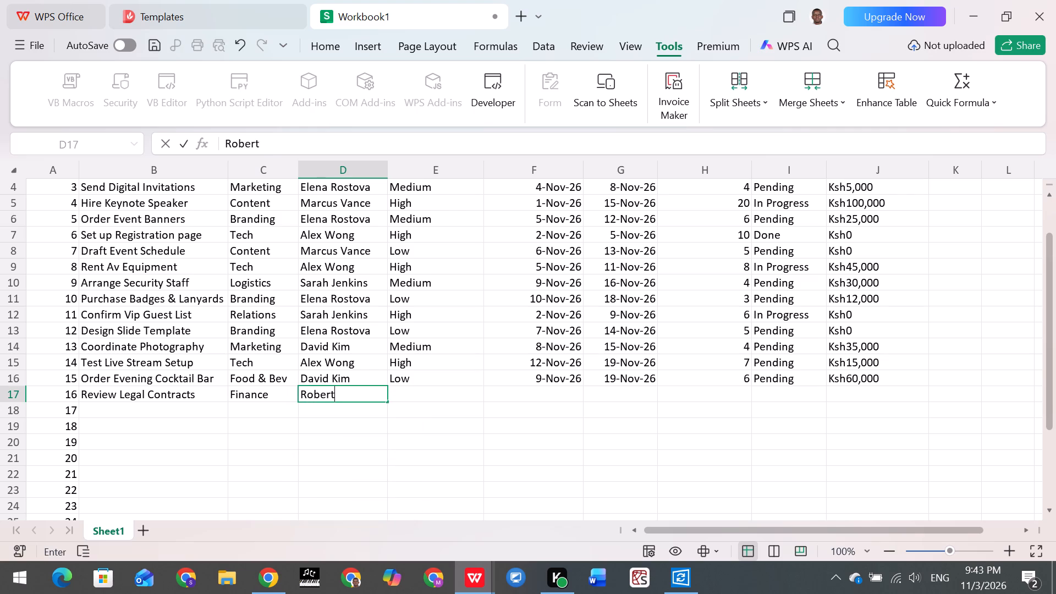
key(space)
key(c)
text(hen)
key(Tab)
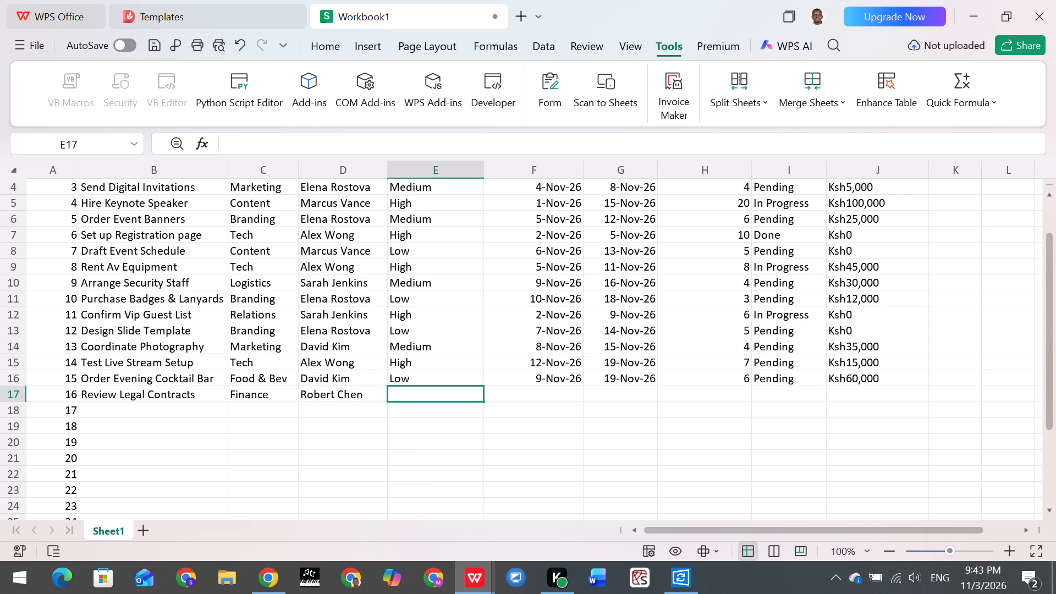
Enter the priority High in column E of the Review Legal Contracts row.
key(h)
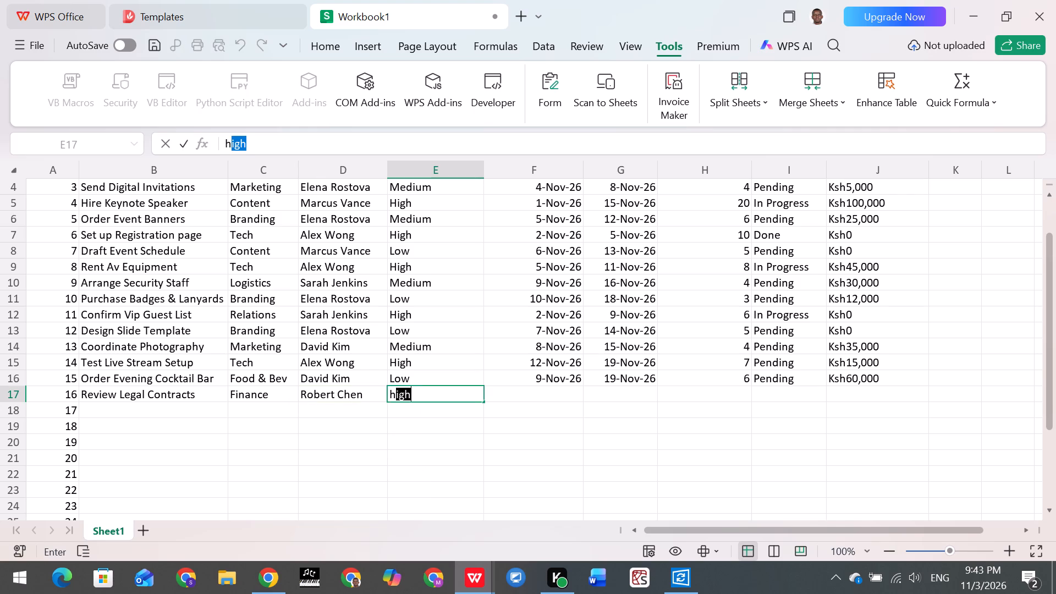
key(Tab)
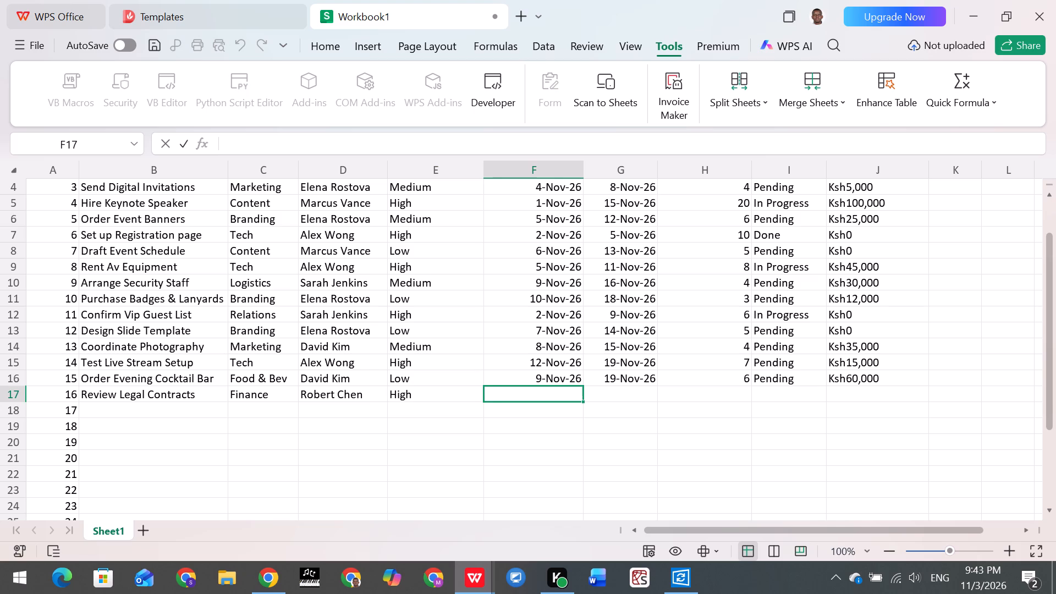
Enter the date 02-Nov-2026 in column F of the Review Legal Contracts row.
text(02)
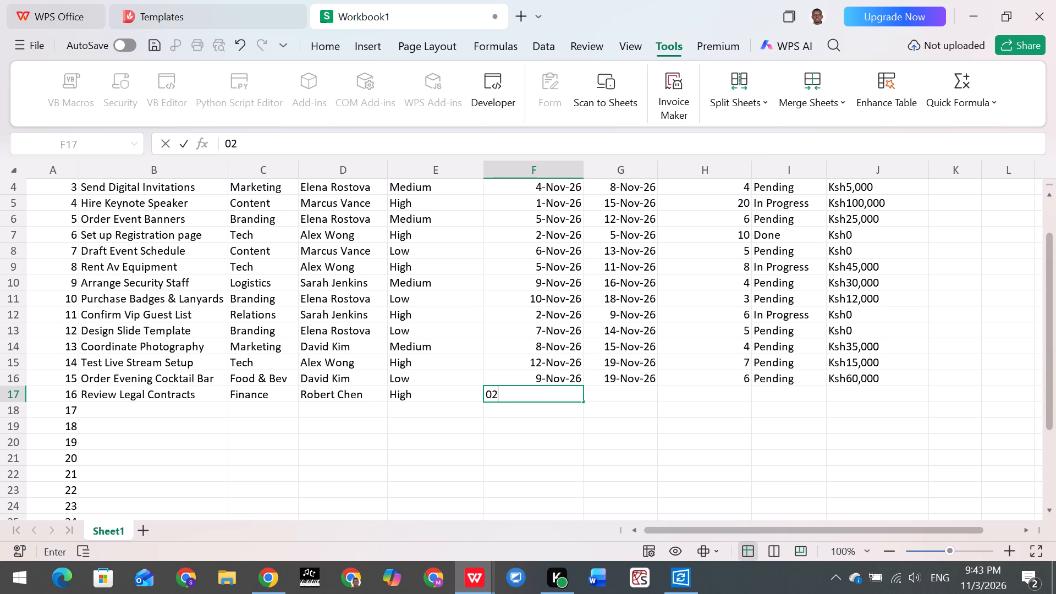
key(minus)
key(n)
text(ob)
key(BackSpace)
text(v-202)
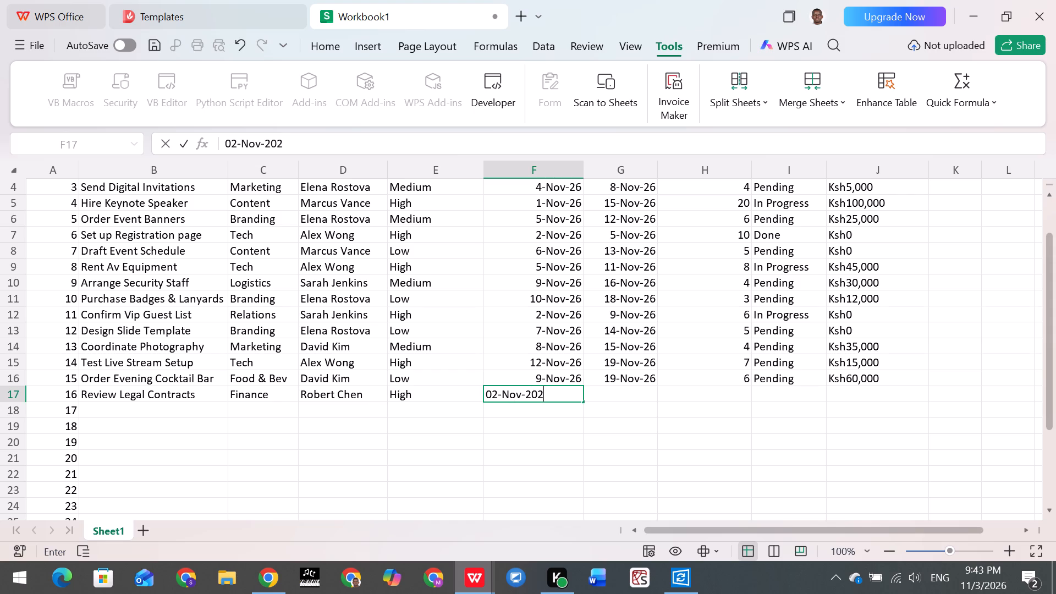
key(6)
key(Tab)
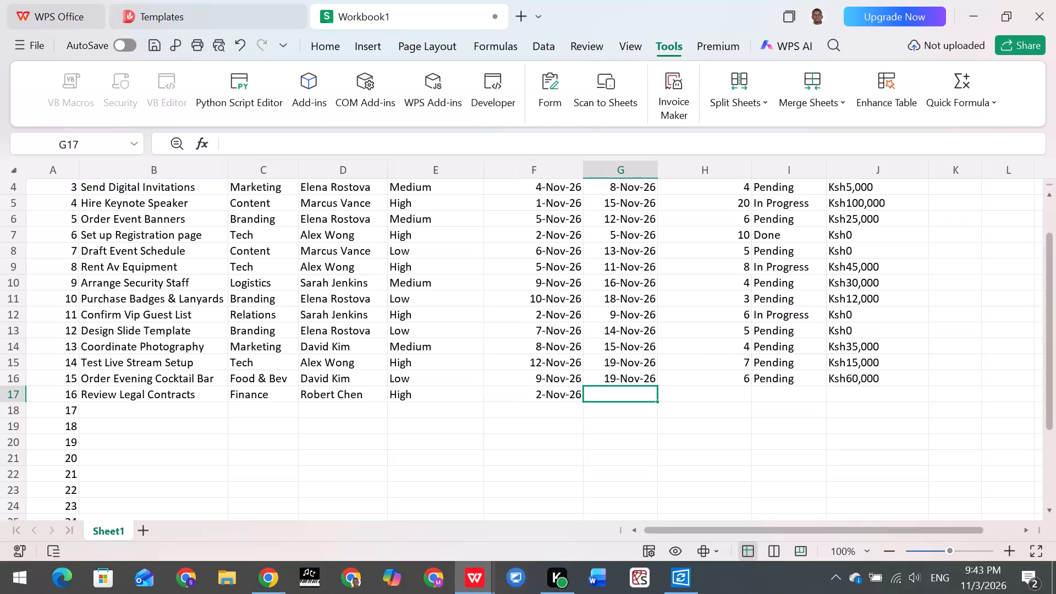
Enter the date 06-Nov-2026 in column G of the Review Legal Contracts row.
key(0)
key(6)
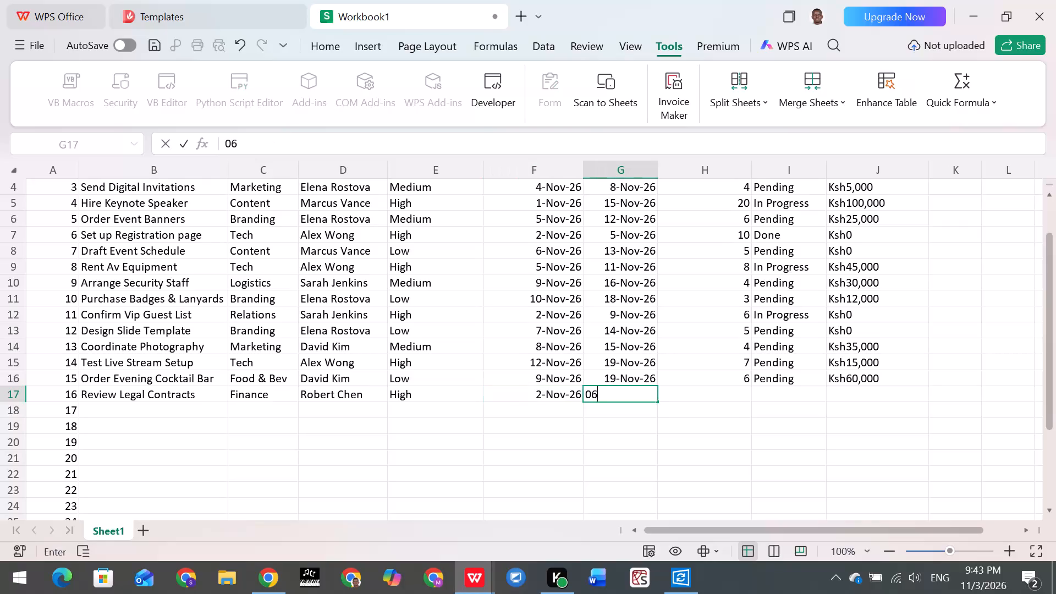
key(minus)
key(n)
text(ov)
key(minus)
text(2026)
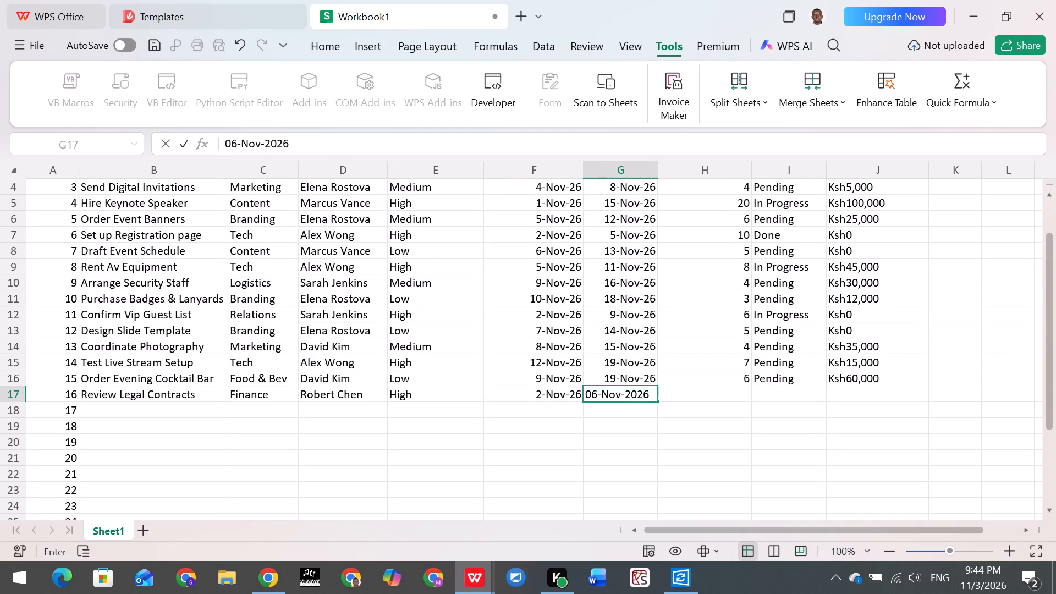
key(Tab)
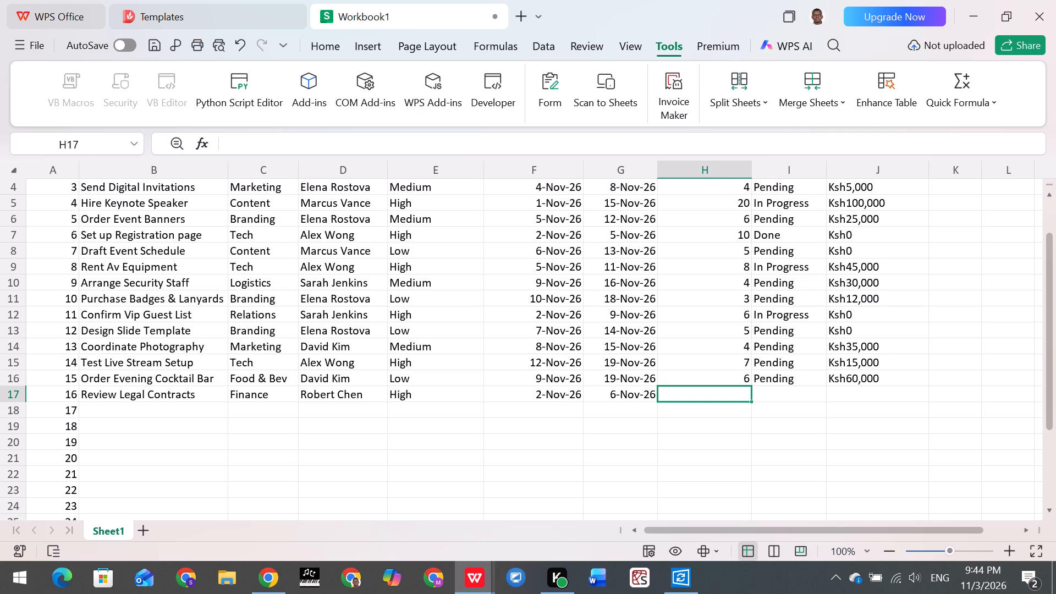
Enter the value 5 in column H of the Review Legal Contracts row.
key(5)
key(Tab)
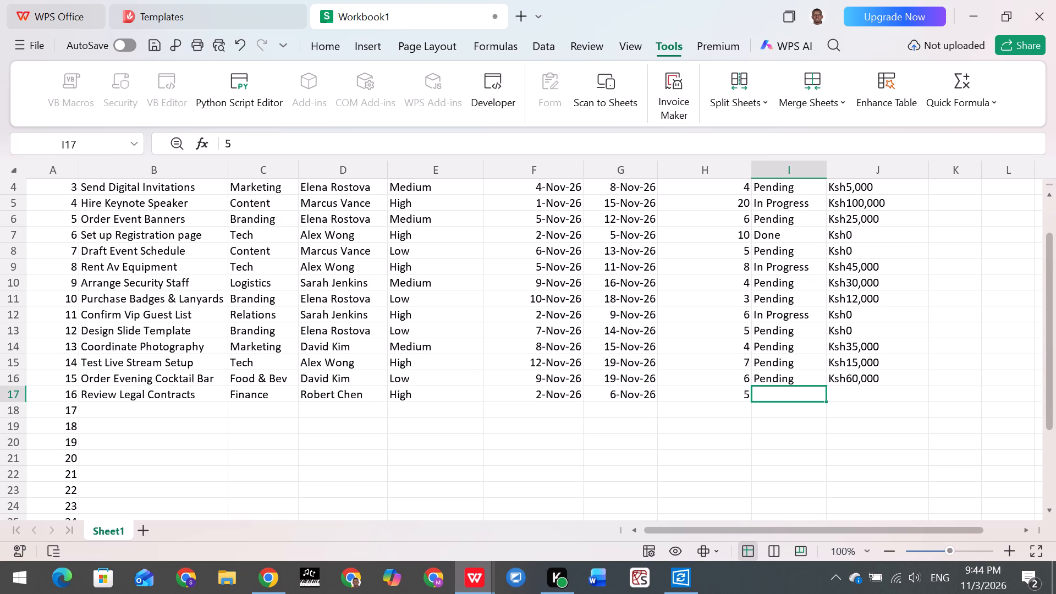
Enter the status Done in column I of the Review Legal Contracts row.
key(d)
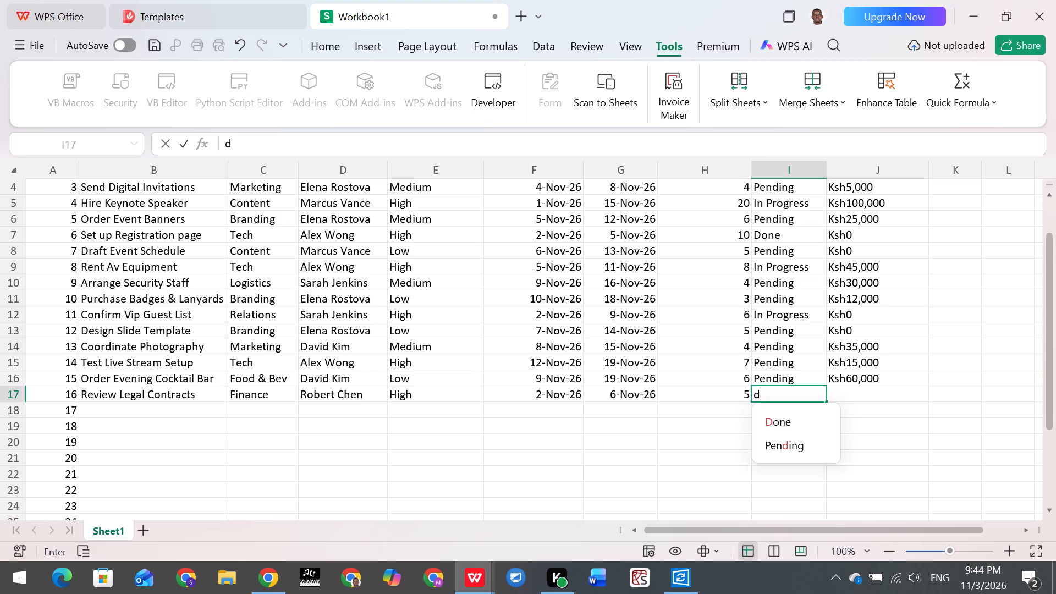
click(768, 426)
key(Tab)
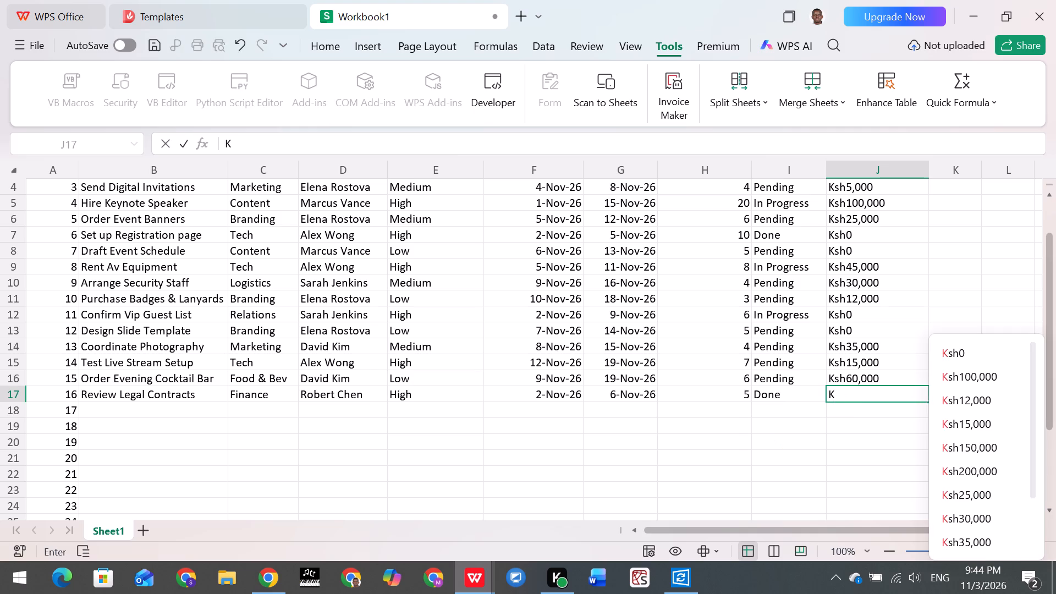
Enter the amount Ksh10,000 in column J of the Review Legal Contracts row.
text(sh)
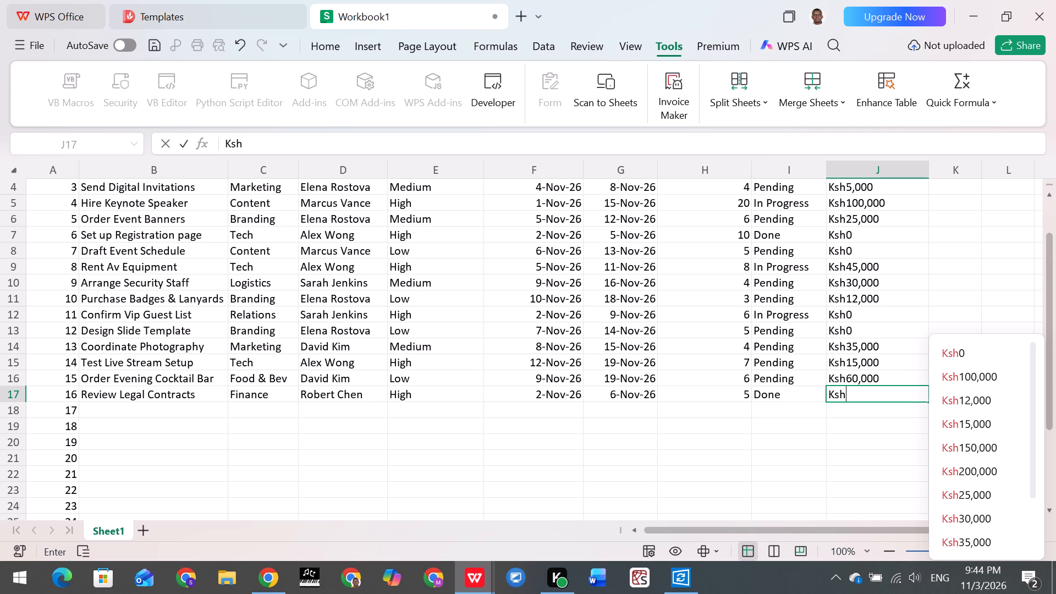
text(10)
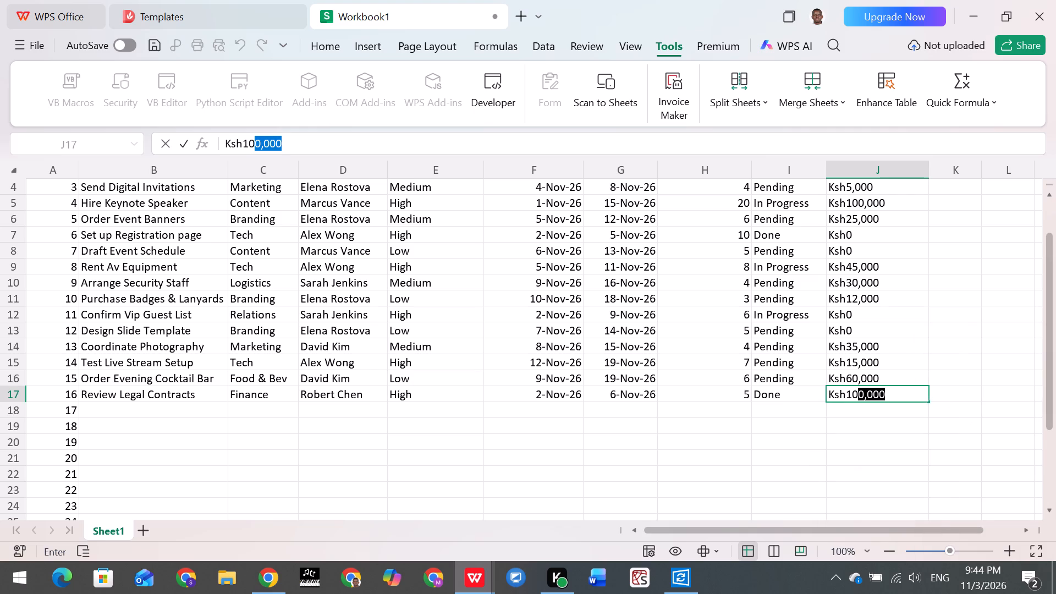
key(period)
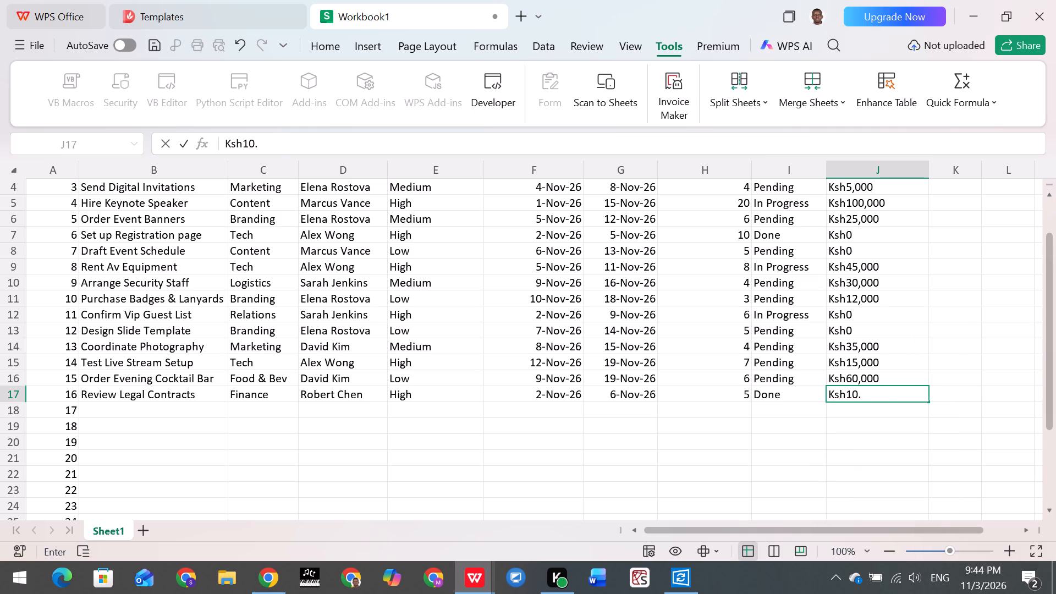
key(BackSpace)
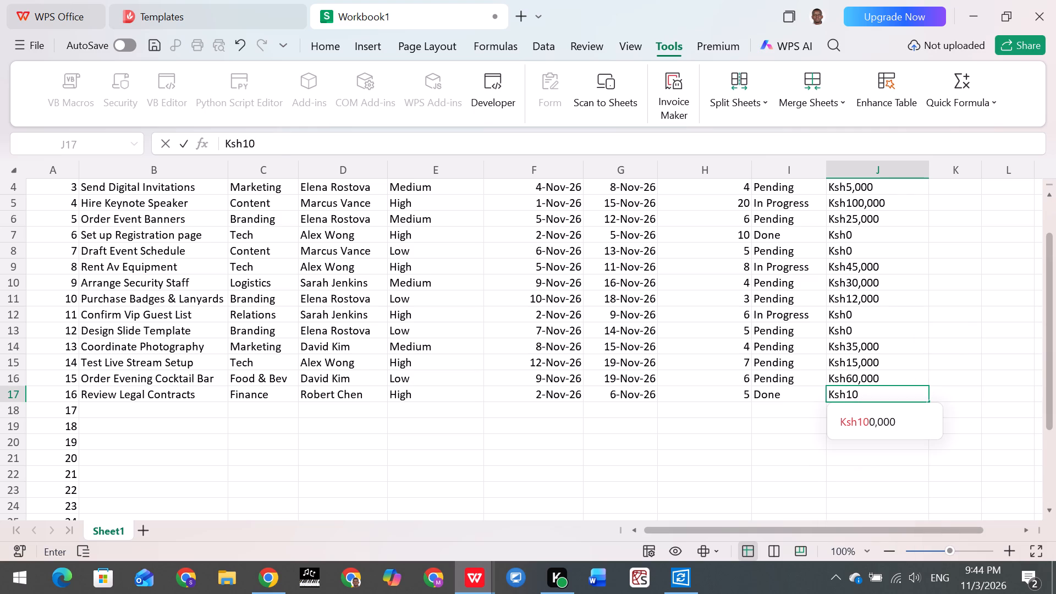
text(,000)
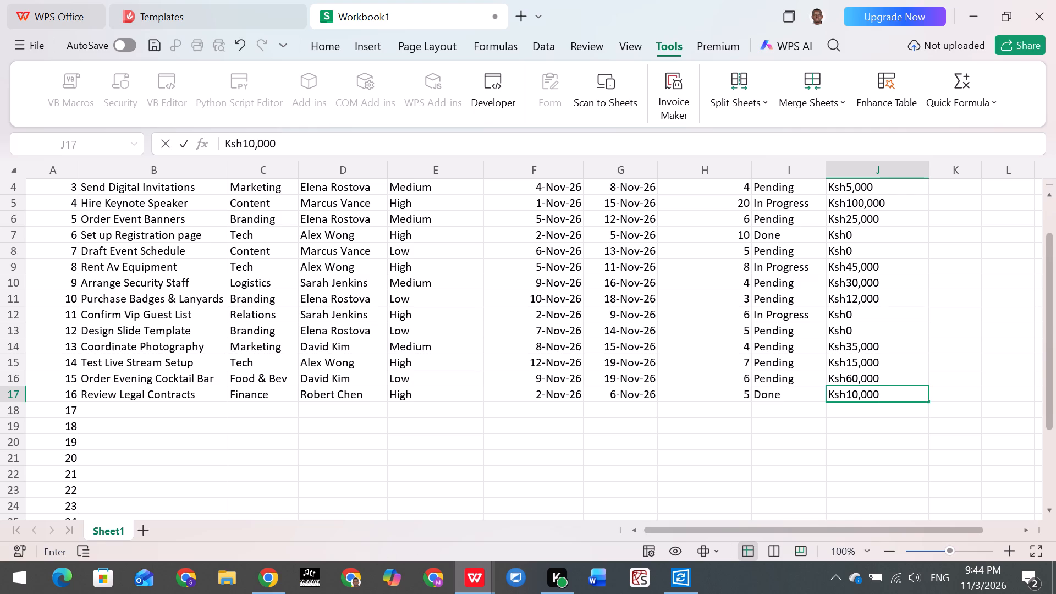
Enter the task name Book Hotel Block Reservations in column B of the row numbered 17.
double_click(110, 409)
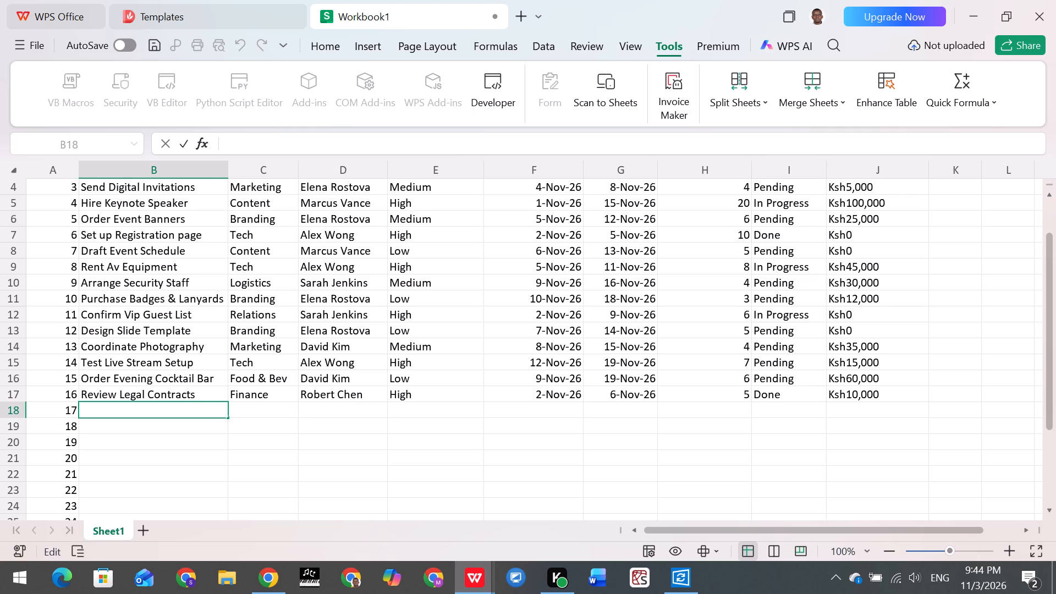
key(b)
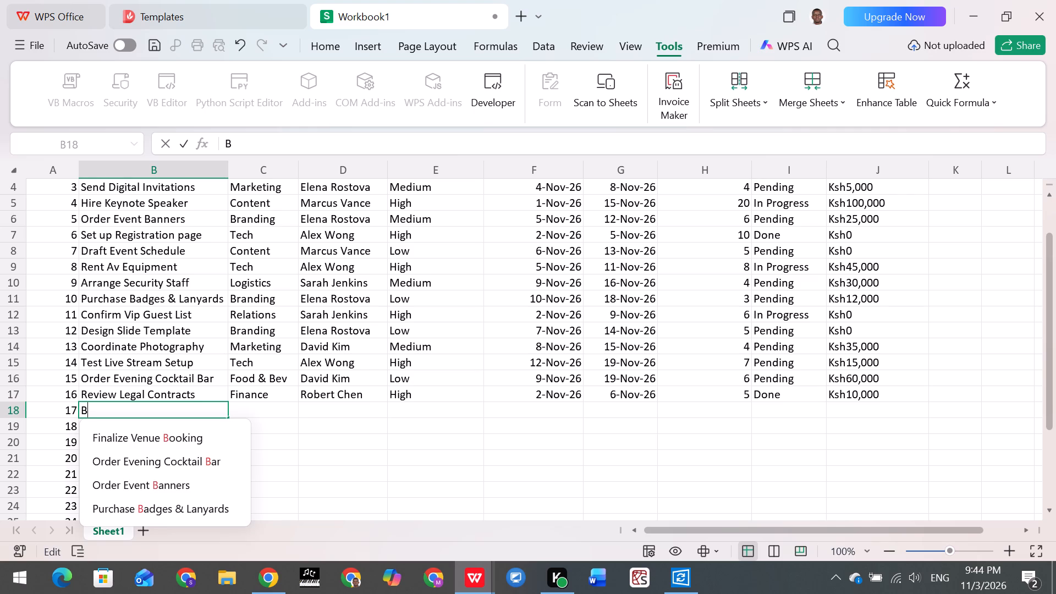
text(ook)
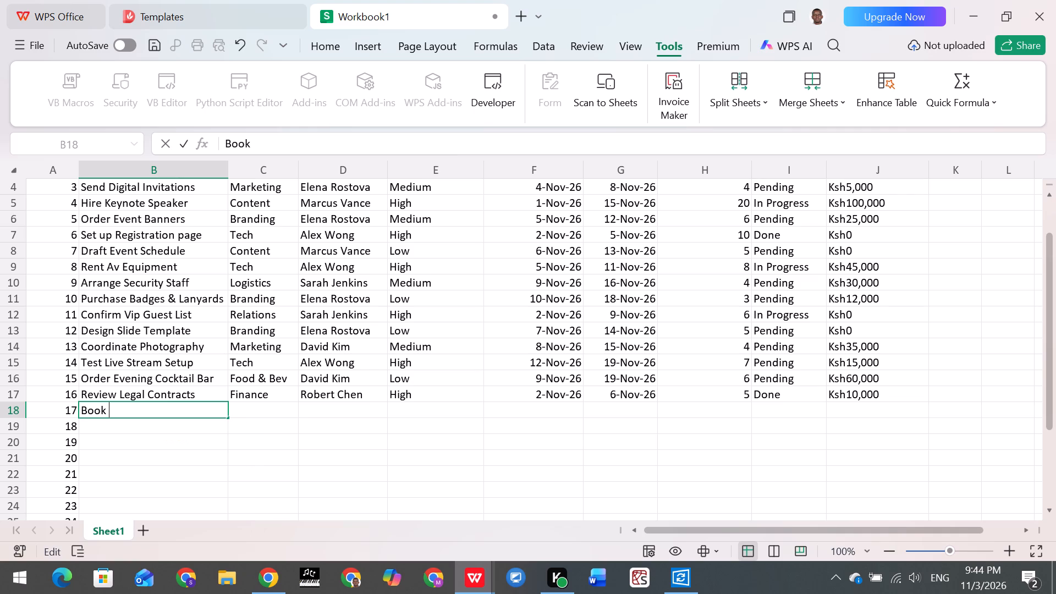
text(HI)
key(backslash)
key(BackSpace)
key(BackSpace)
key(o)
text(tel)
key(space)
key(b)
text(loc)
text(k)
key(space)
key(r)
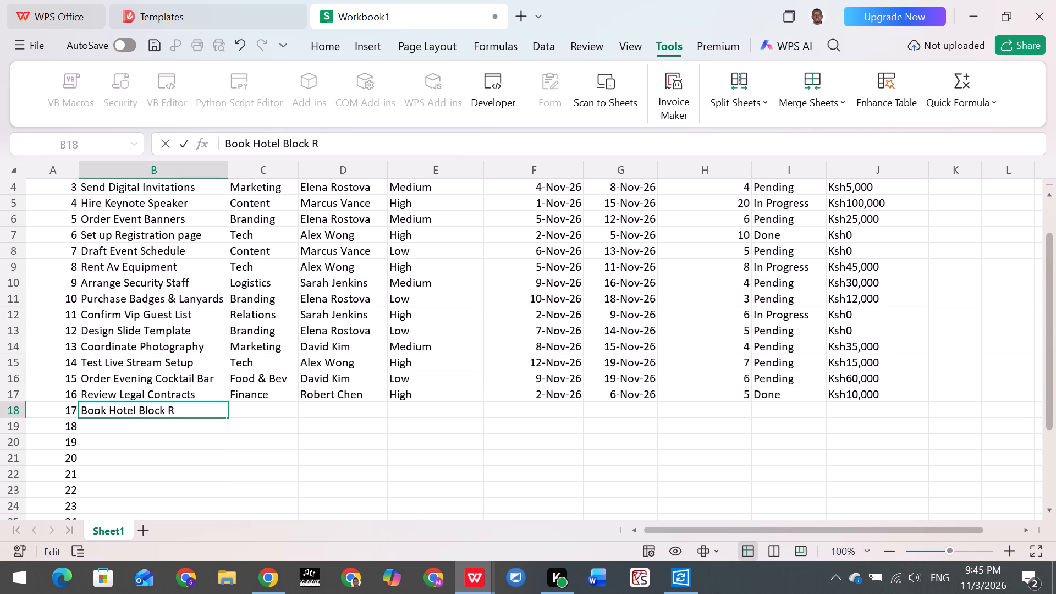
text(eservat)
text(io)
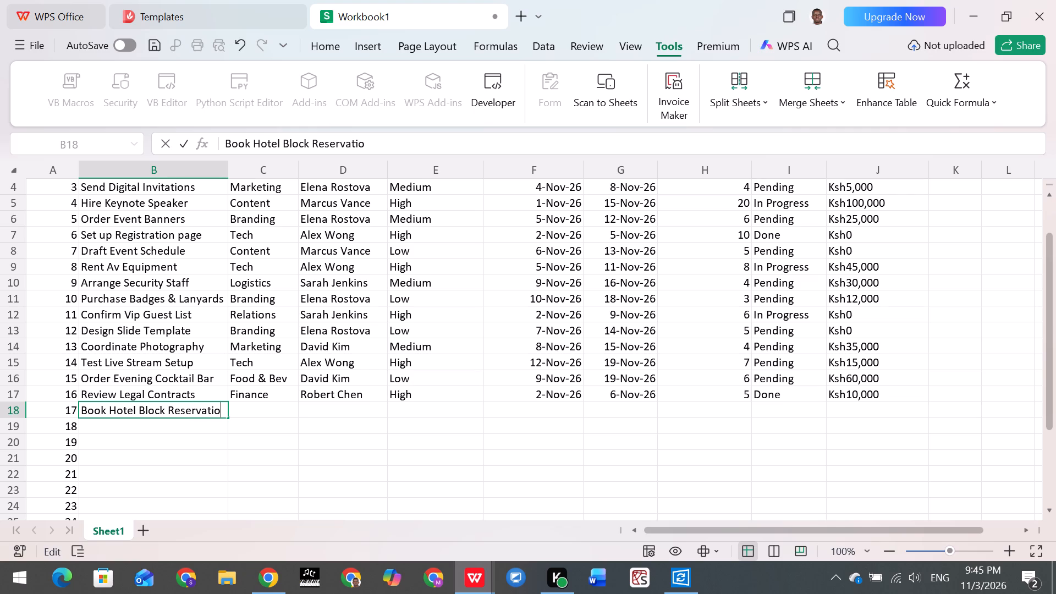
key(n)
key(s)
Widen column B slightly so the full task name Book Hotel Block Reservations fits in its cell.
click(227, 178)
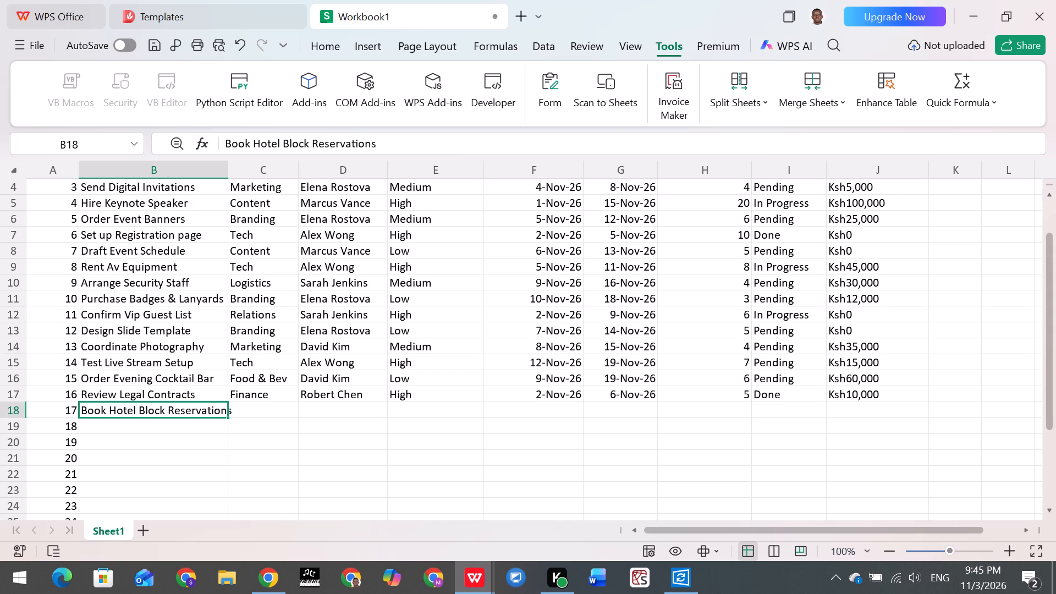
drag(226, 178, 232, 178)
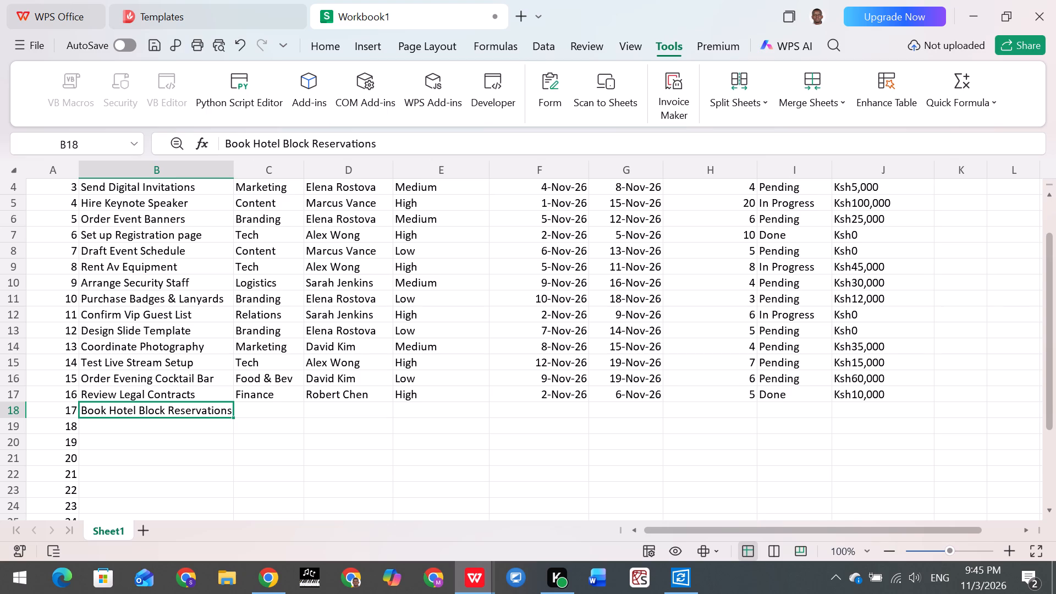
Widen column B a little more so there is spare room after the task name Book Hotel Block Reservations.
key(Tab)
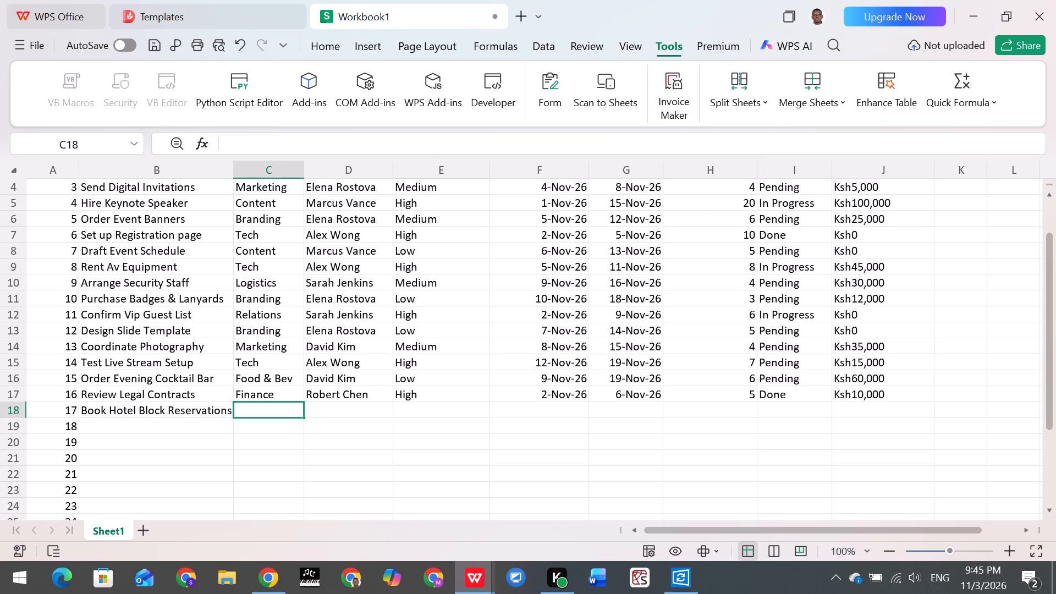
drag(231, 177, 240, 179)
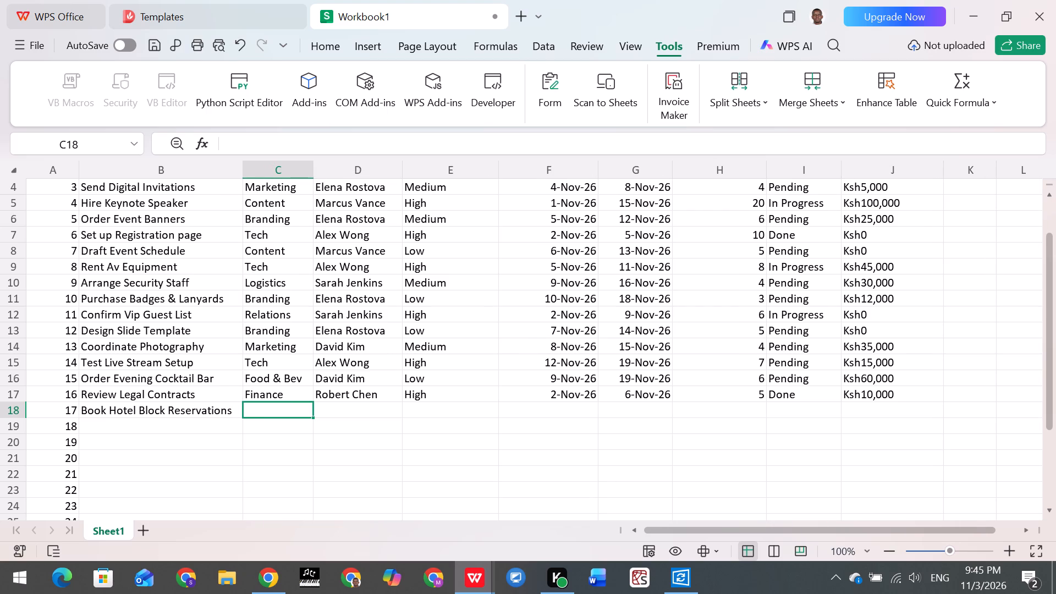
Enter the category Logistics in column C of the Book Hotel Block Reservations row.
scroll(356, 318, up, 4)
click(279, 459)
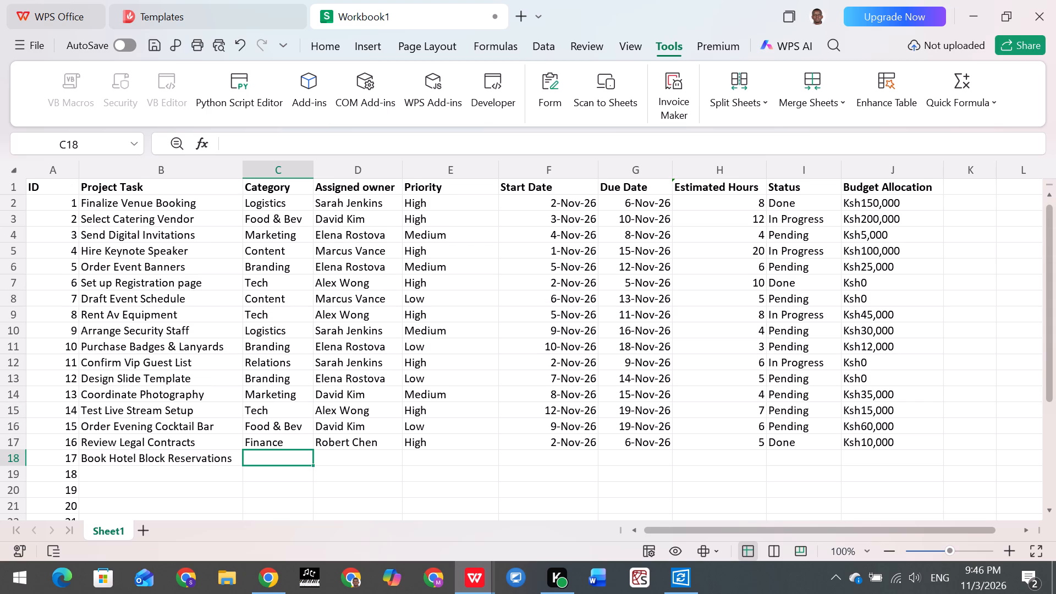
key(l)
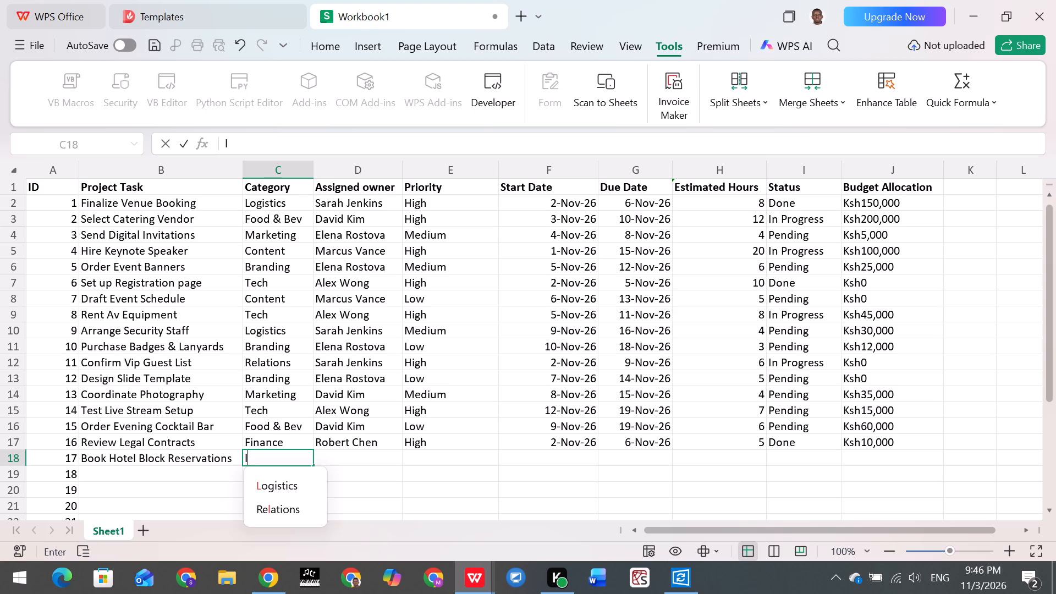
click(278, 475)
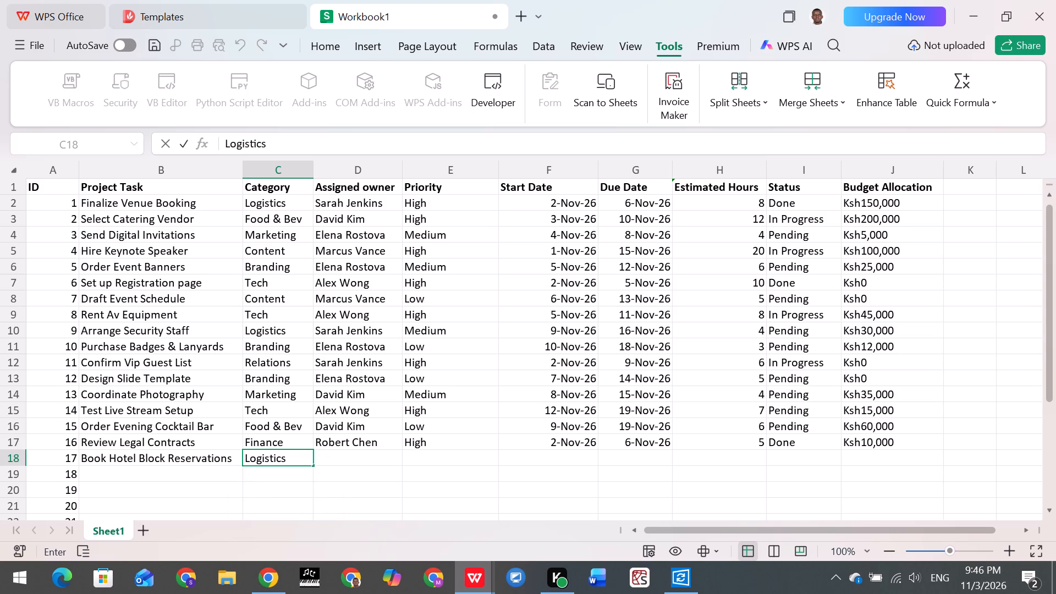
key(Tab)
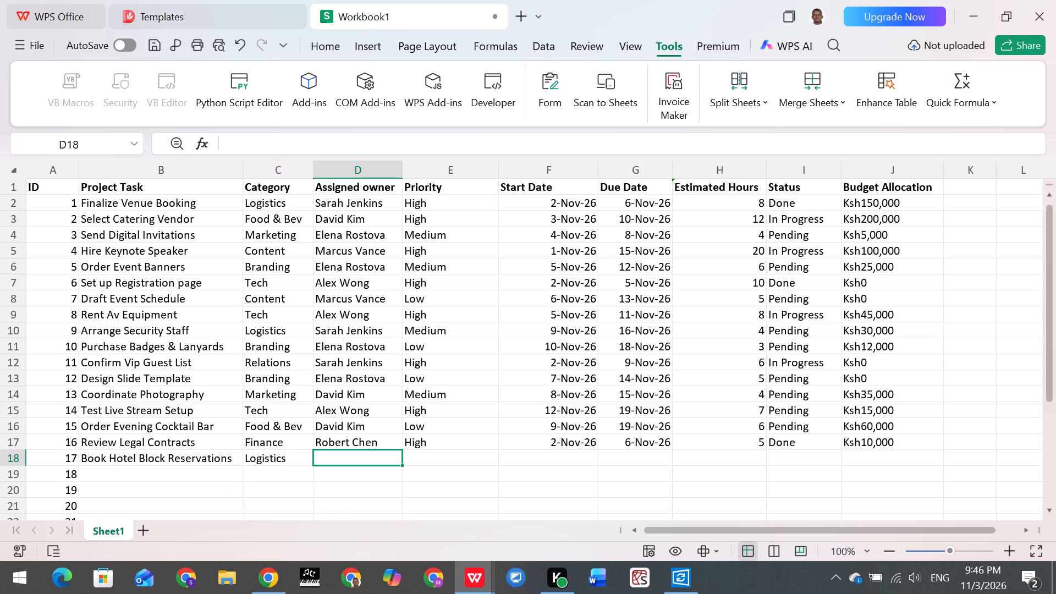
Assign the Book Hotel Block Reservations row to the same owner as the Finalize Venue Booking task in column D.
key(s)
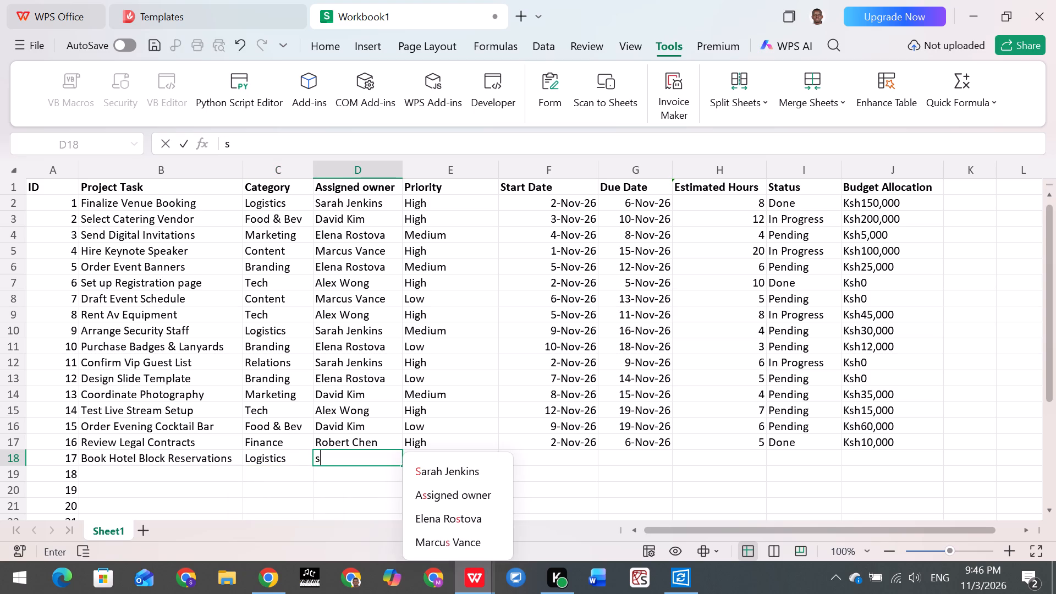
click(488, 466)
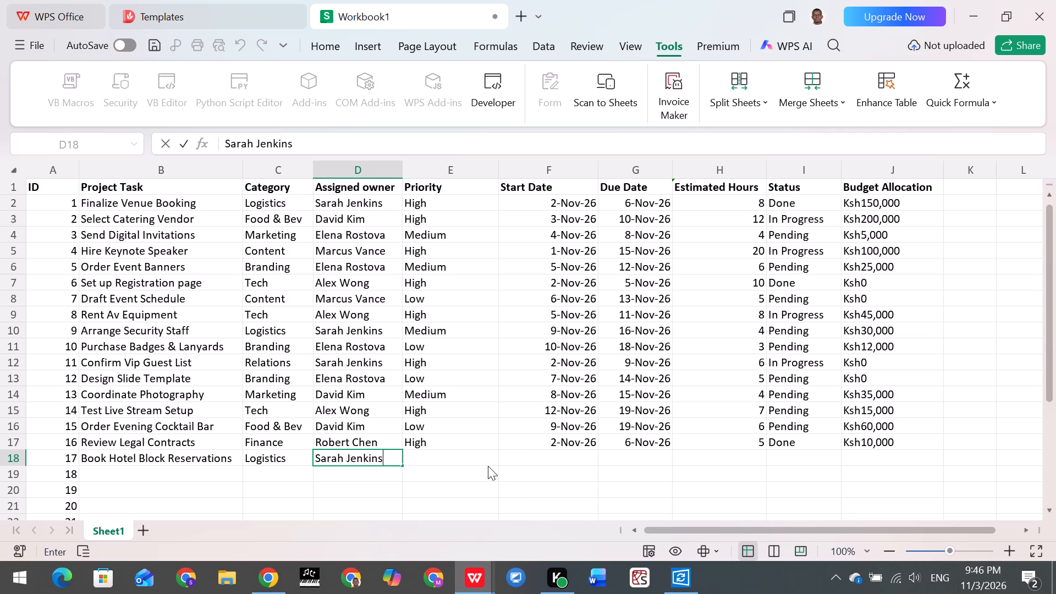
key(Tab)
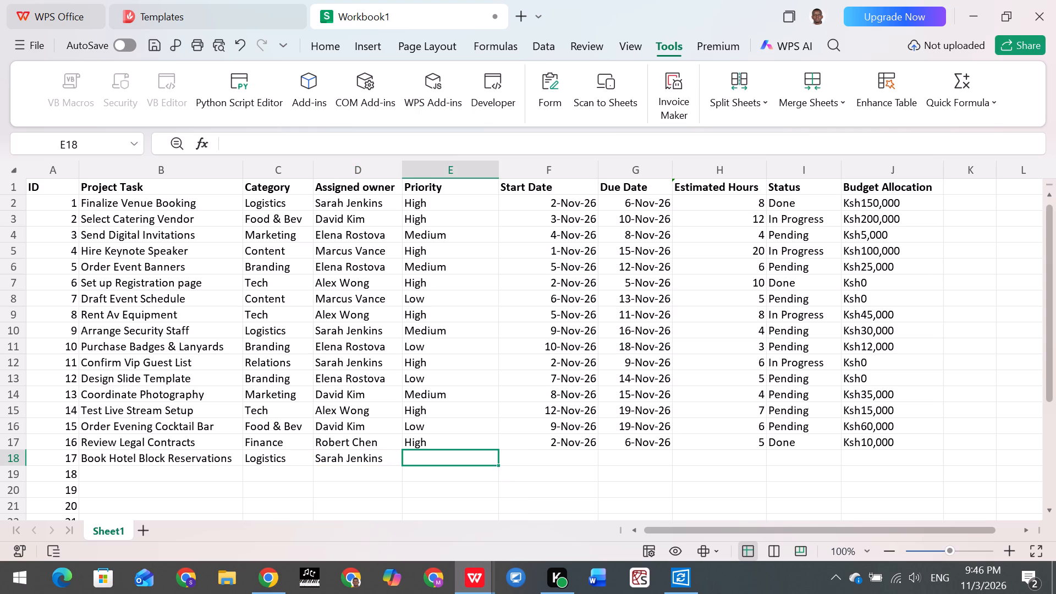
Enter the priority Medium in column E of the Book Hotel Block Reservations row.
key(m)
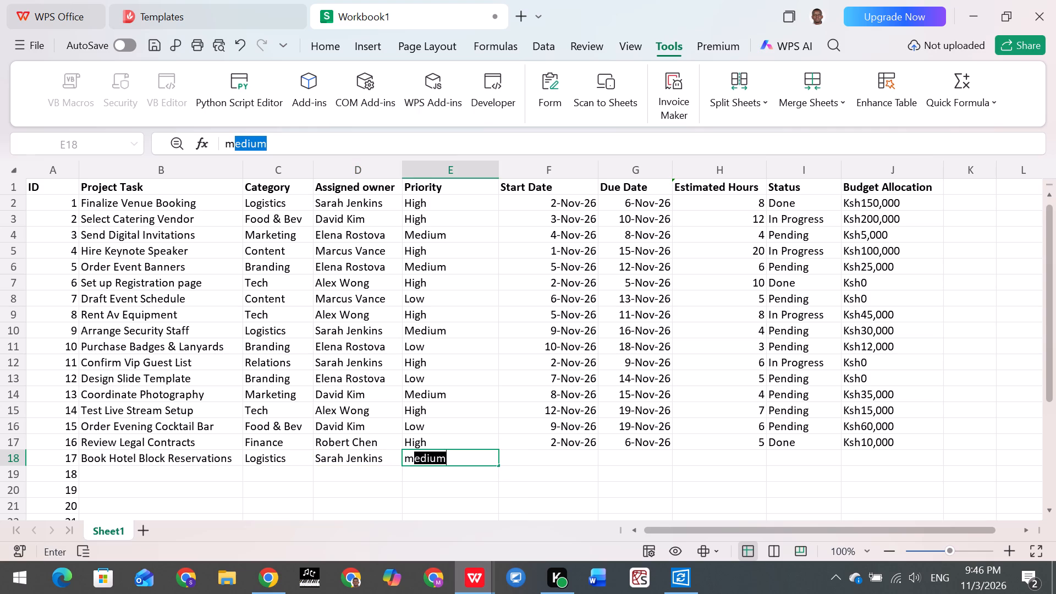
key(Tab)
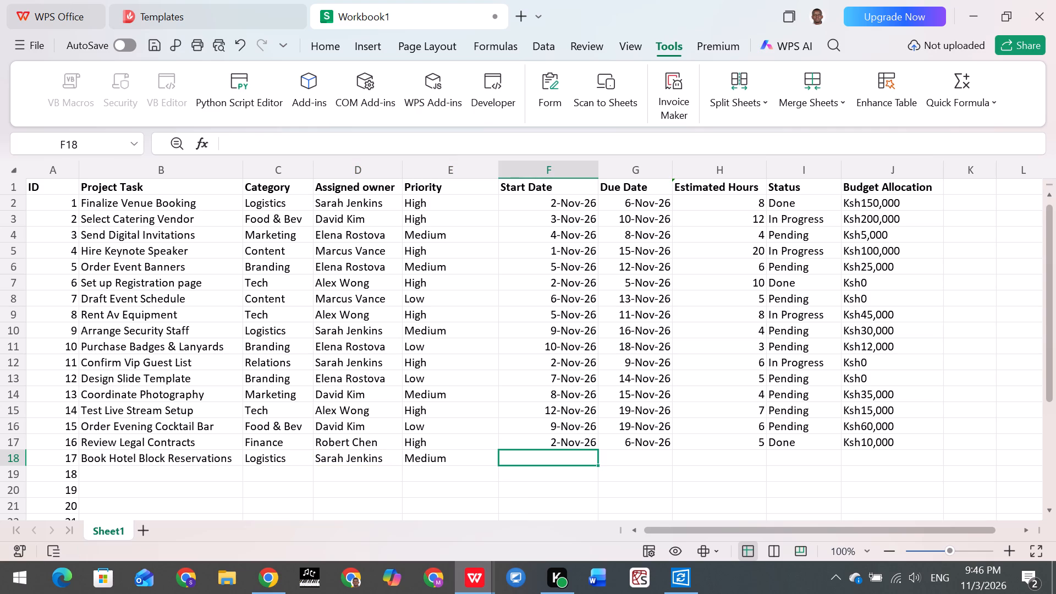
Enter the start date 04-Nov-2026 in column F of the Book Hotel Block Reservations row.
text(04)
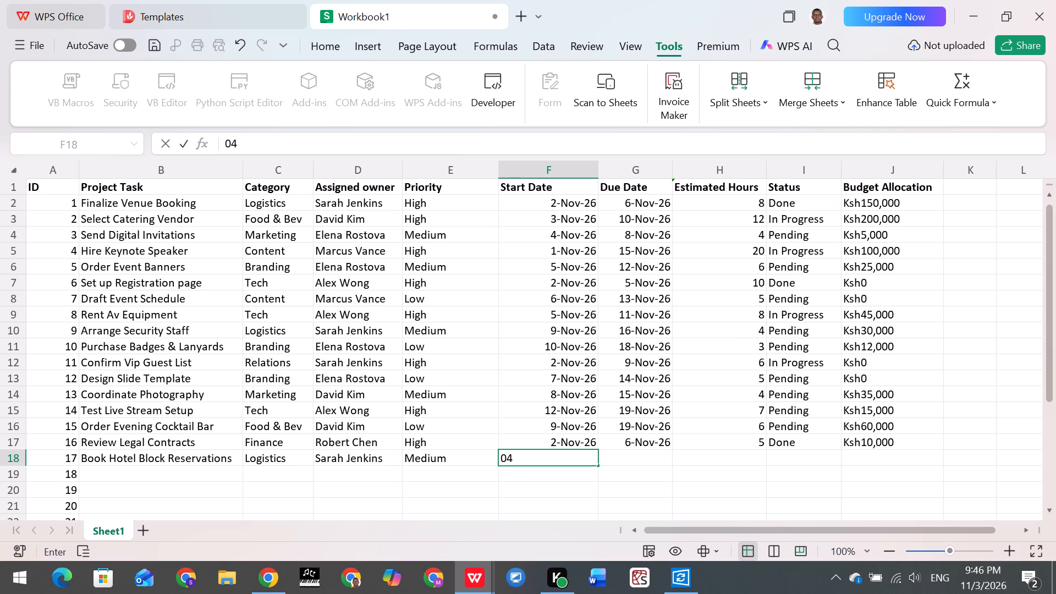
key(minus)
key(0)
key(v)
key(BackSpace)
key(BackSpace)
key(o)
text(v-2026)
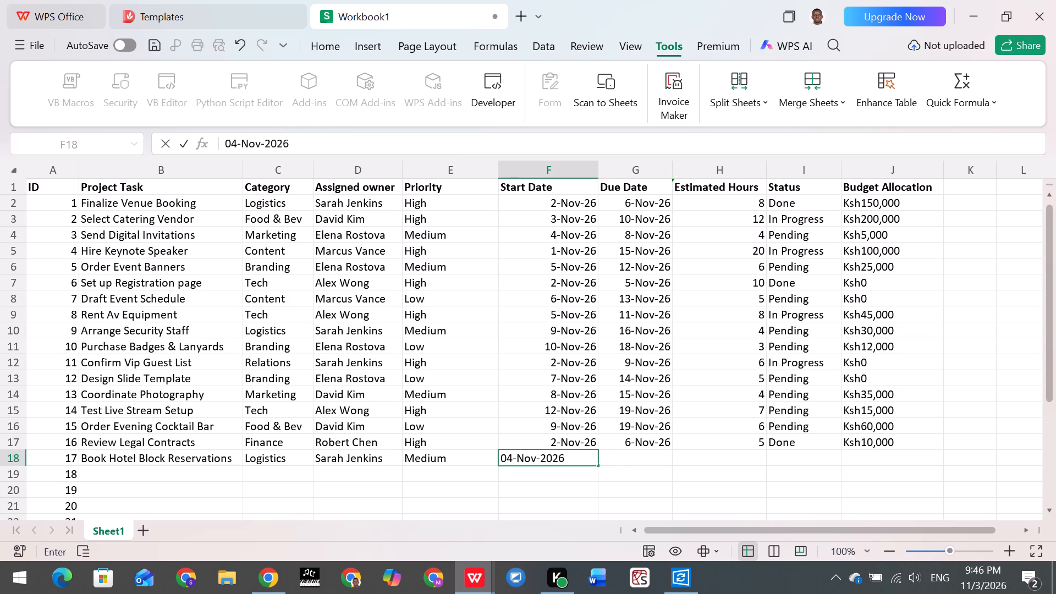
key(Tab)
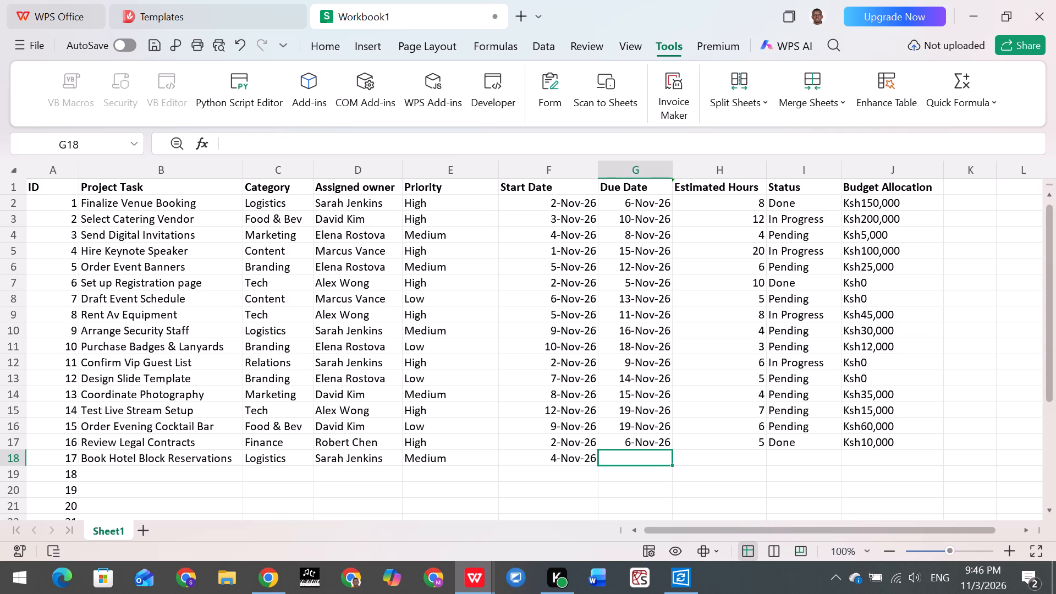
Enter the due date 11-Nov-2026 in column G of the Book Hotel Block Reservations row.
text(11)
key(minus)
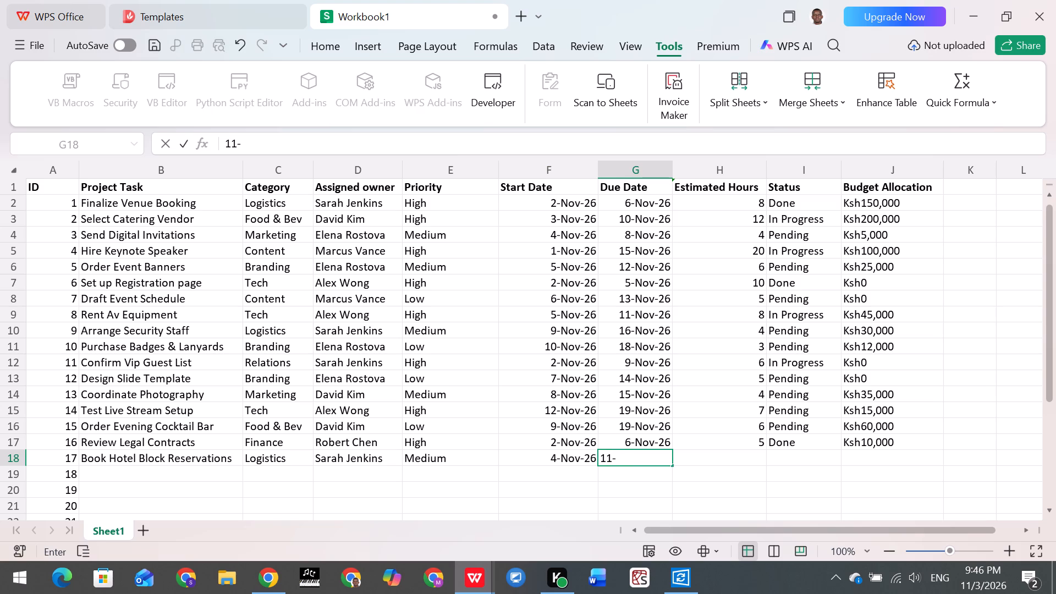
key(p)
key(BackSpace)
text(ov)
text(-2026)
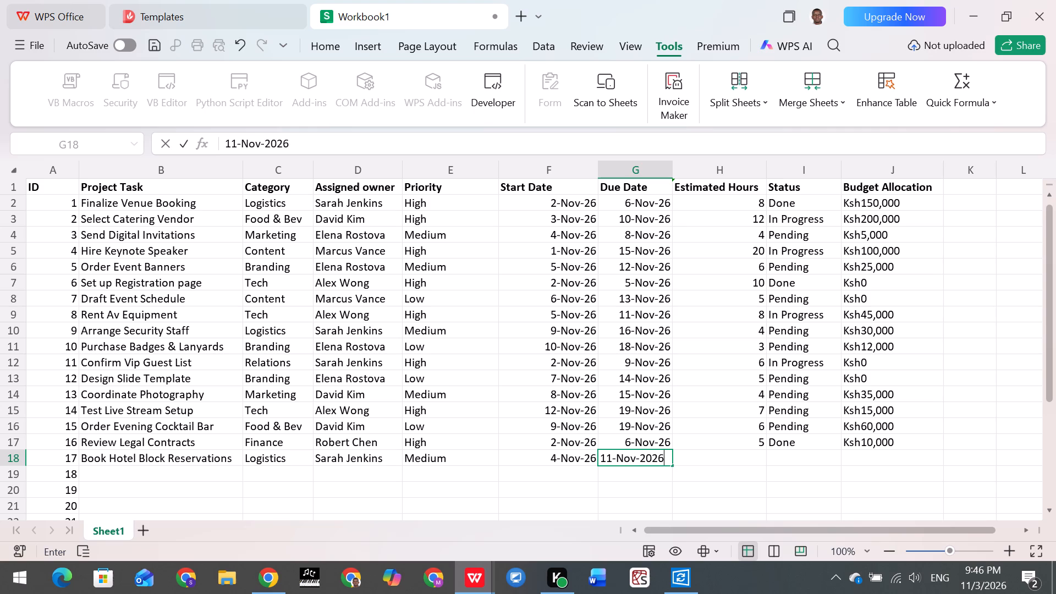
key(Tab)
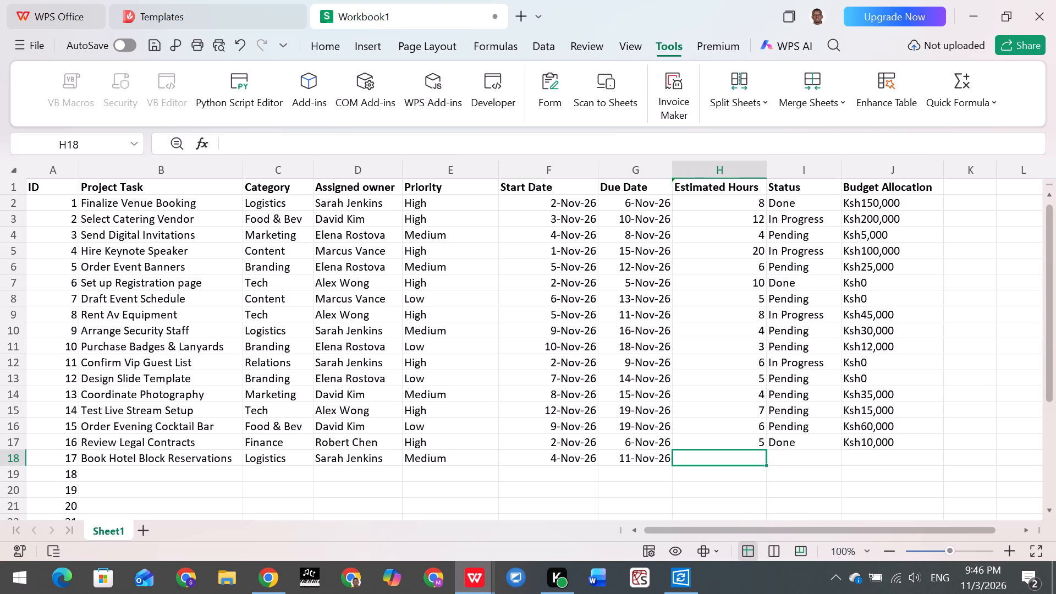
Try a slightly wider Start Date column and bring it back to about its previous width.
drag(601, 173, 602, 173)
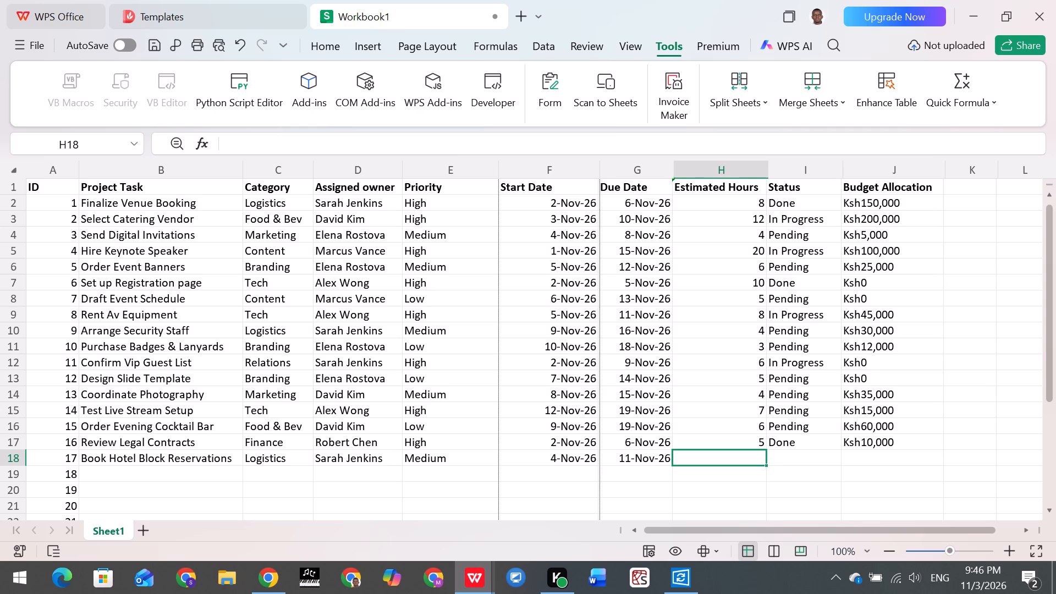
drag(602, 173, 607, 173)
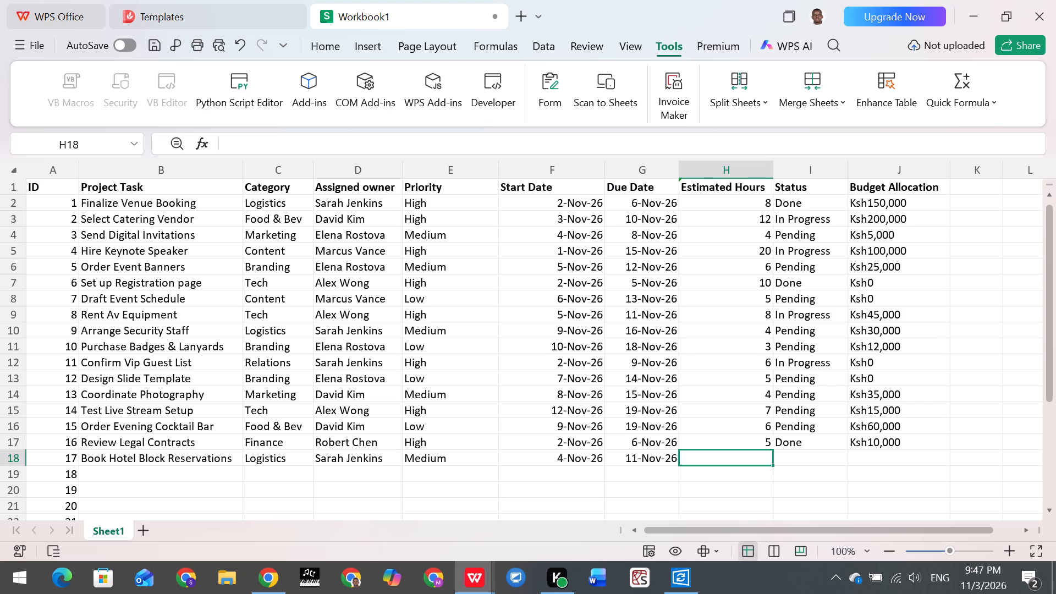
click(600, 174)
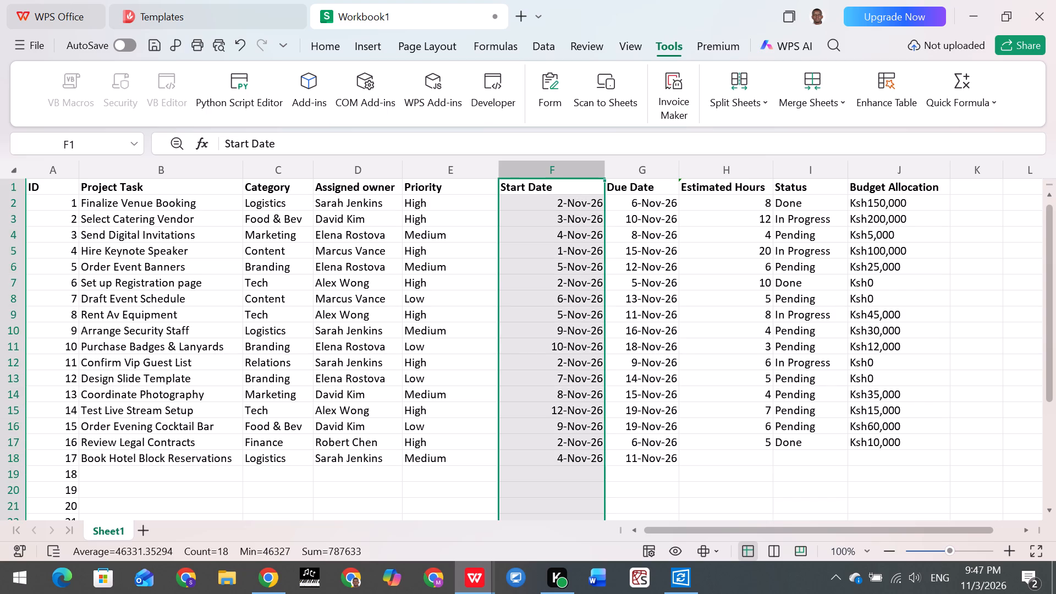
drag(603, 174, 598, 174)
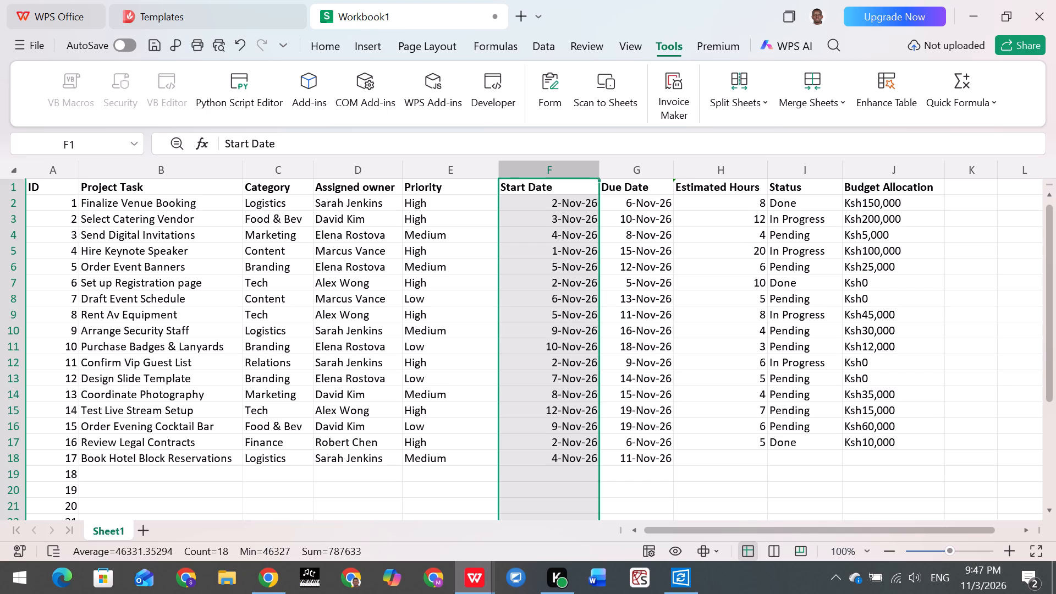
Enter 8 estimated hours in column H of the Book Hotel Block Reservations row.
click(717, 460)
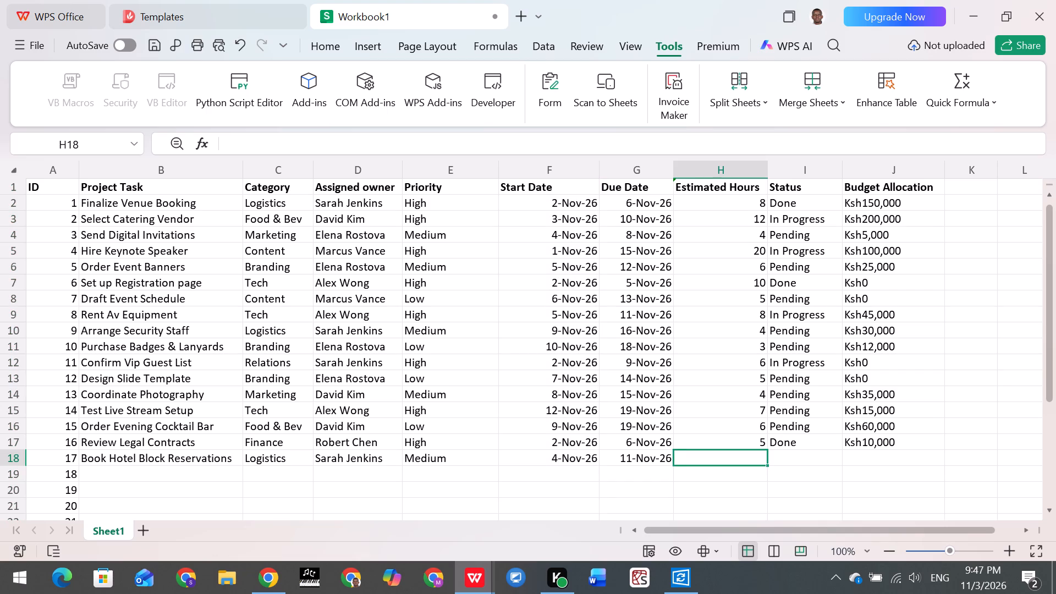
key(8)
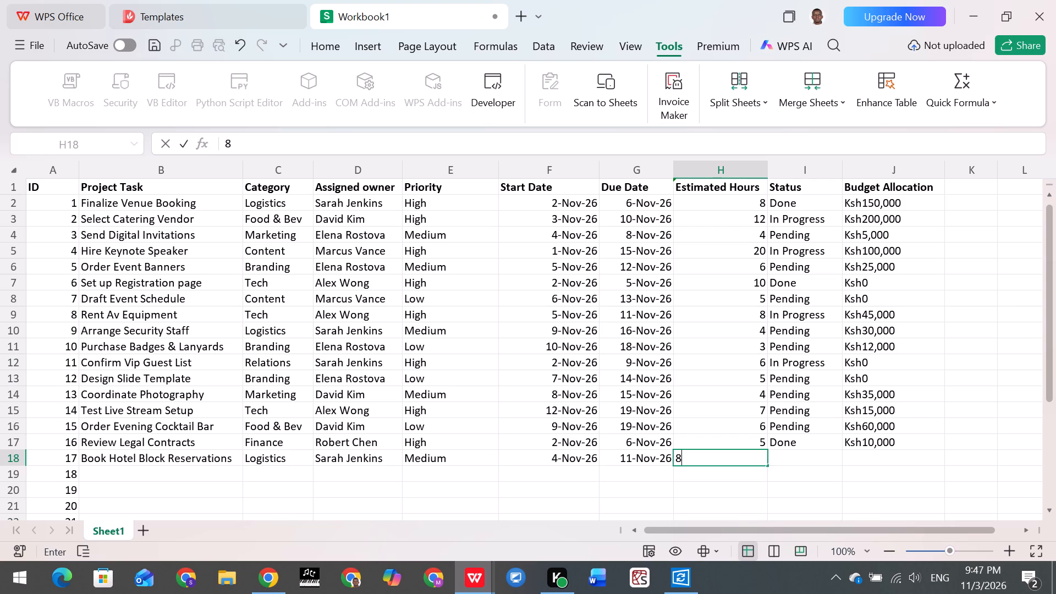
key(Tab)
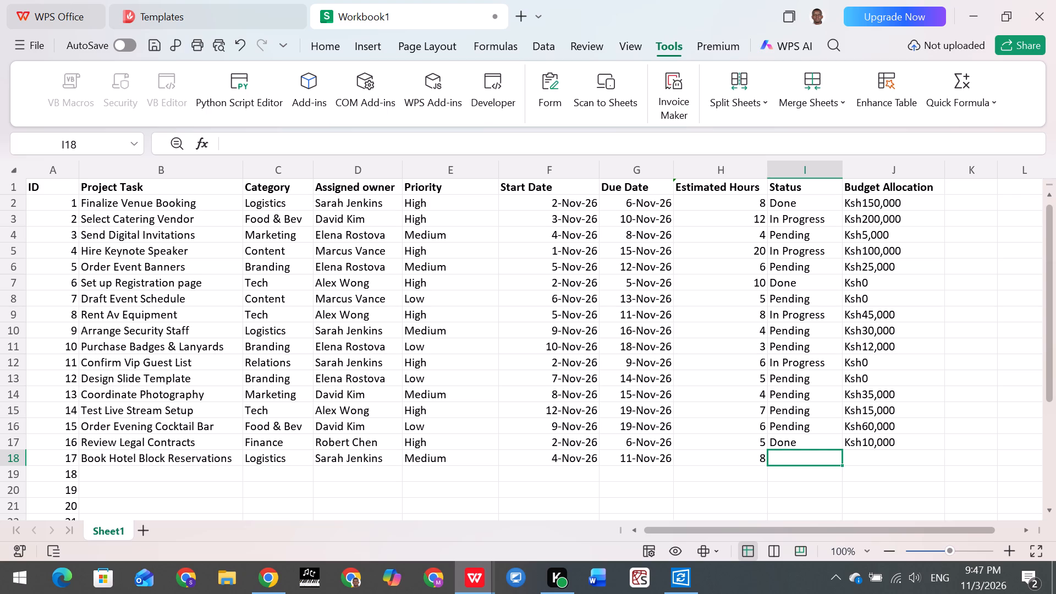
Enter the status In Progress in column I of the Book Hotel Block Reservations row.
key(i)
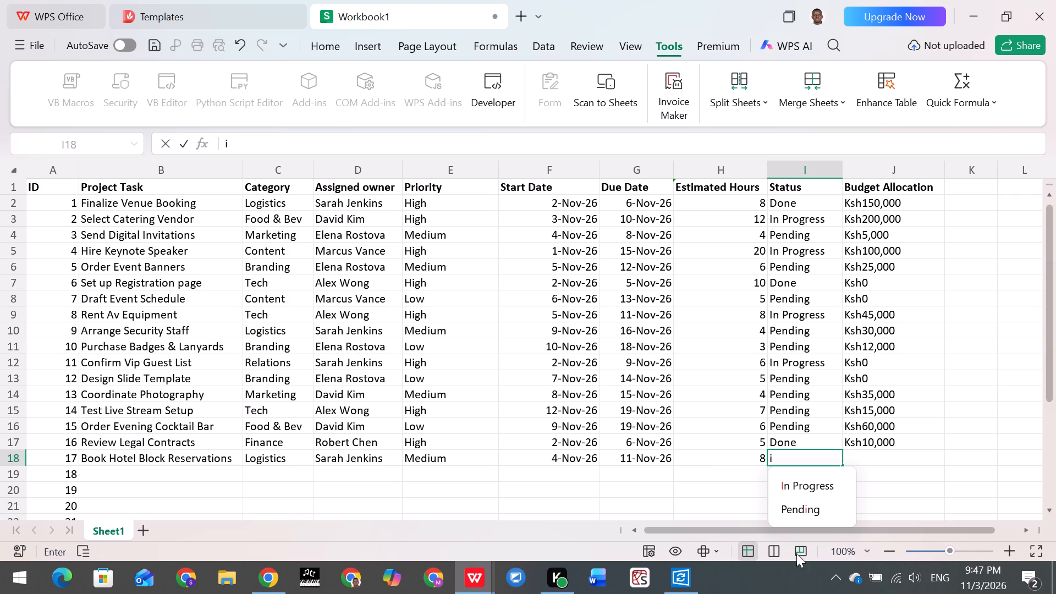
click(831, 487)
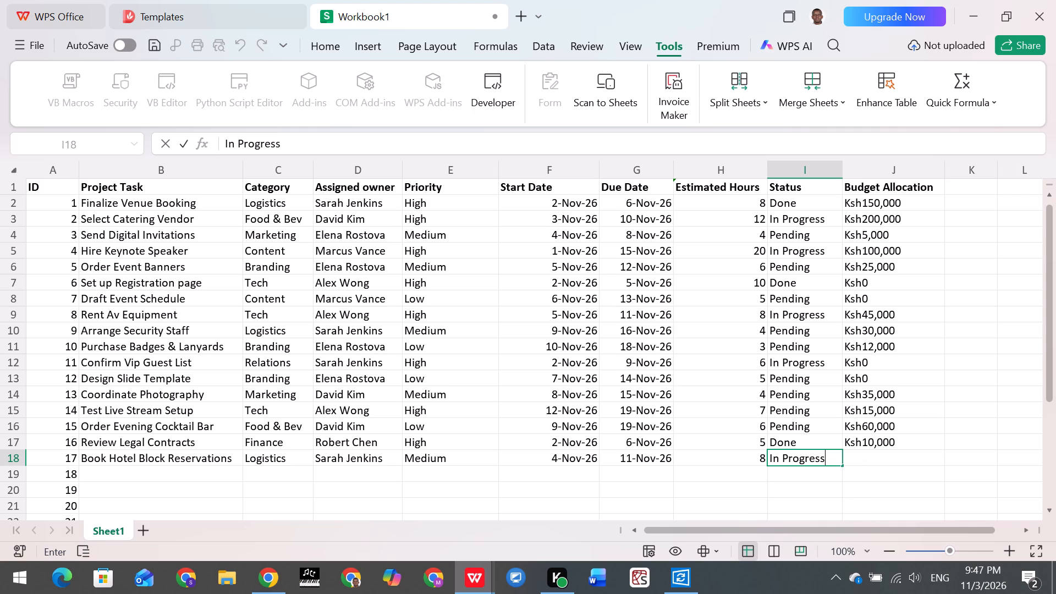
key(Tab)
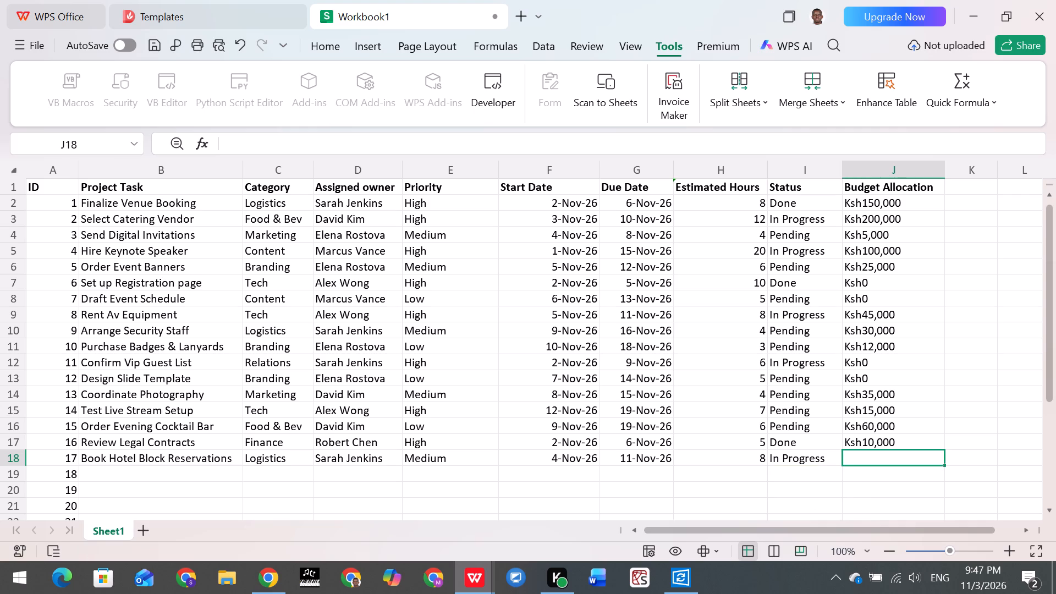
Enter the budget Ksh80,000 in column J of the Book Hotel Block Reservations row.
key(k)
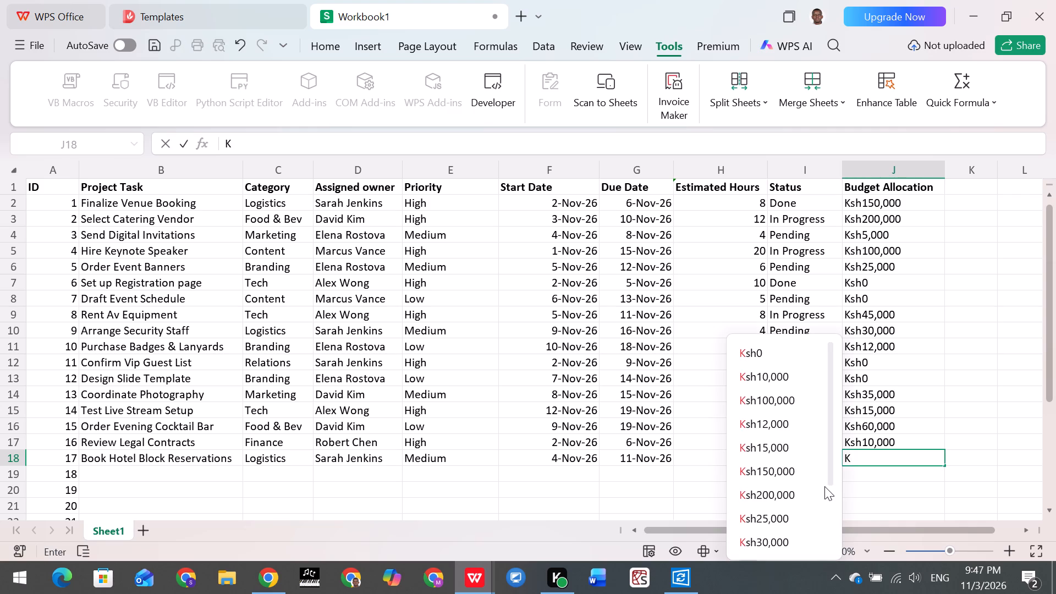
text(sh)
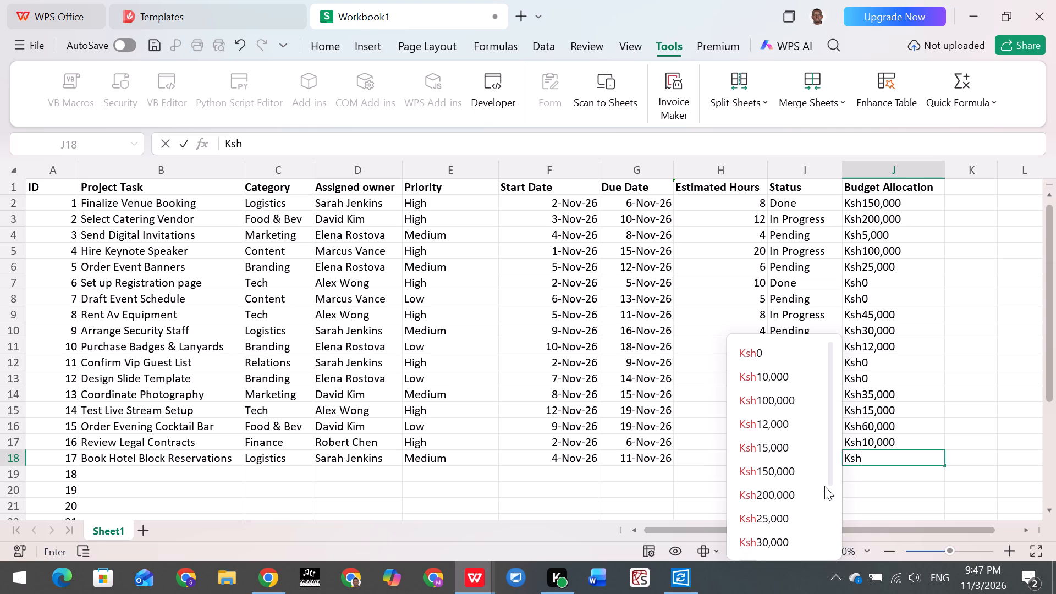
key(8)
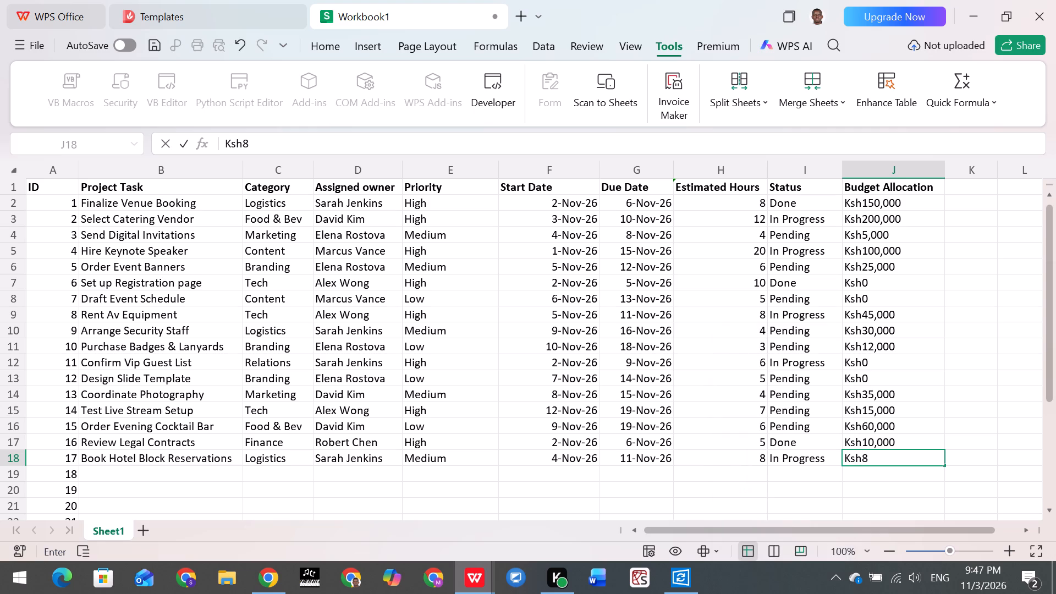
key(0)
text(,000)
Enter the task name Prepare Opening Speech in column B of the row with ID 18.
click(100, 474)
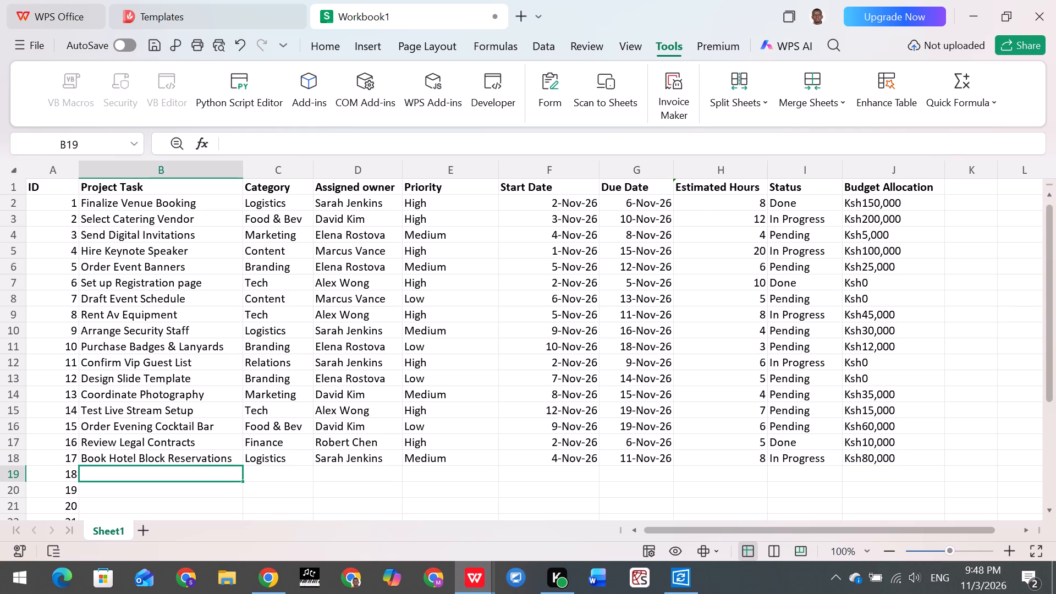
scroll(317, 408, down, 1)
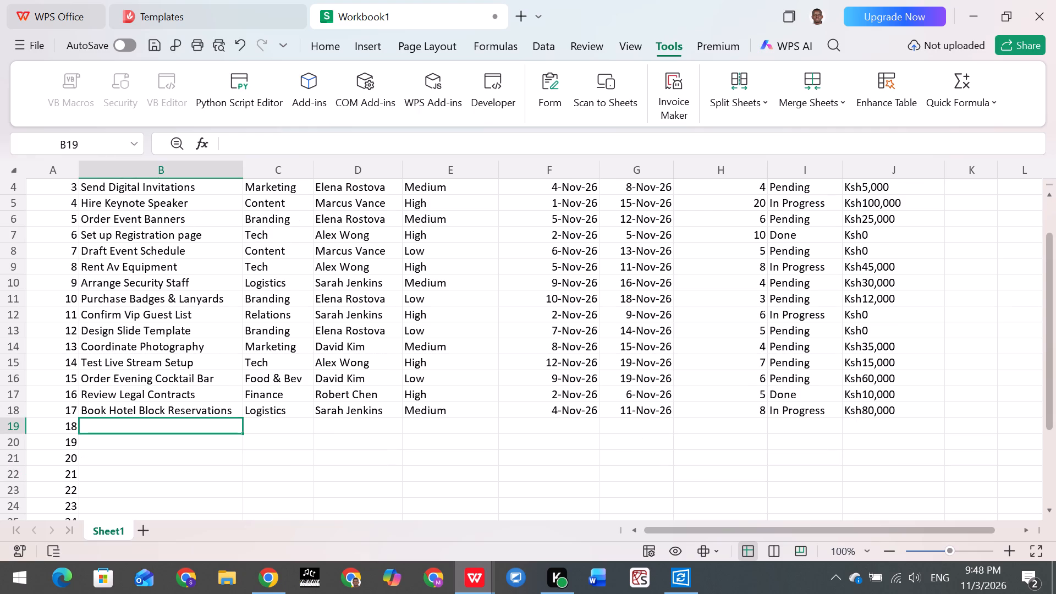
scroll(216, 417, down, 1)
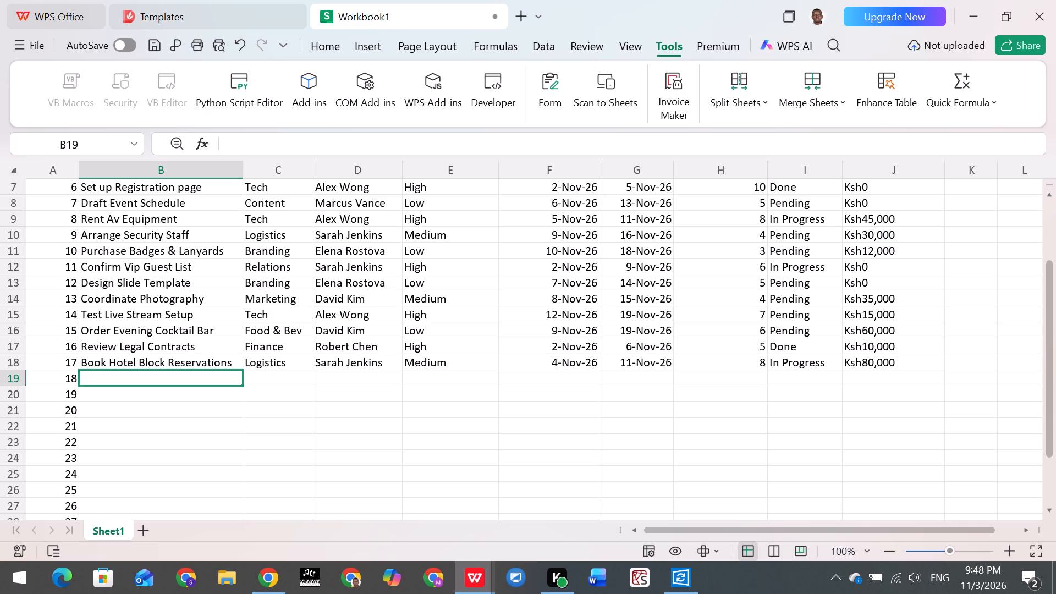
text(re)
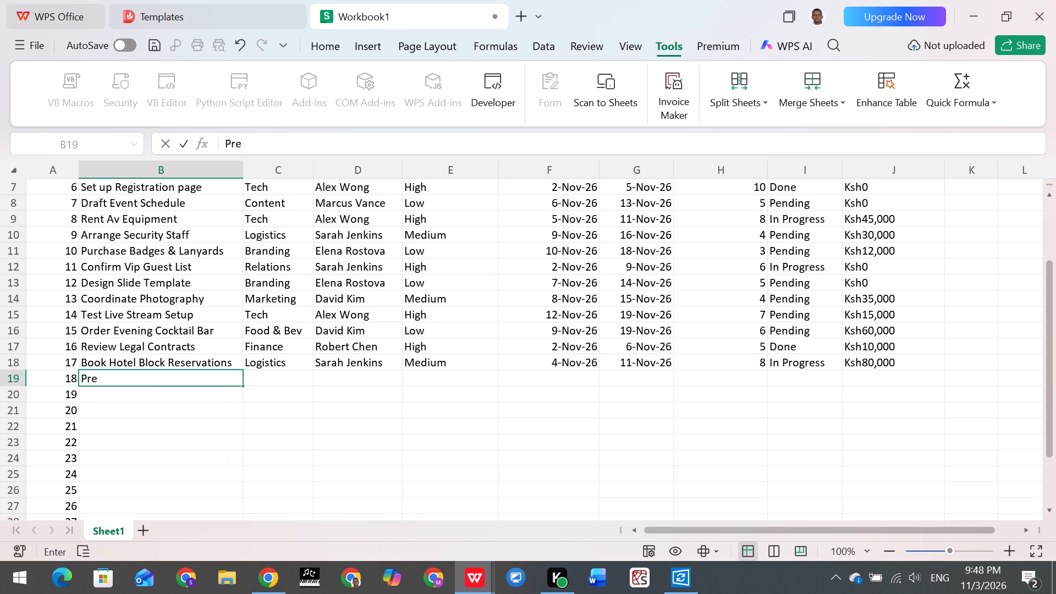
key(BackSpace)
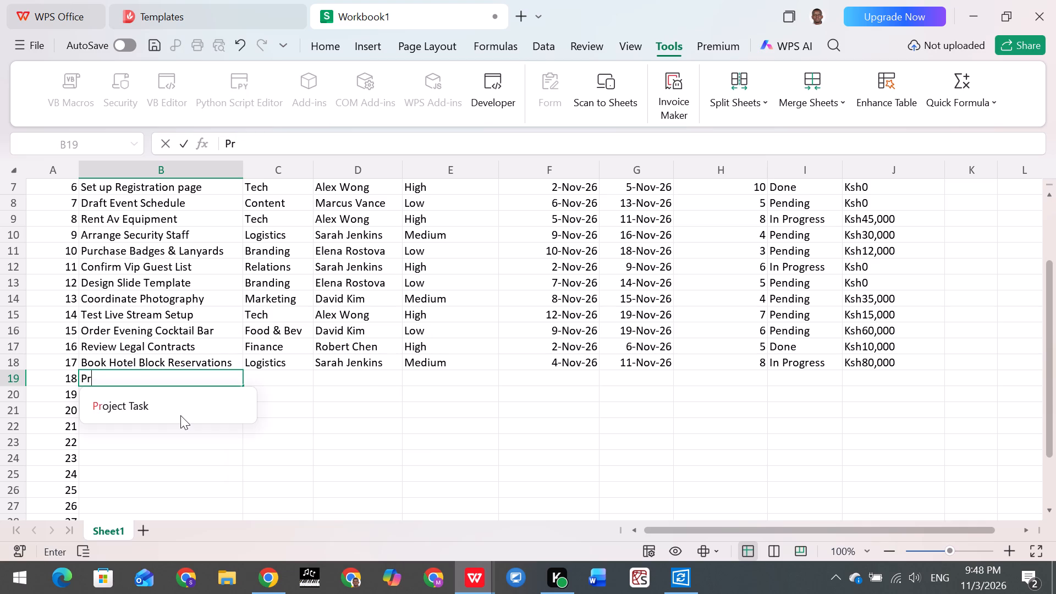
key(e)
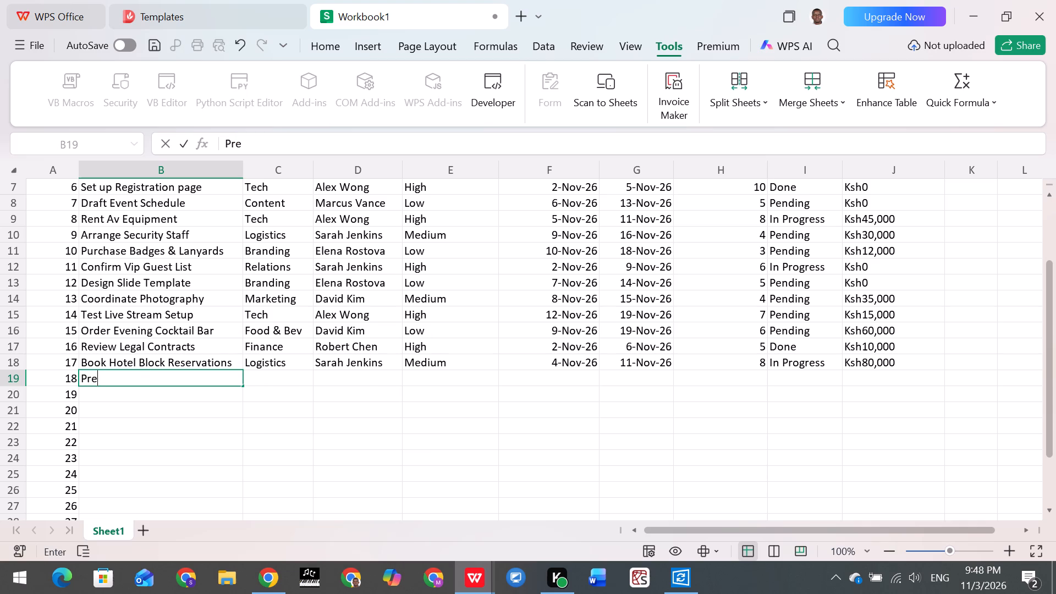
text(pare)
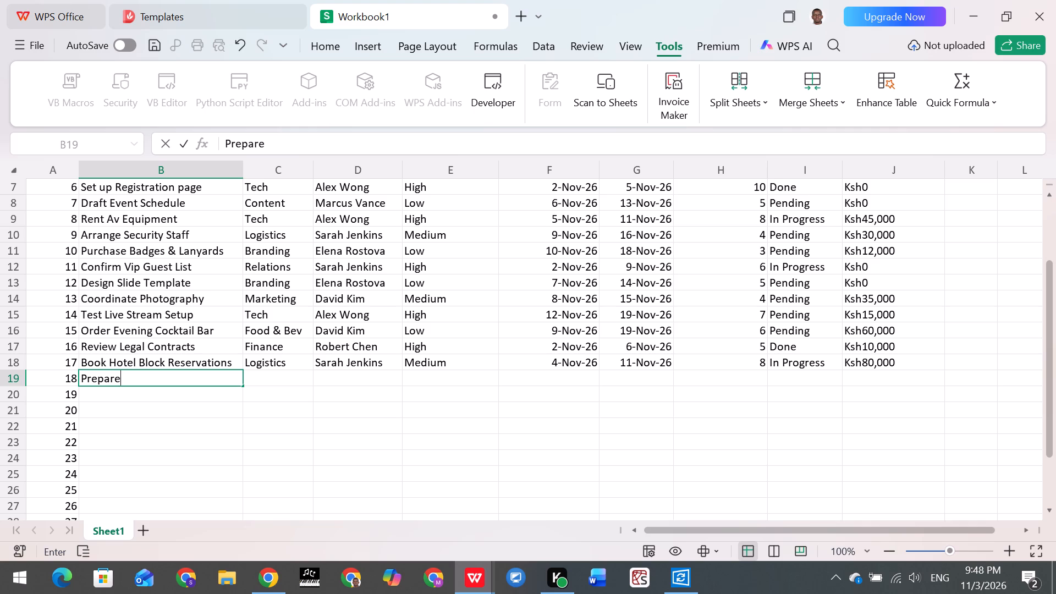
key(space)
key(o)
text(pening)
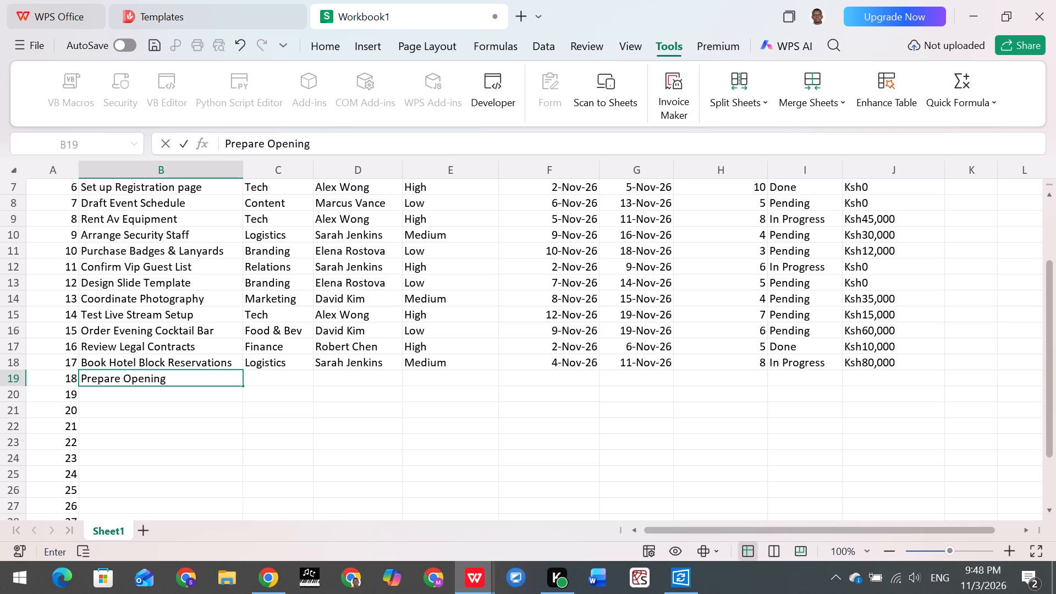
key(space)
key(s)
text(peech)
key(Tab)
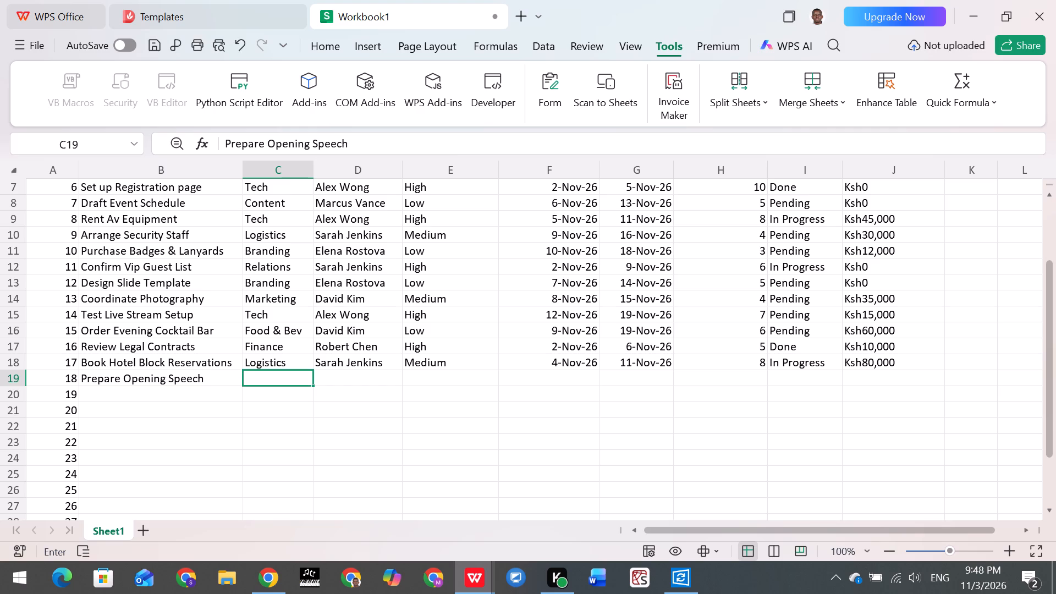
Enter the category Content in column C of the Prepare Opening Speech row.
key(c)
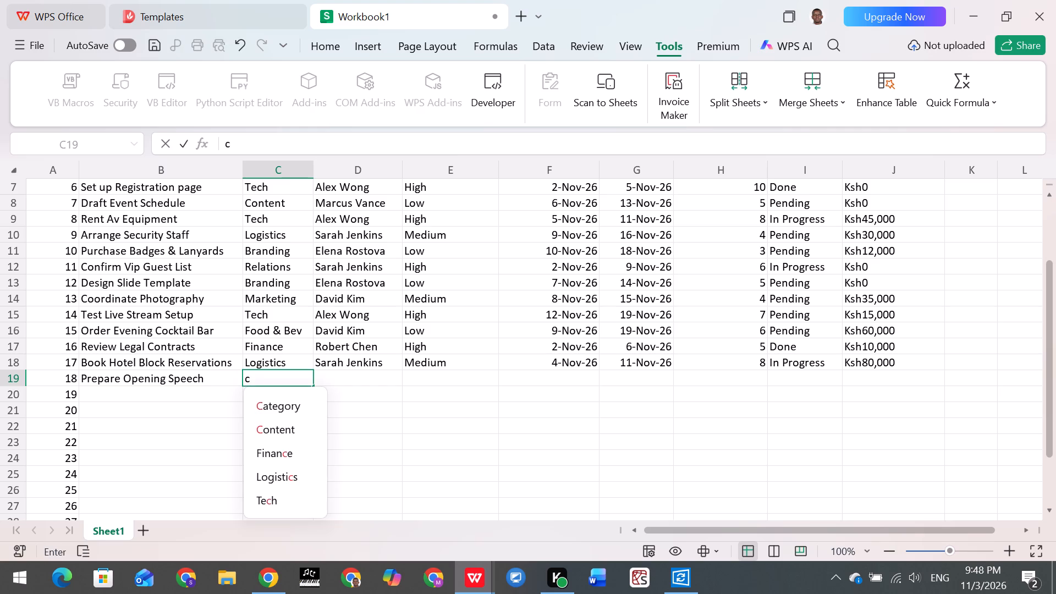
click(319, 430)
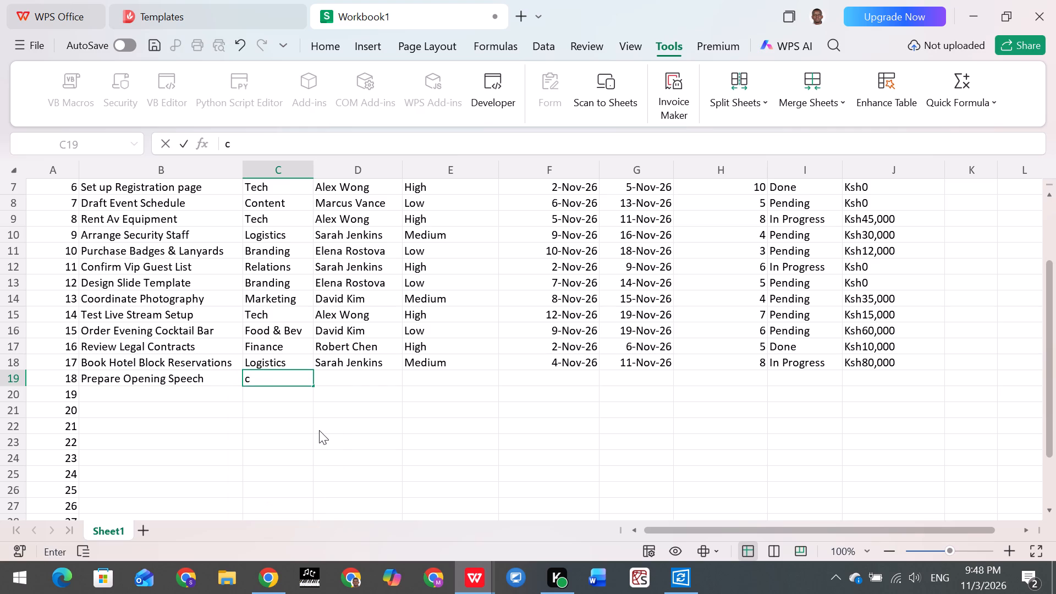
key(Tab)
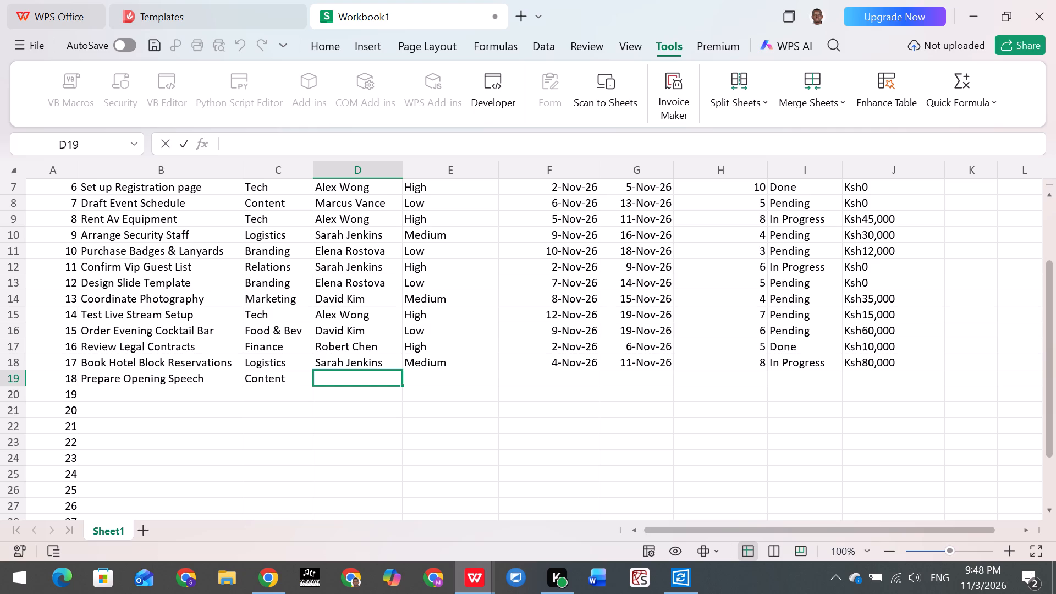
Assign the Prepare Opening Speech row in column D to the same owner as the Draft Event Schedule task.
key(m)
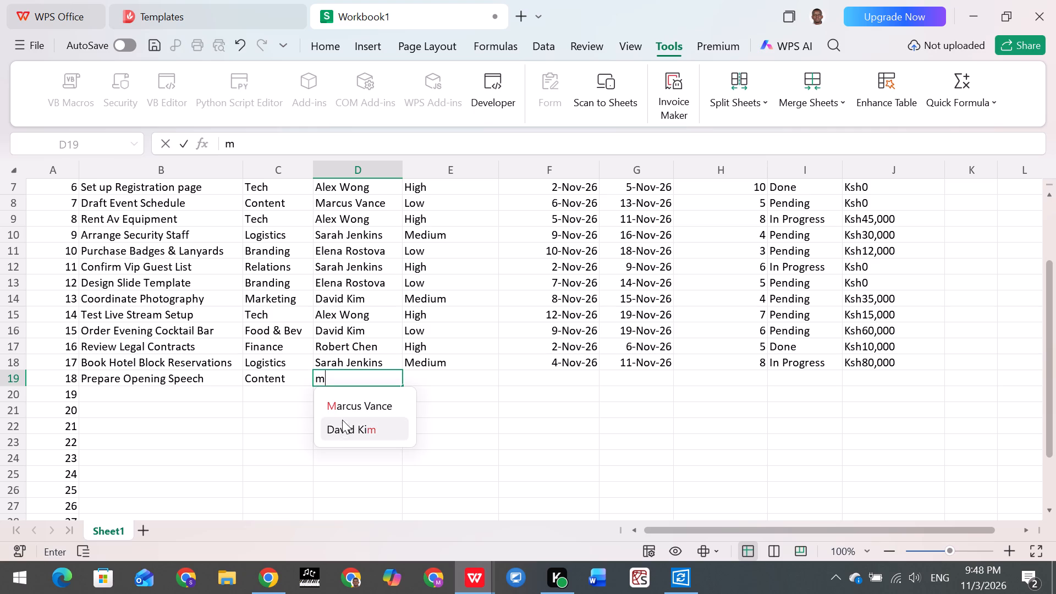
click(349, 414)
key(Tab)
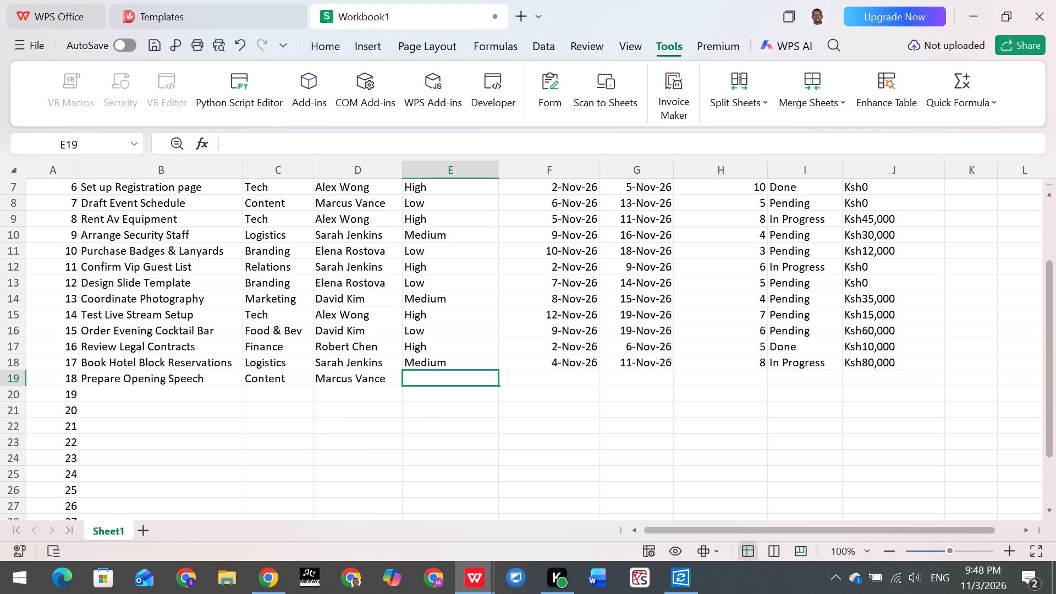
Enter the priority Medium in column E of the Prepare Opening Speech row.
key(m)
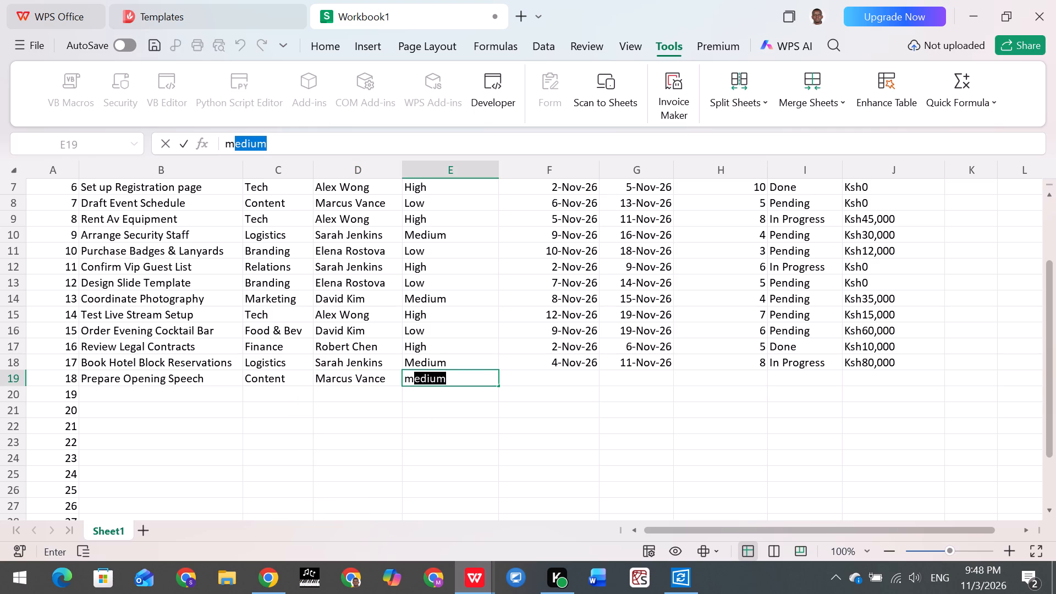
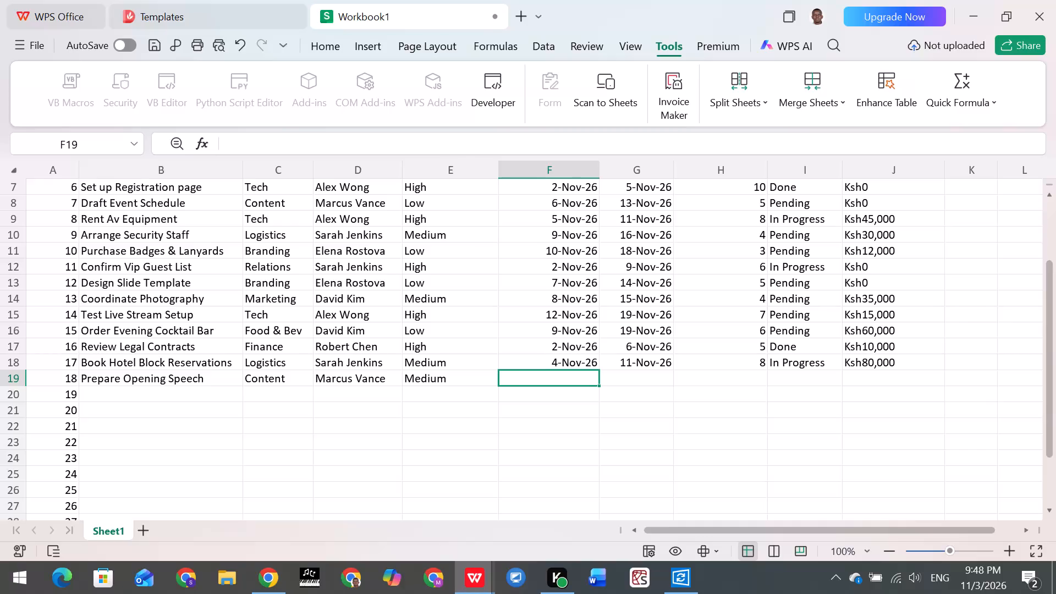
Enter the start date 11-Nov-2026 in column F of the Prepare Opening Speech row.
text(11)
key(minus)
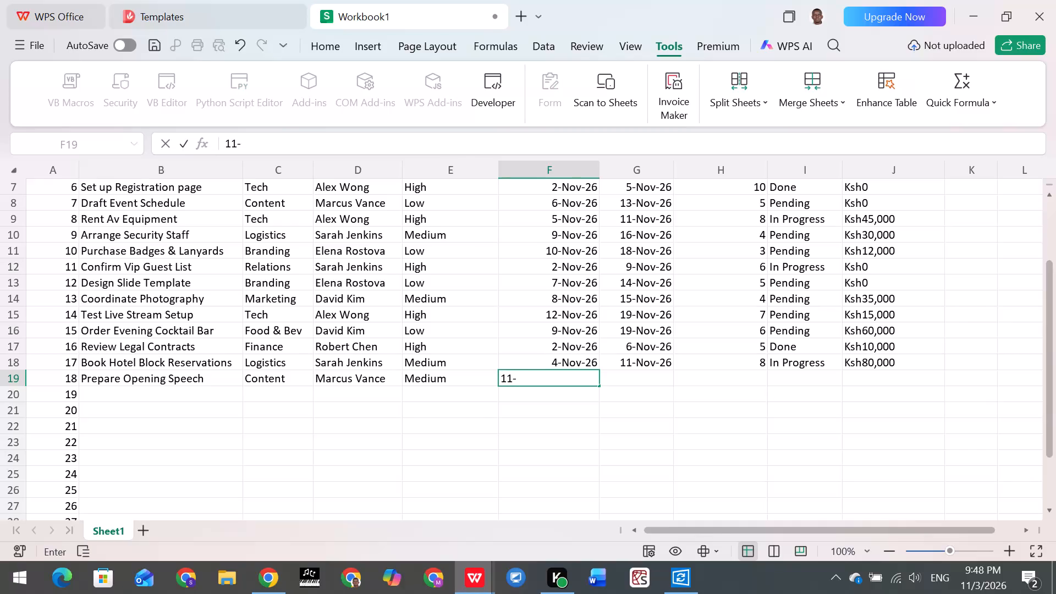
key(n)
text(ov)
key(minus)
text(20)
key(2)
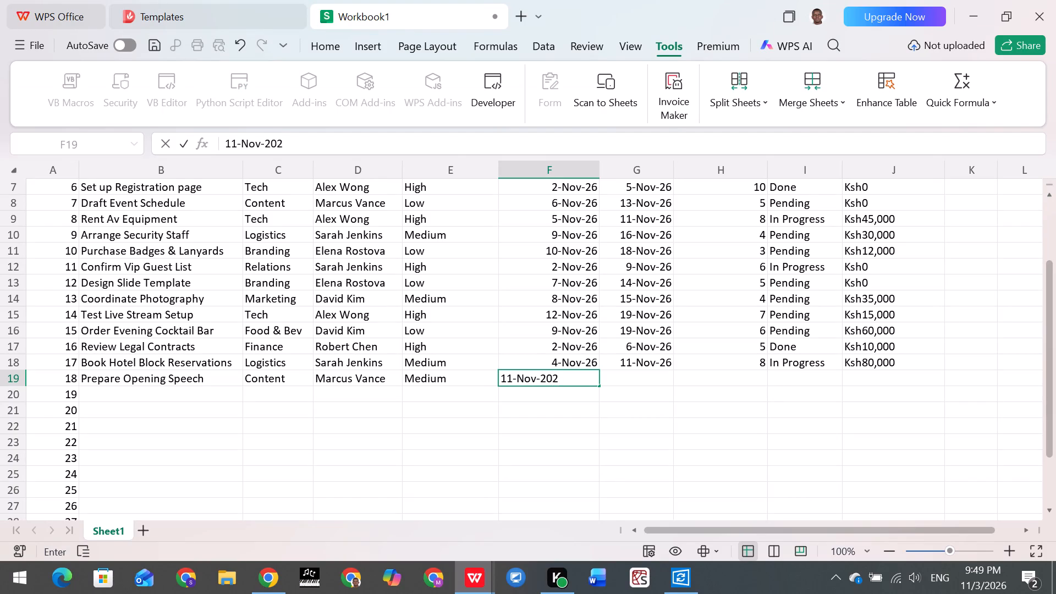
key(6)
key(Tab)
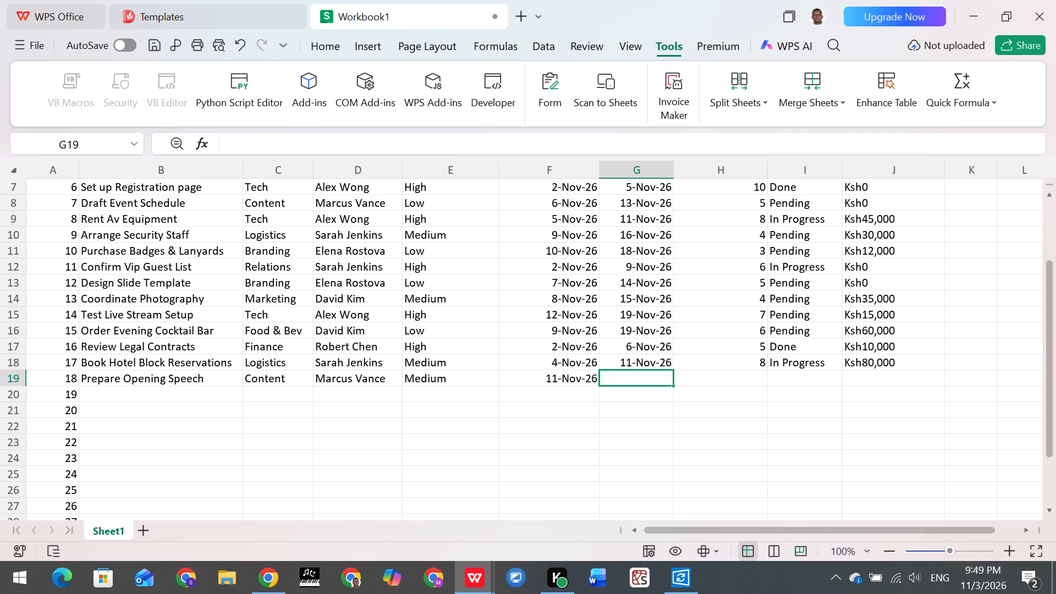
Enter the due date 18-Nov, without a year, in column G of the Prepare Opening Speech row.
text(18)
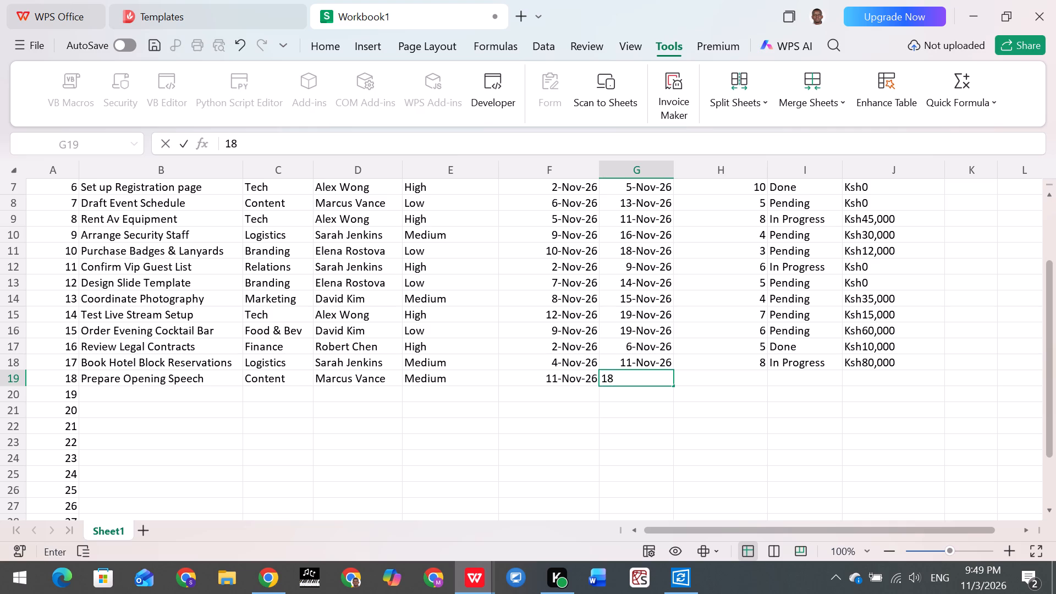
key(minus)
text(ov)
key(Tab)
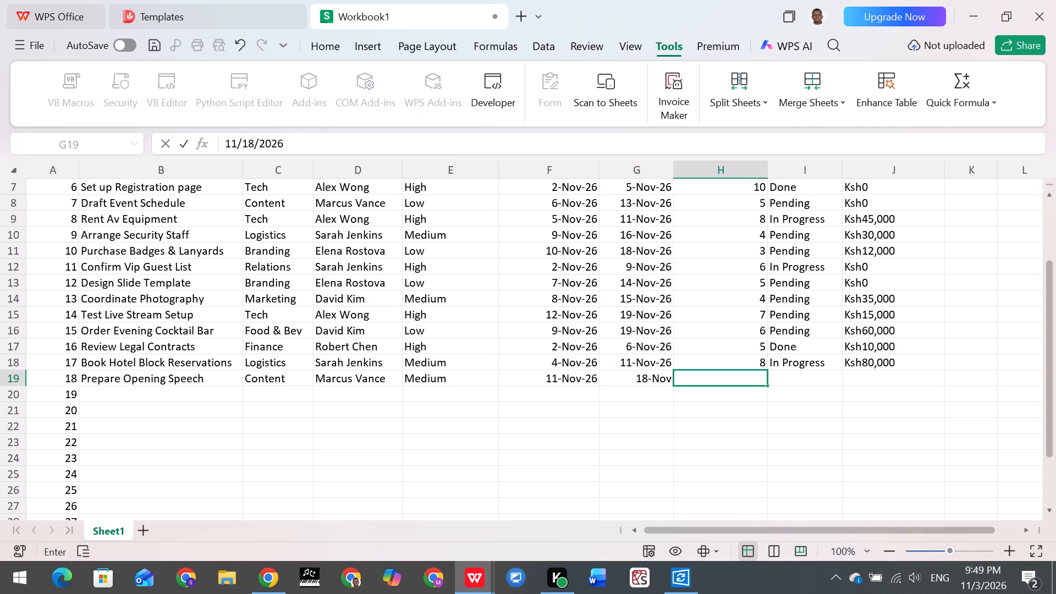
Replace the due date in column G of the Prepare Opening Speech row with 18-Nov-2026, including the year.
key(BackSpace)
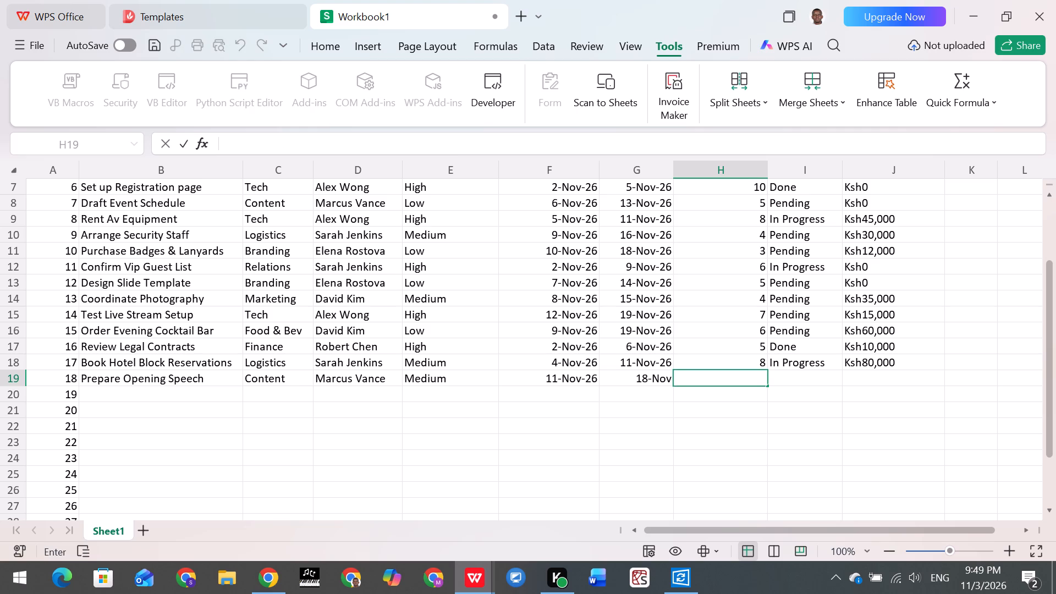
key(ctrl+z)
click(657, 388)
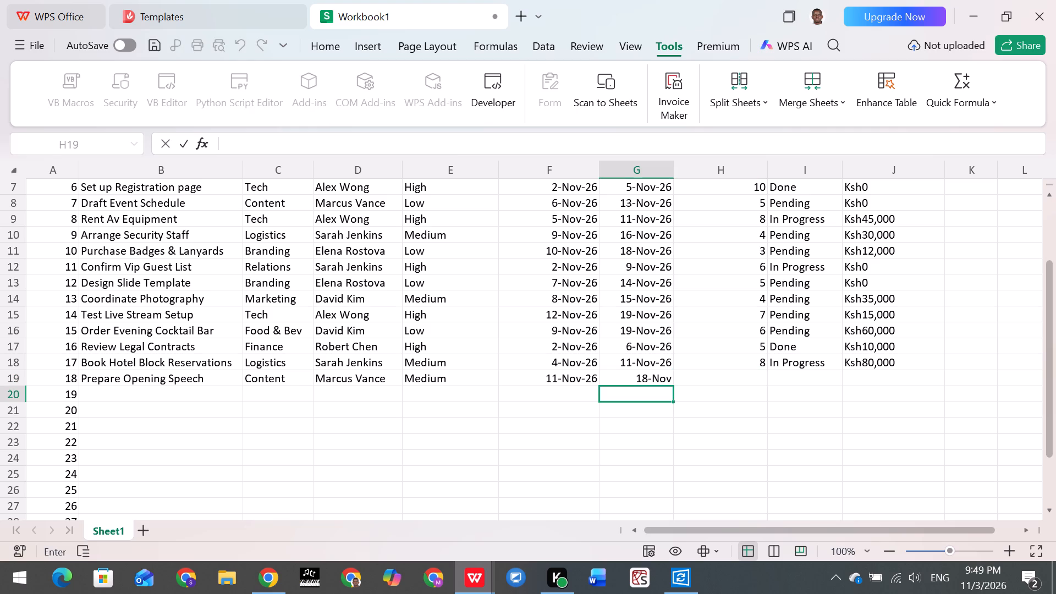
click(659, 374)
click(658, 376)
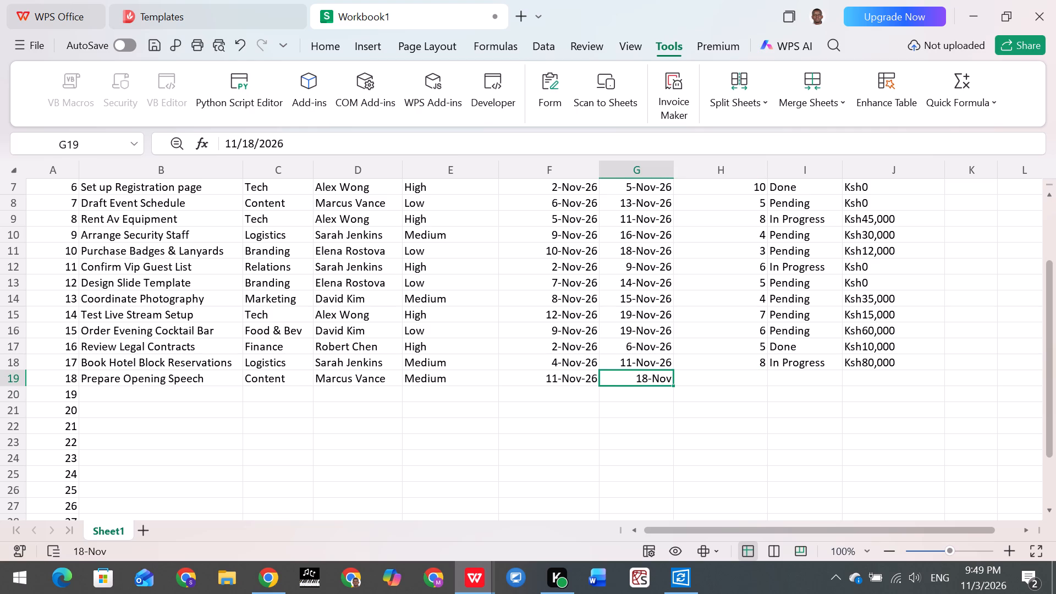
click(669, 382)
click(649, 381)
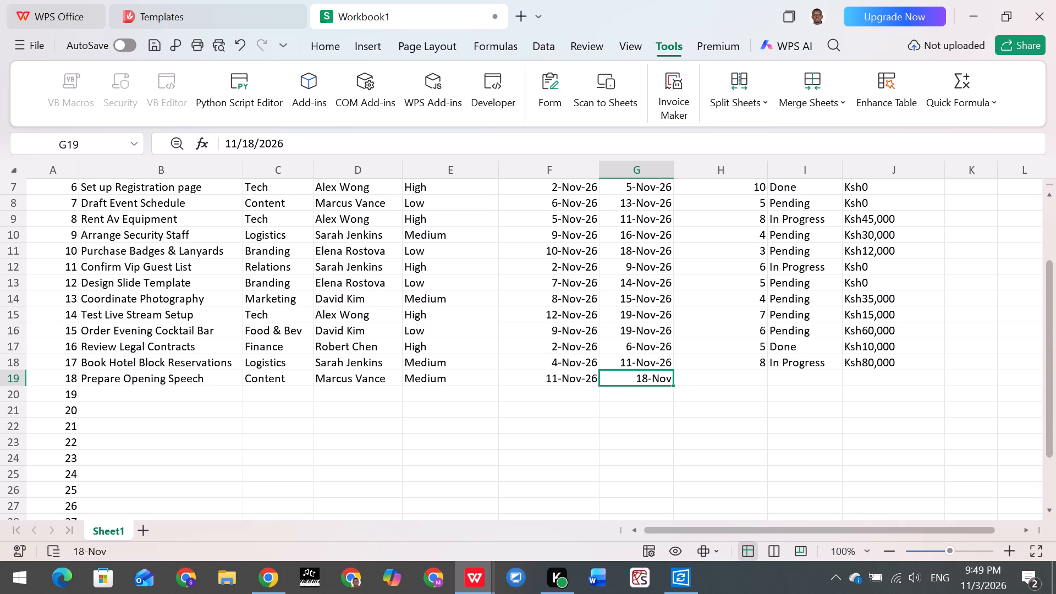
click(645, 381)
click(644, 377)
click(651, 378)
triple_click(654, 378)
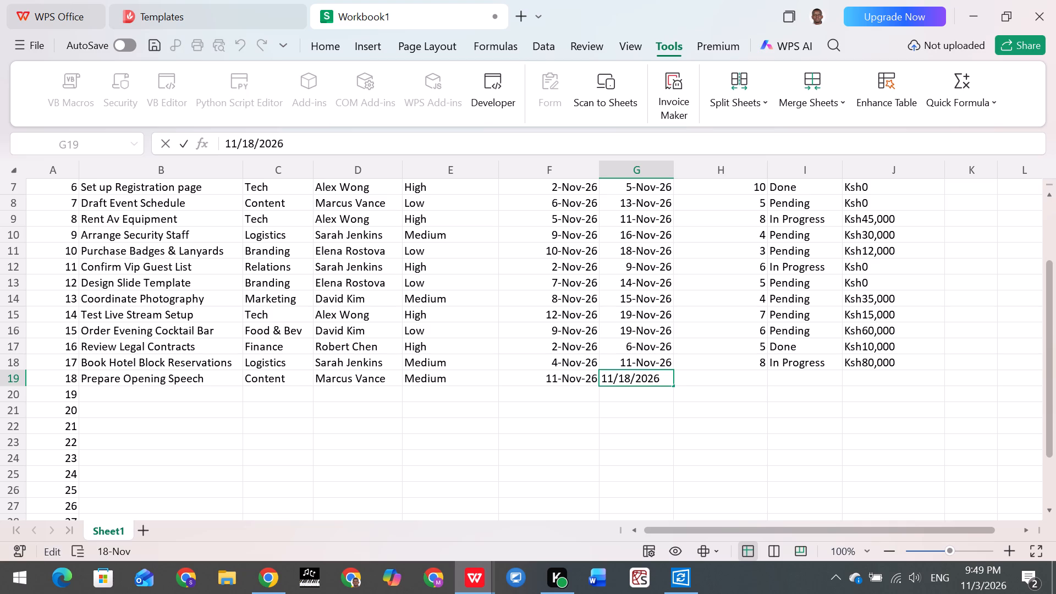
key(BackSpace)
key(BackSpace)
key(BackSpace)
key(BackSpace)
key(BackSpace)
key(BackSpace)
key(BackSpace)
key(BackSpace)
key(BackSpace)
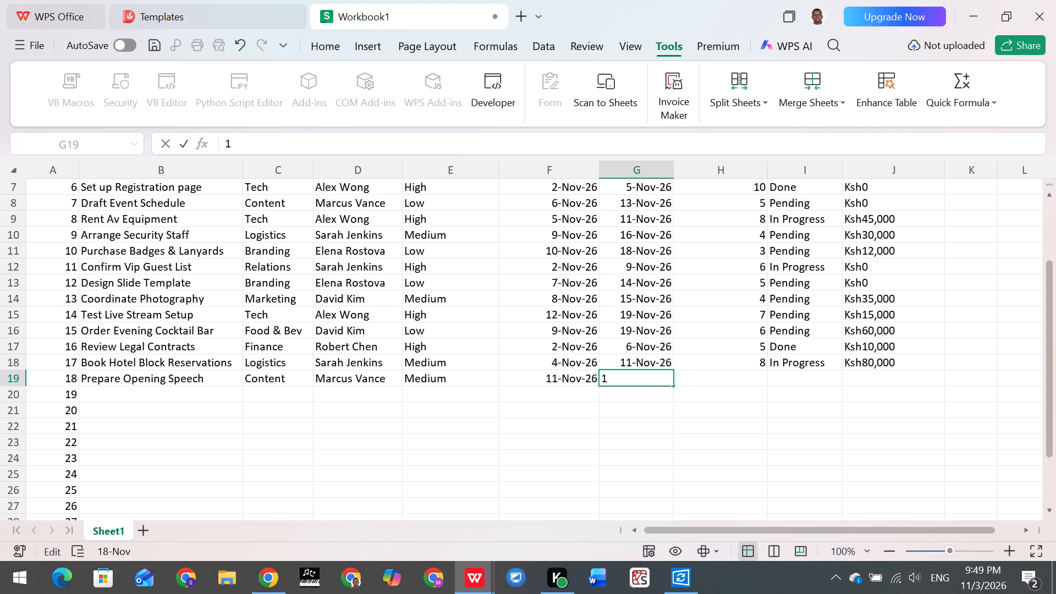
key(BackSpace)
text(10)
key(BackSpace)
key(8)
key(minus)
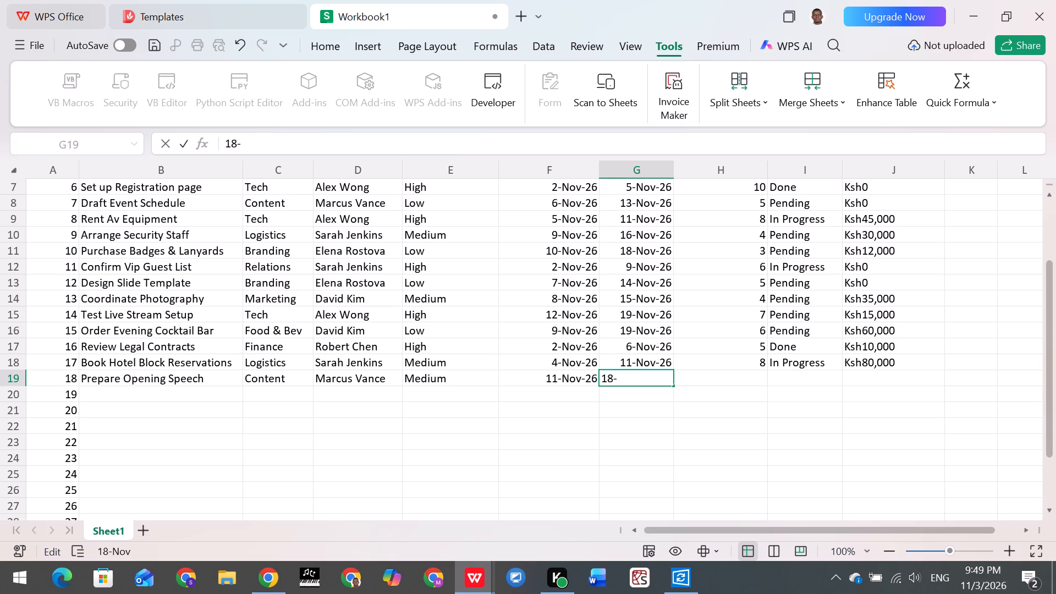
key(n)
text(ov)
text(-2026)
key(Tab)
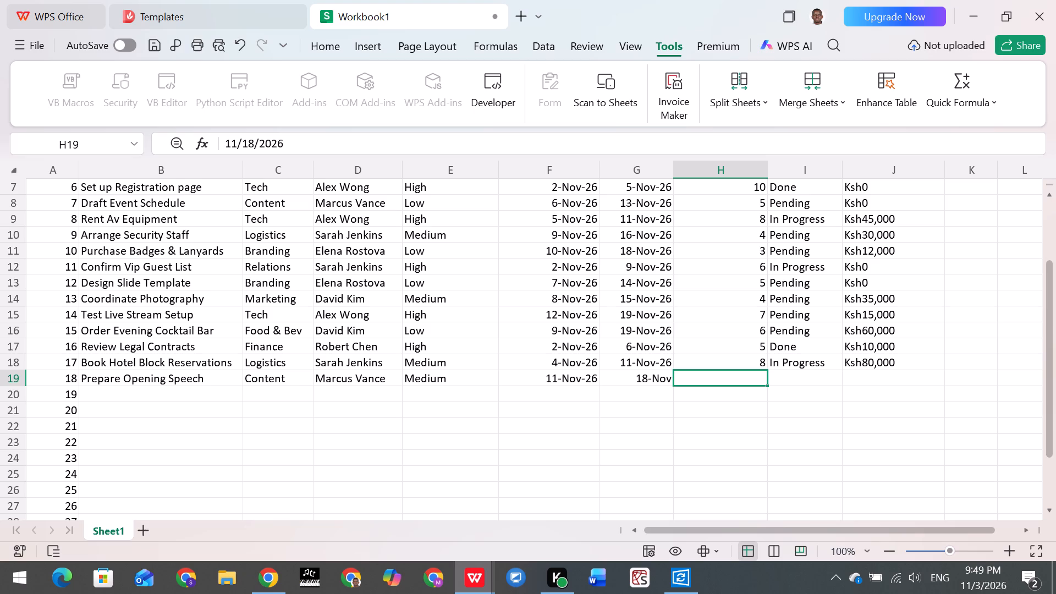
Clear the Prepare Opening Speech due date in column G and re-enter it as 18-Nov-2026.
key(BackSpace)
key(BackSpace)
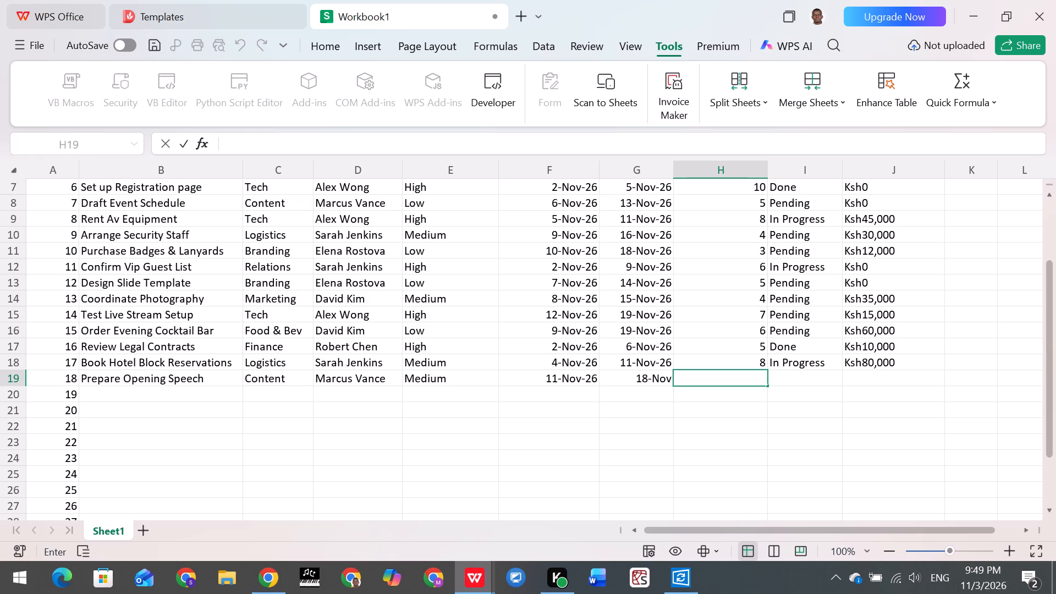
double_click(658, 382)
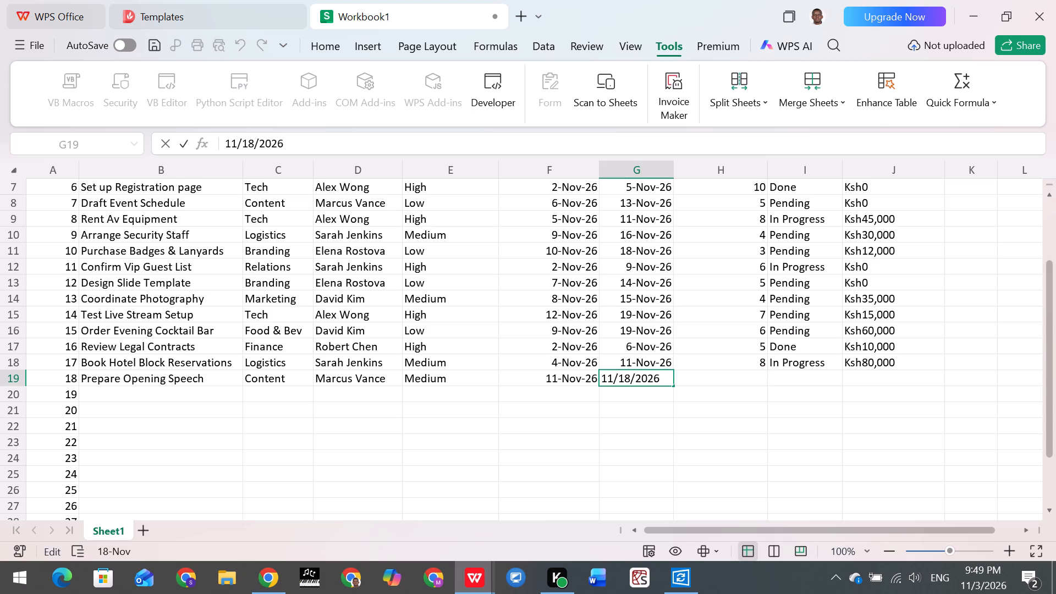
key(BackSpace)
key(BackSpace)
key(BackSpace)
key(BackSpace)
key(BackSpace)
key(BackSpace)
key(BackSpace)
key(BackSpace)
key(BackSpace)
key(BackSpace)
key(BackSpace)
key(BackSpace)
key(BackSpace)
key(BackSpace)
key(BackSpace)
key(BackSpace)
key(BackSpace)
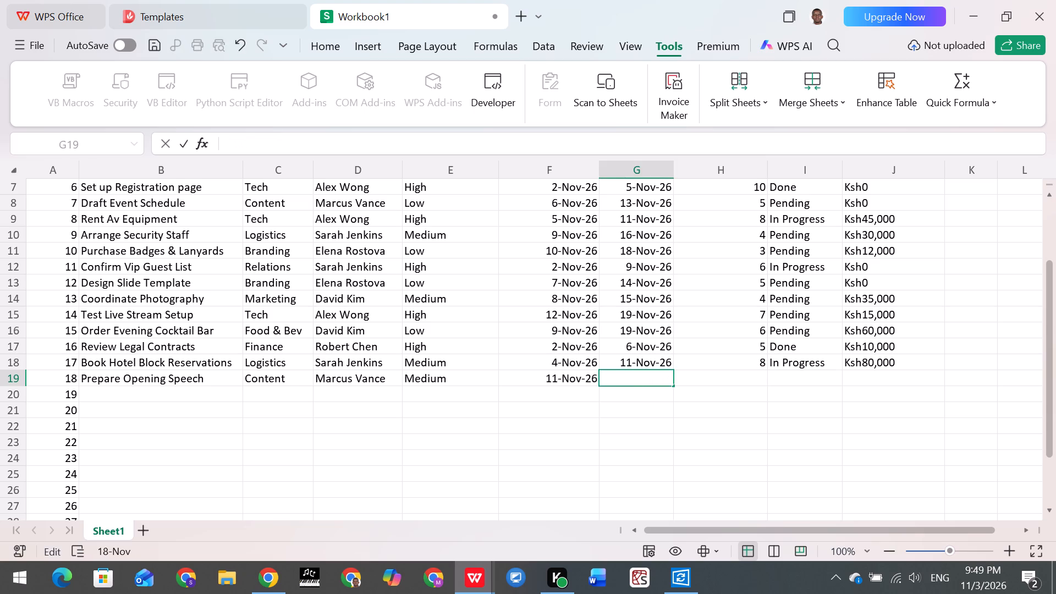
key(BackSpace)
key(1)
key(8)
key(minus)
text(ov)
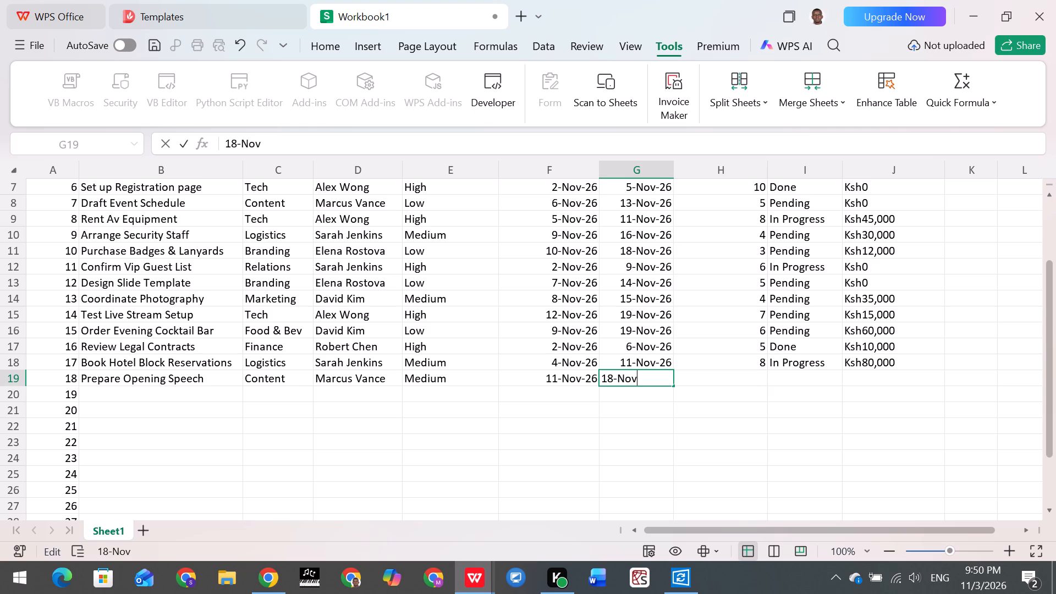
text(-2026)
key(Tab)
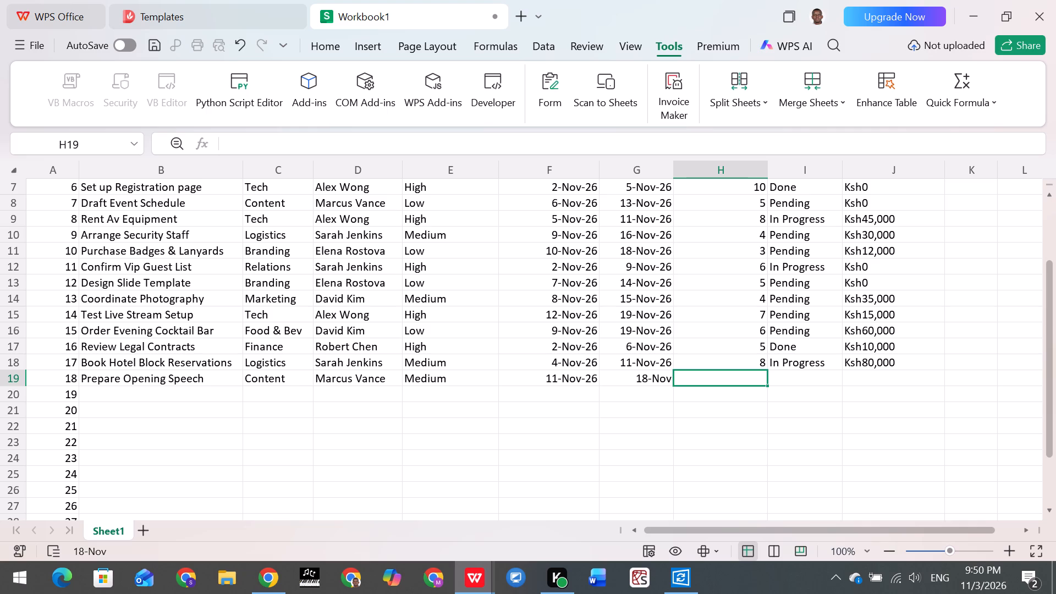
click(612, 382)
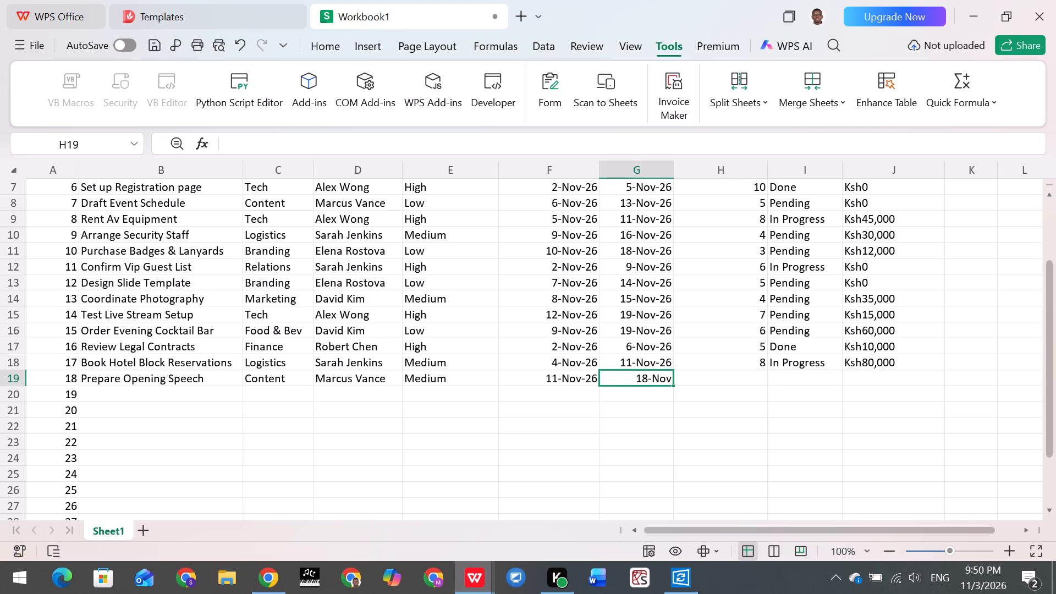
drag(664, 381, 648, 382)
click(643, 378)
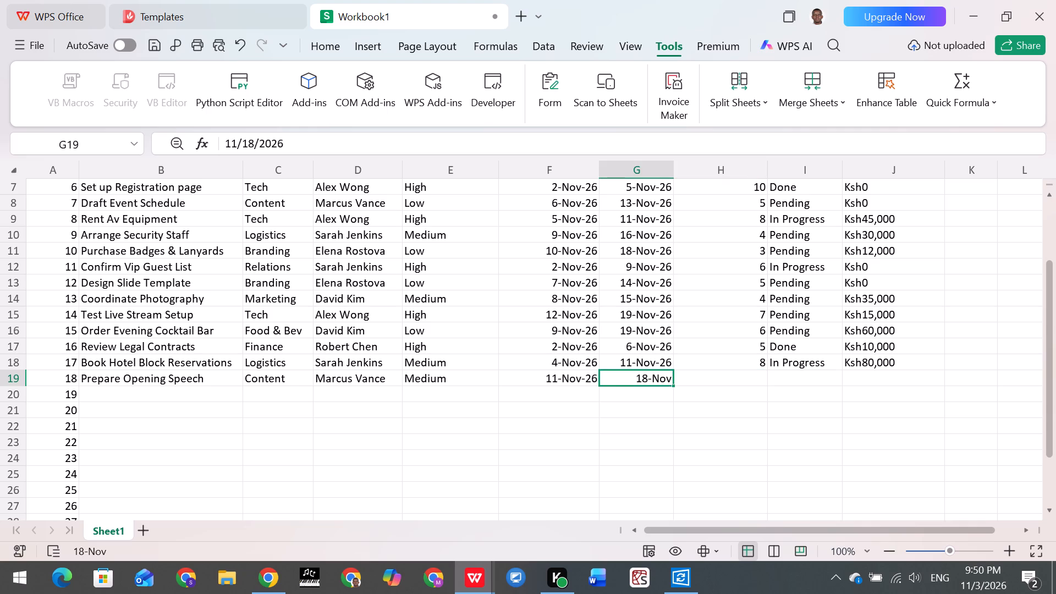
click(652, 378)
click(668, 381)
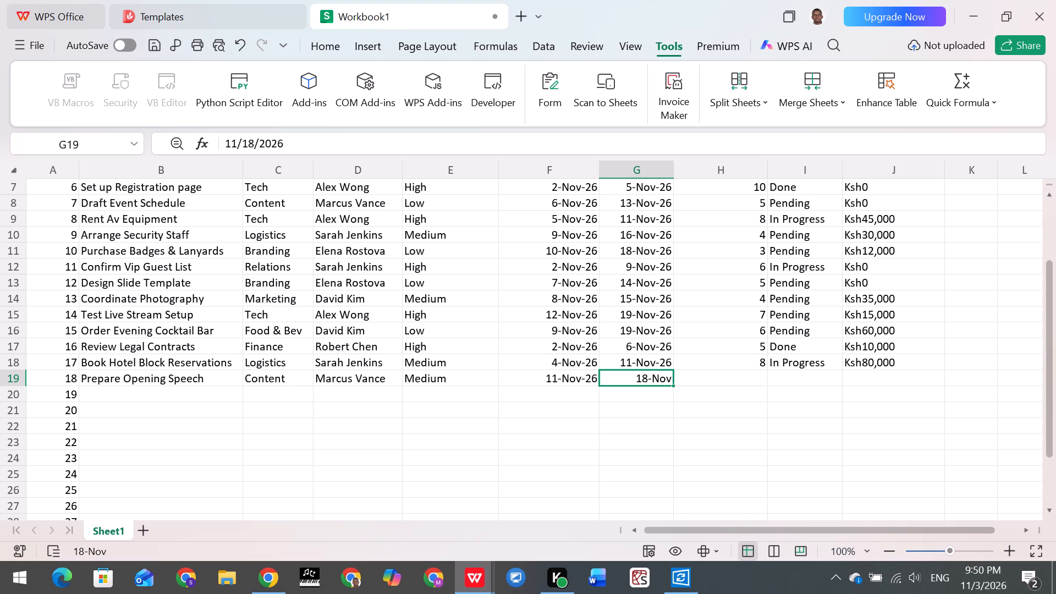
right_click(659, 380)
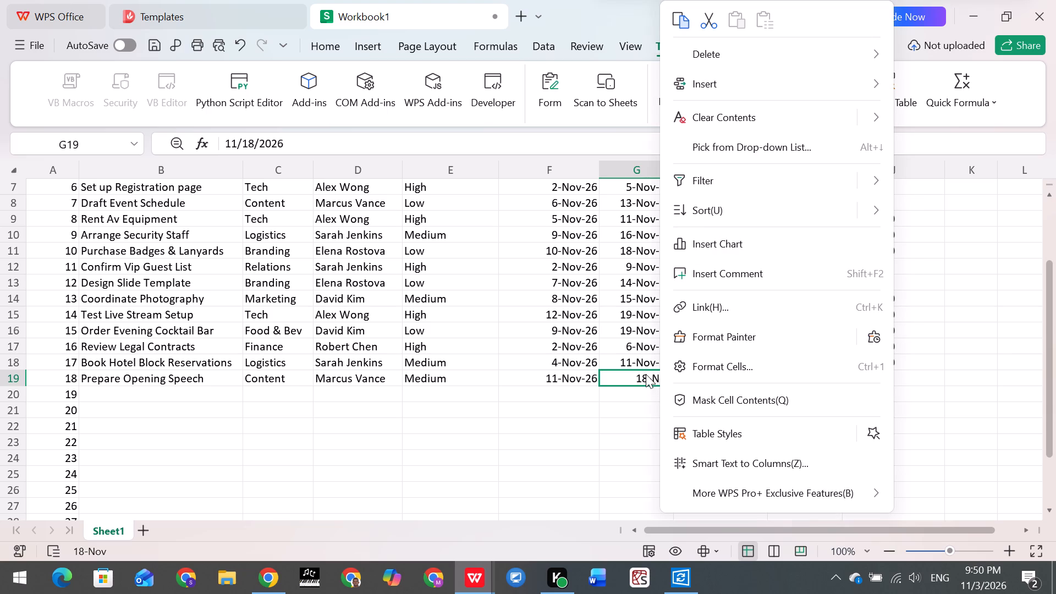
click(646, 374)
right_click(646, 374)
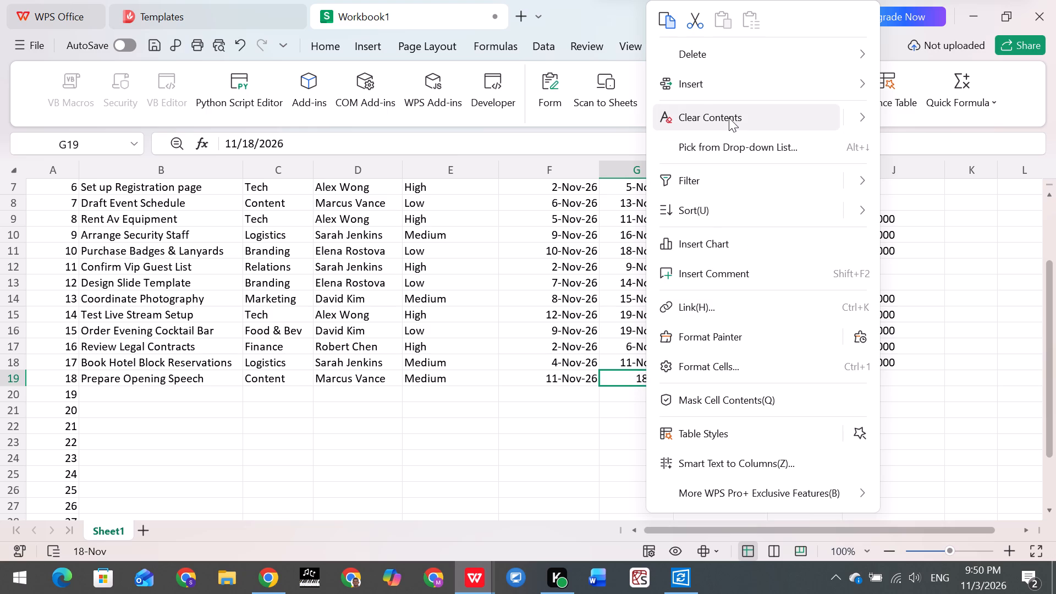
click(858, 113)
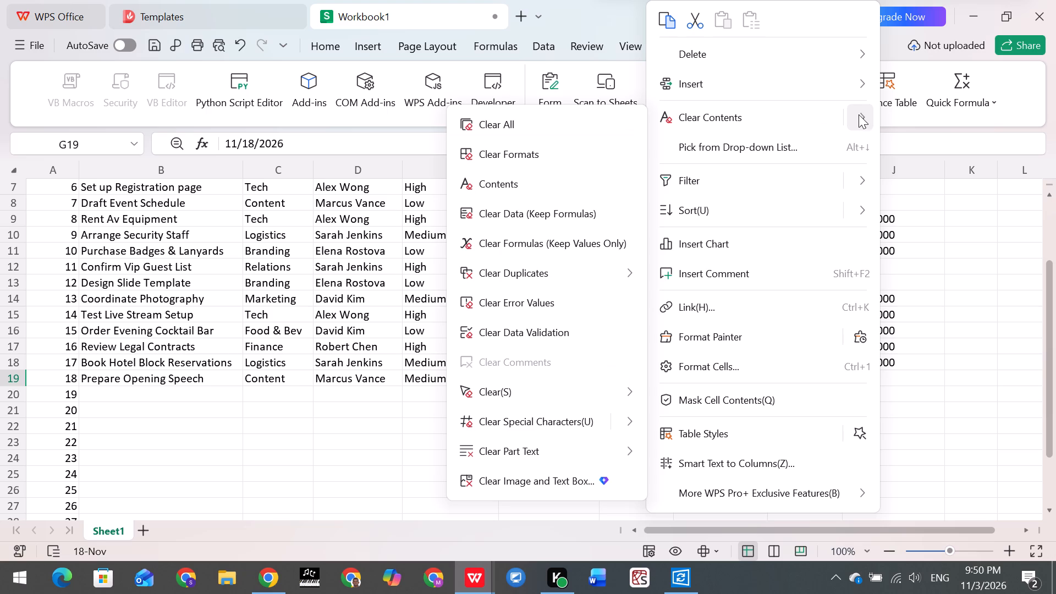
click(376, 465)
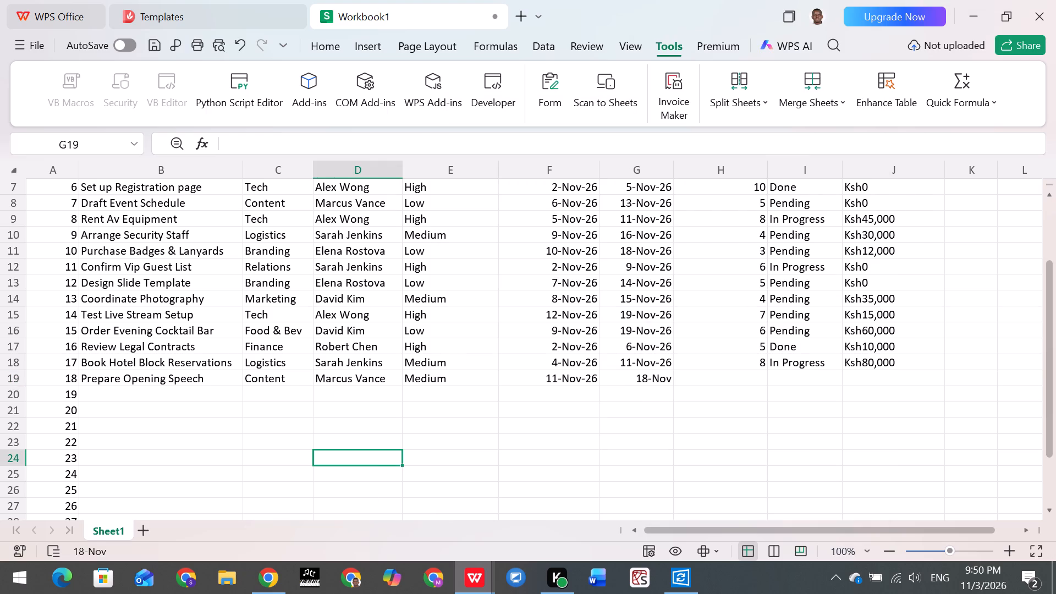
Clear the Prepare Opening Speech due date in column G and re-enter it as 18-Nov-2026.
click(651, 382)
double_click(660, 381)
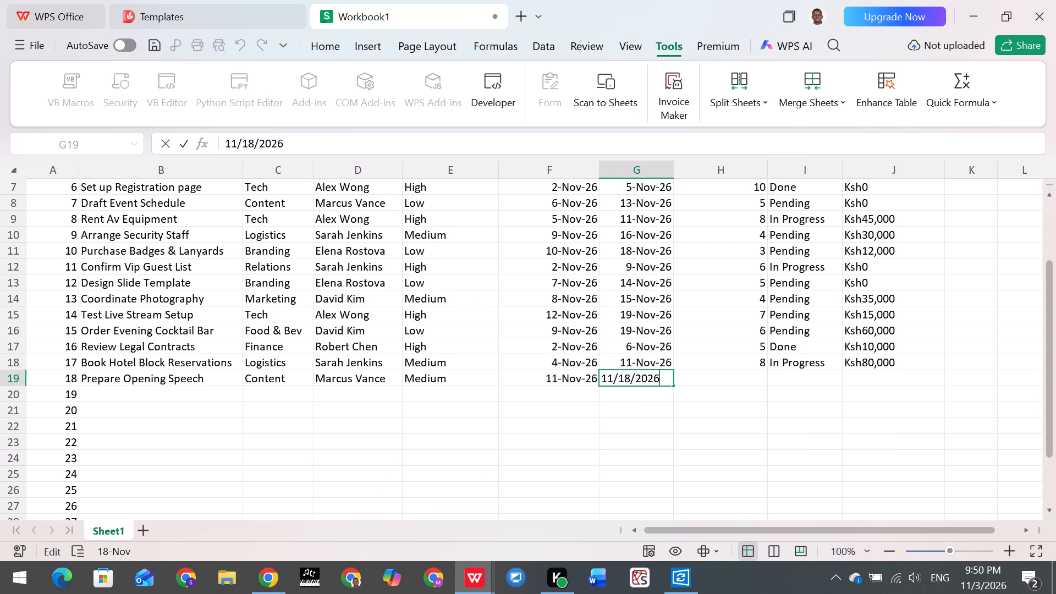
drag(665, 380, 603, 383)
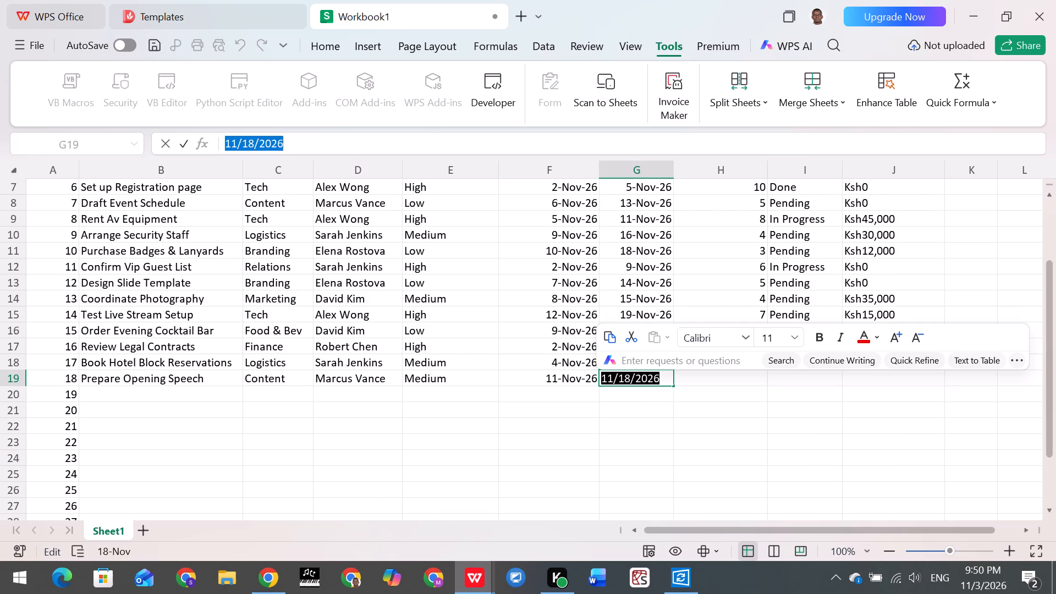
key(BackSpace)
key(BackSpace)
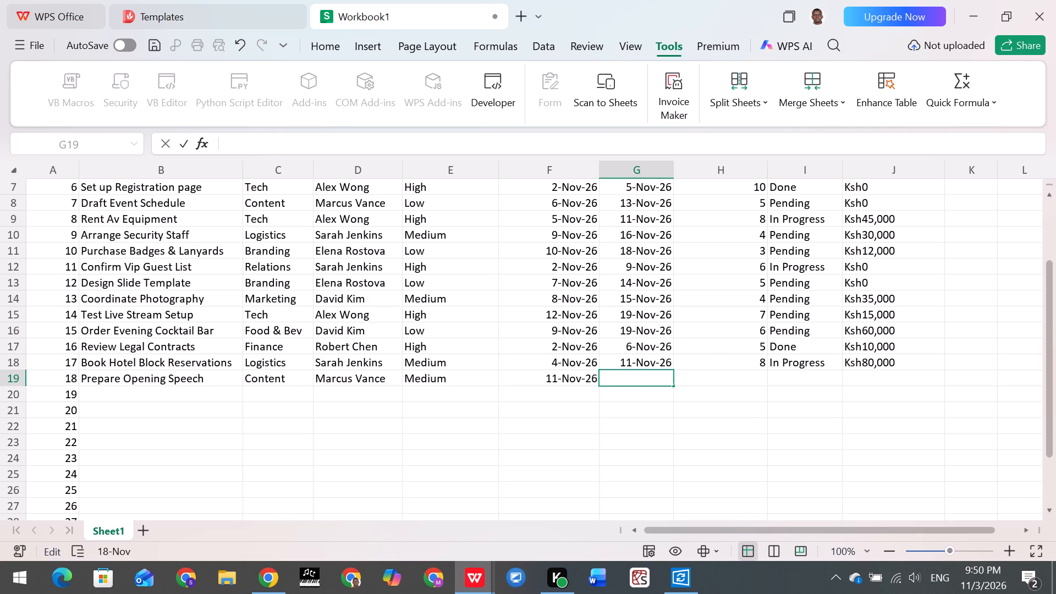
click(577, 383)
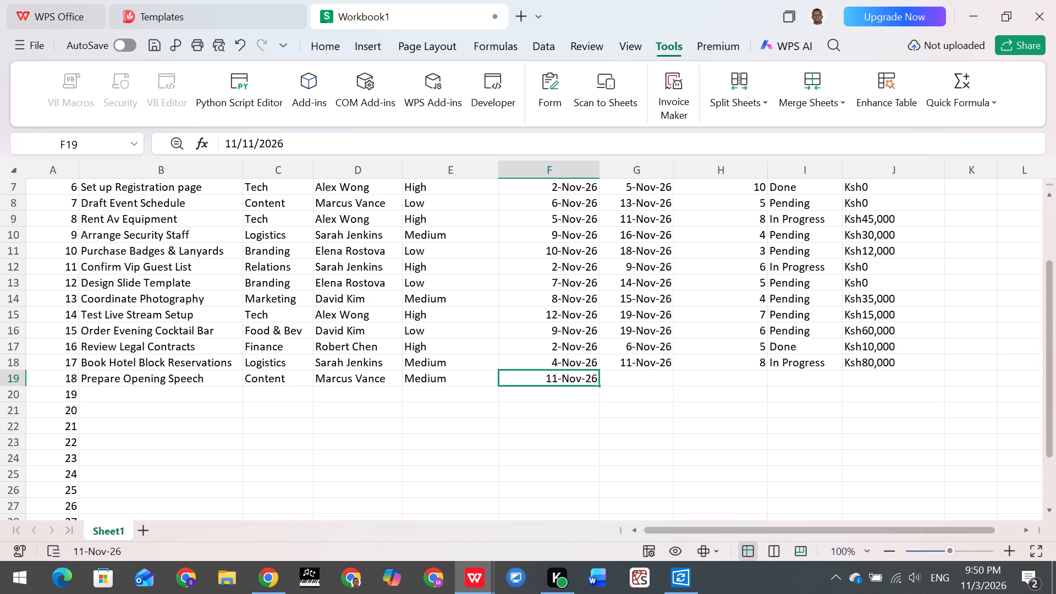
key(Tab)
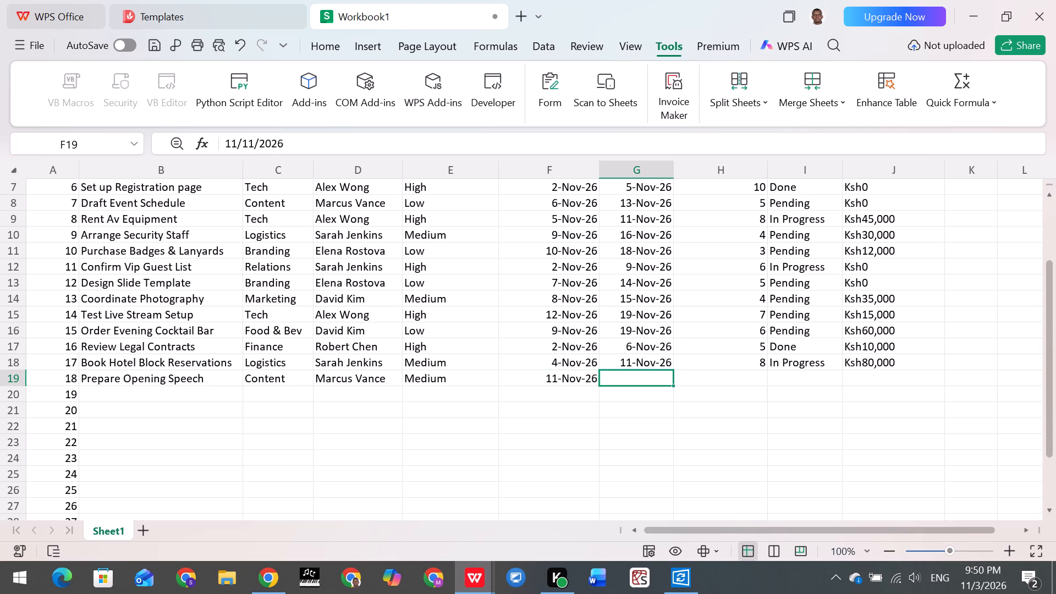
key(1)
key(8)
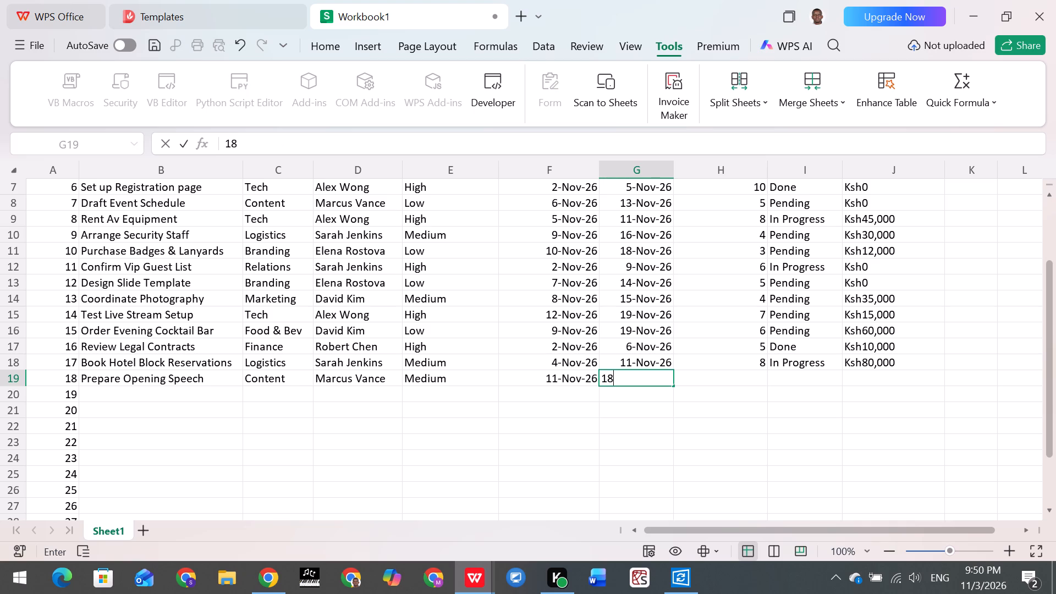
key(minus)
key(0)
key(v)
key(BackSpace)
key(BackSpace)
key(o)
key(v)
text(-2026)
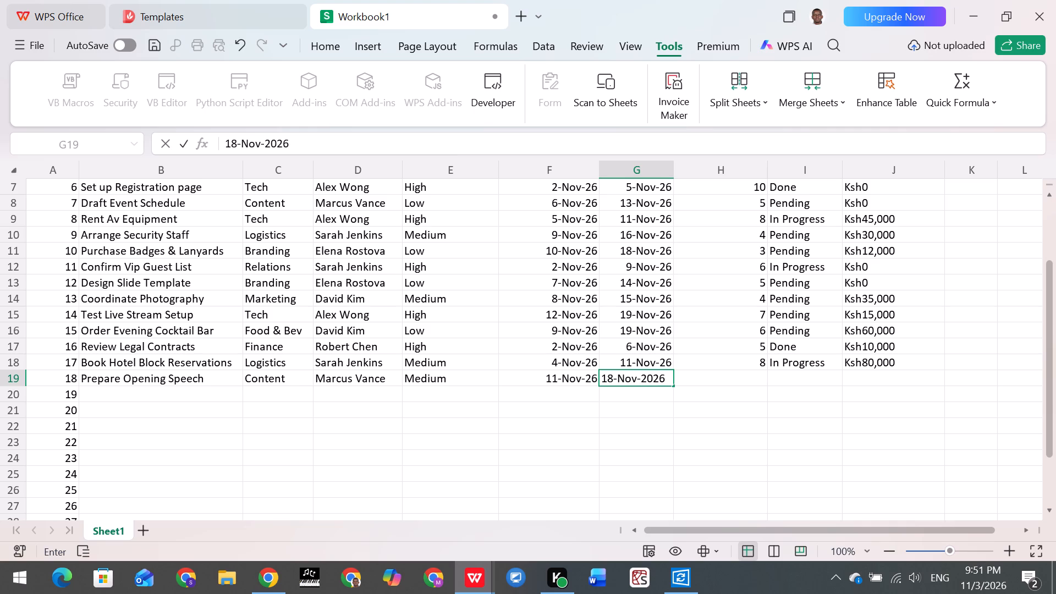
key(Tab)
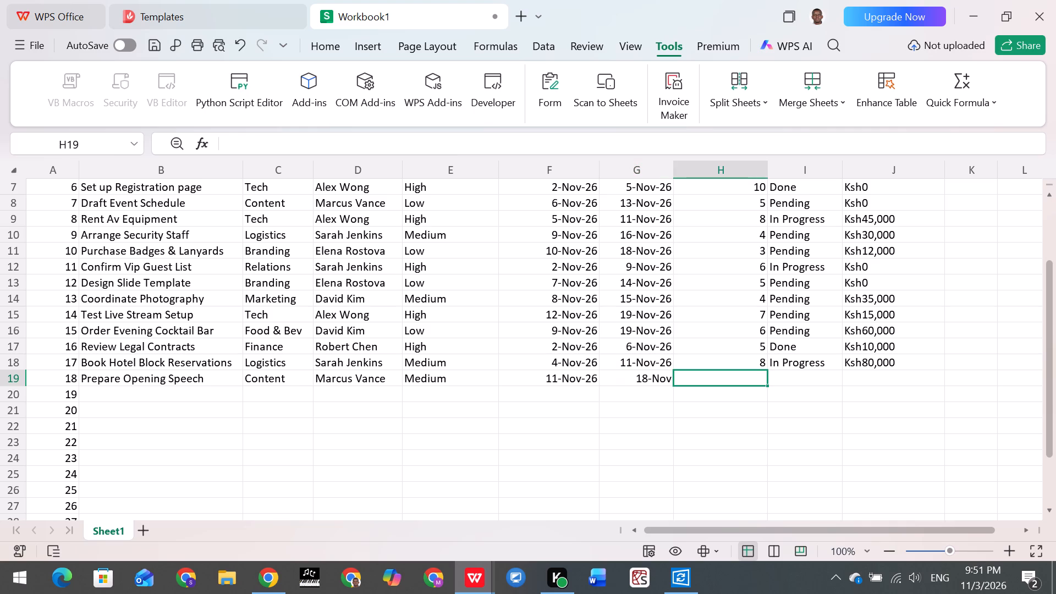
Widen due date column G slightly.
drag(673, 170, 678, 173)
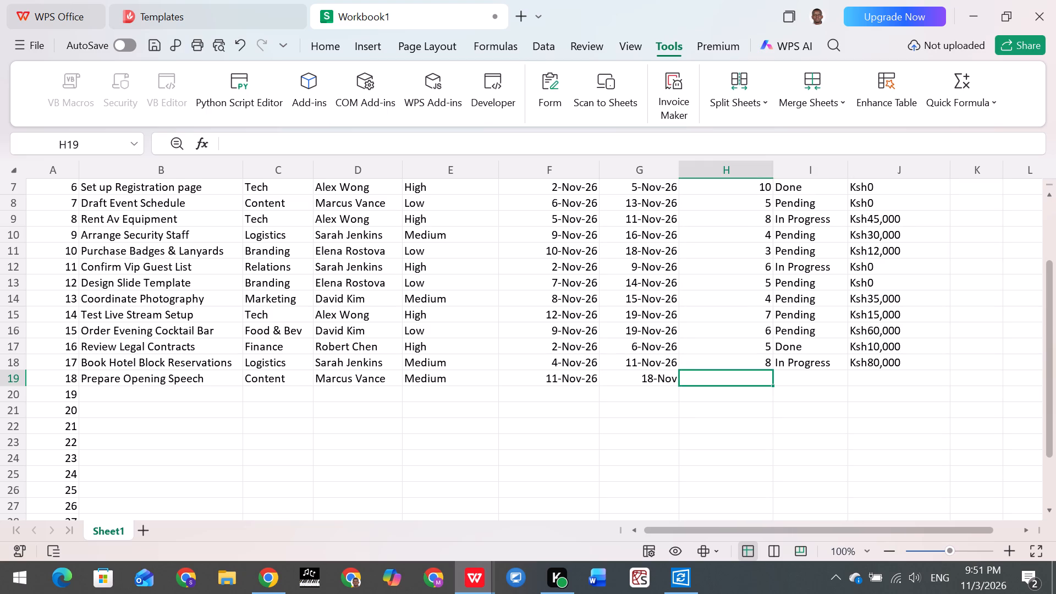
Delete the due date in column G of the Prepare Opening Speech row and enter 18-Nov-2026 in its place.
click(663, 382)
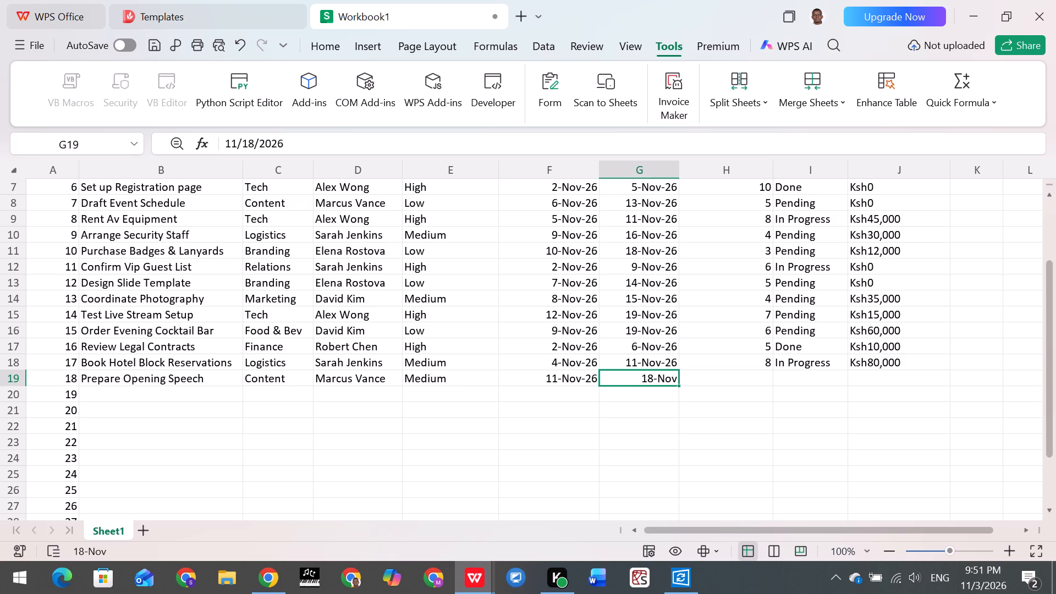
click(677, 376)
drag(677, 376, 662, 381)
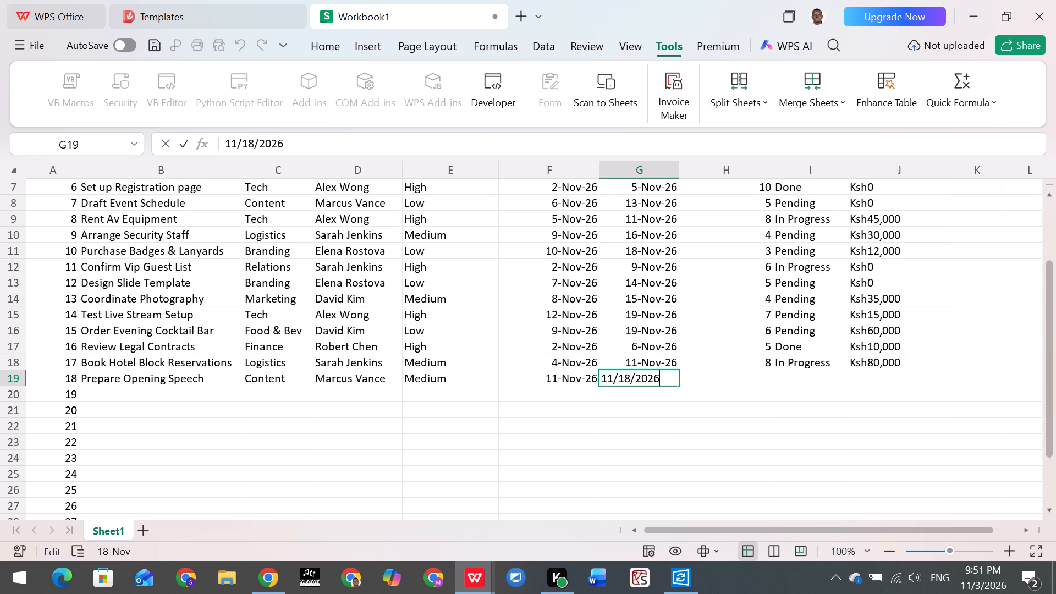
drag(662, 381, 625, 380)
drag(664, 377, 661, 377)
drag(661, 377, 603, 380)
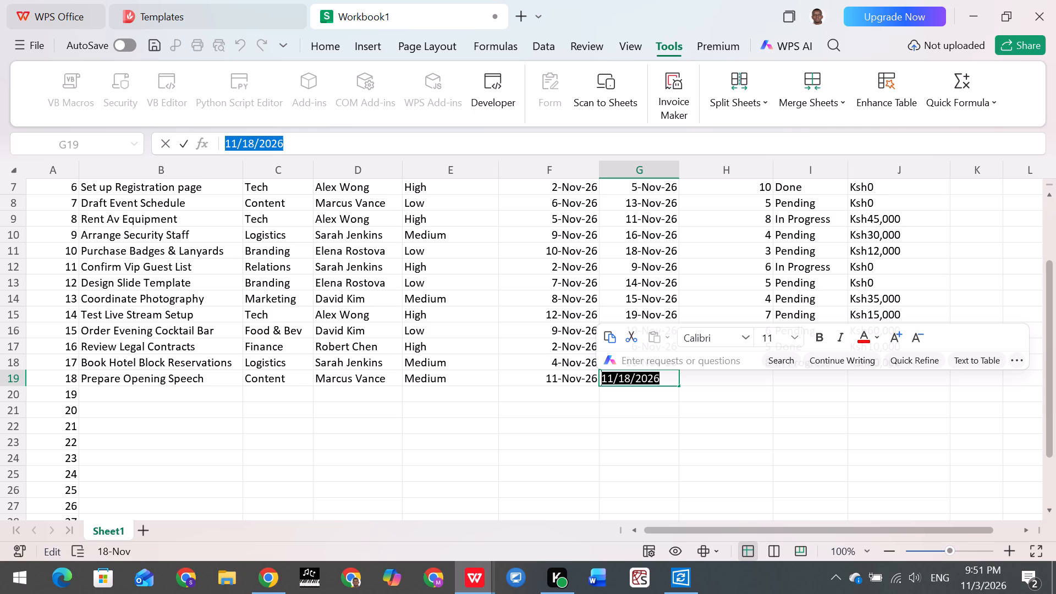
key(BackSpace)
key(BackSpace)
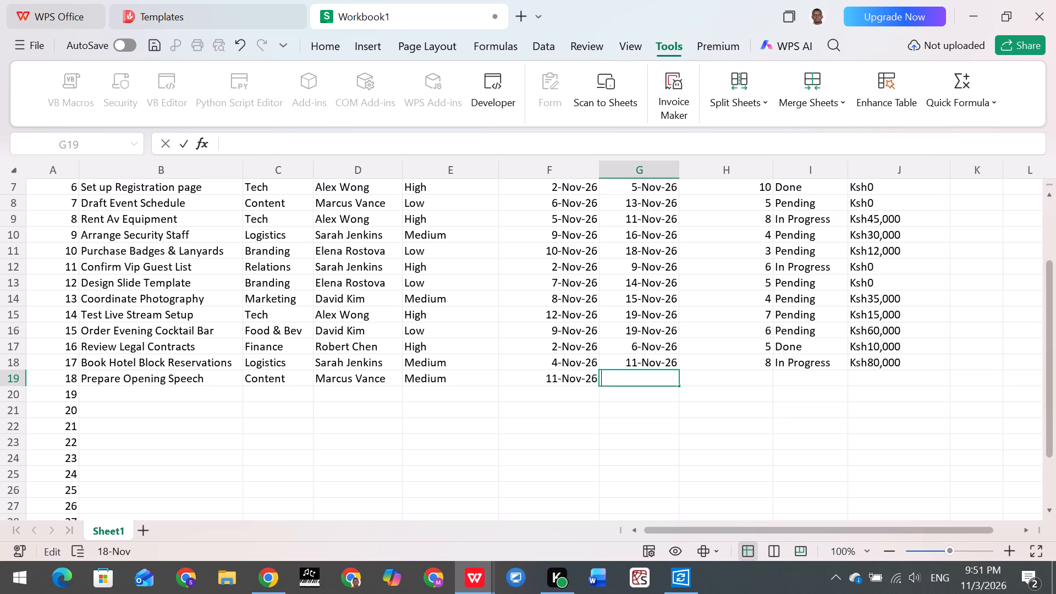
key(BackSpace)
key(BackSpace)
key(BackSpace)
key(BackSpace)
key(BackSpace)
key(BackSpace)
text(18)
key(minus)
key(n)
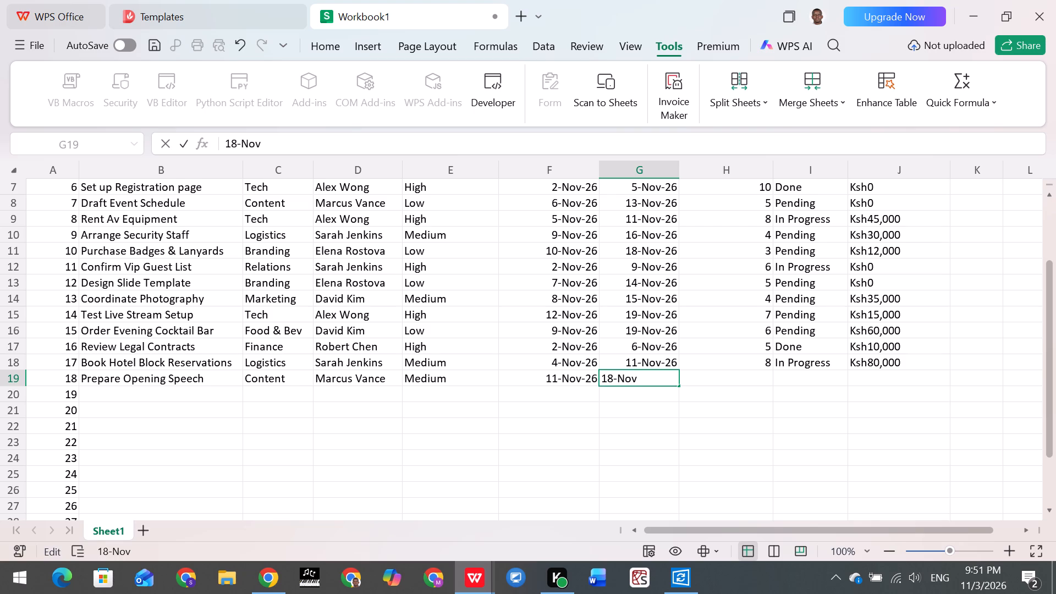
text(-2026)
key(Tab)
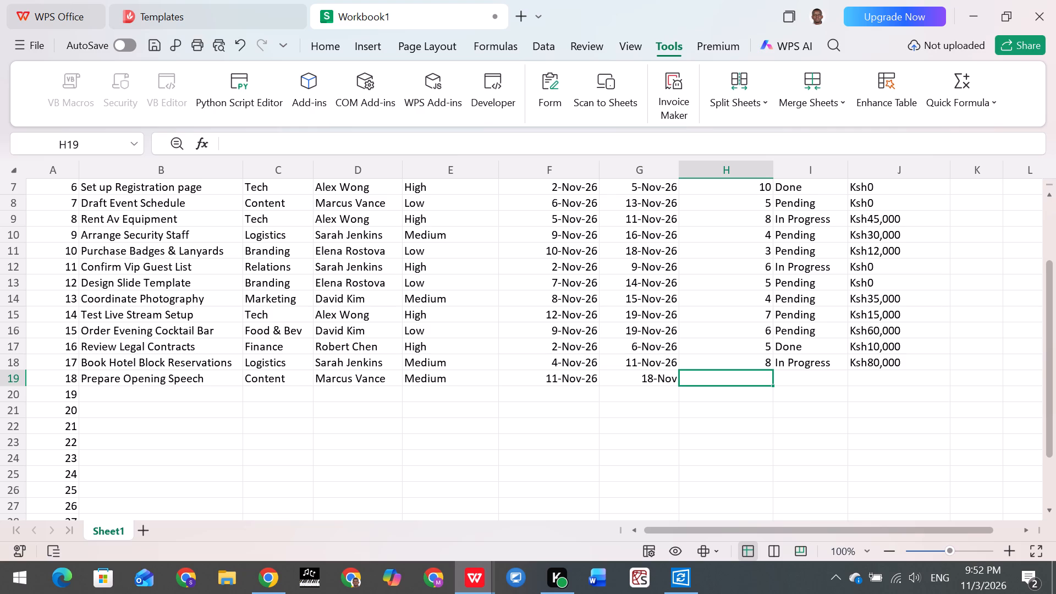
Enter 4 hours in column H and the status Pending in column I of the Prepare Opening Speech row.
key(4)
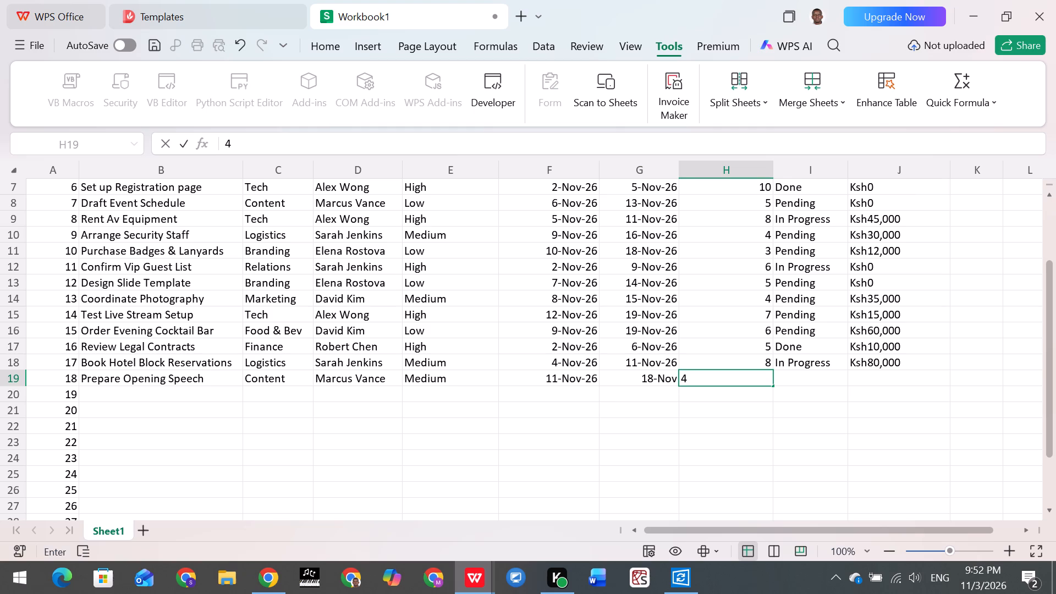
key(Tab)
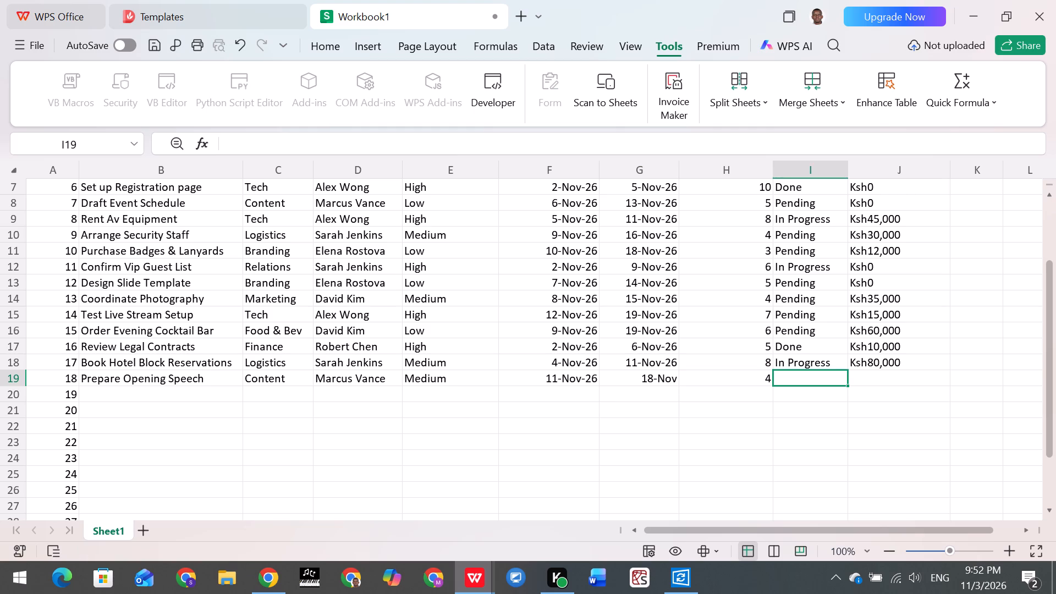
click(674, 379)
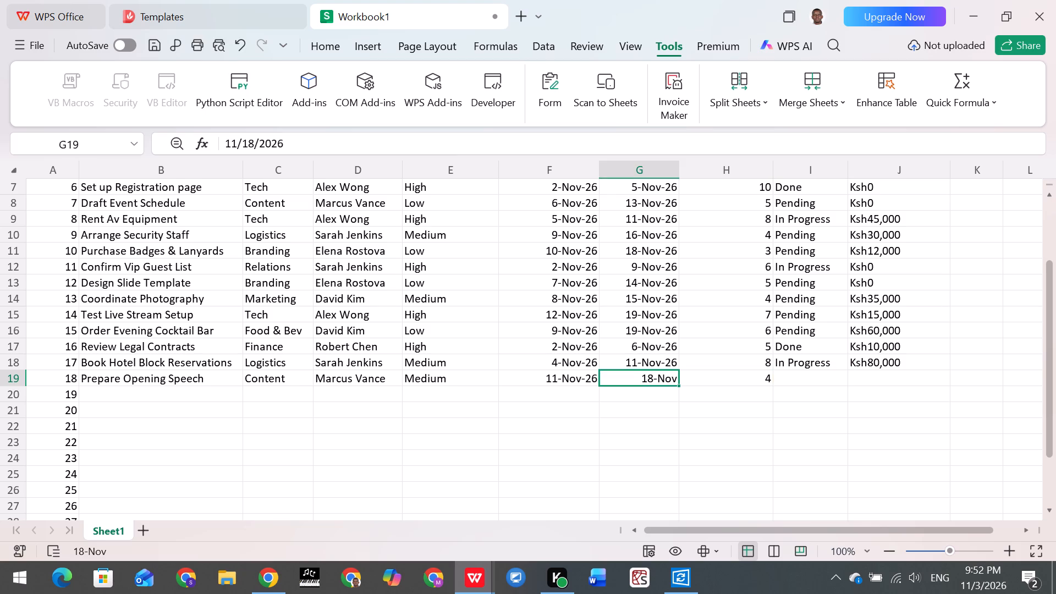
click(790, 383)
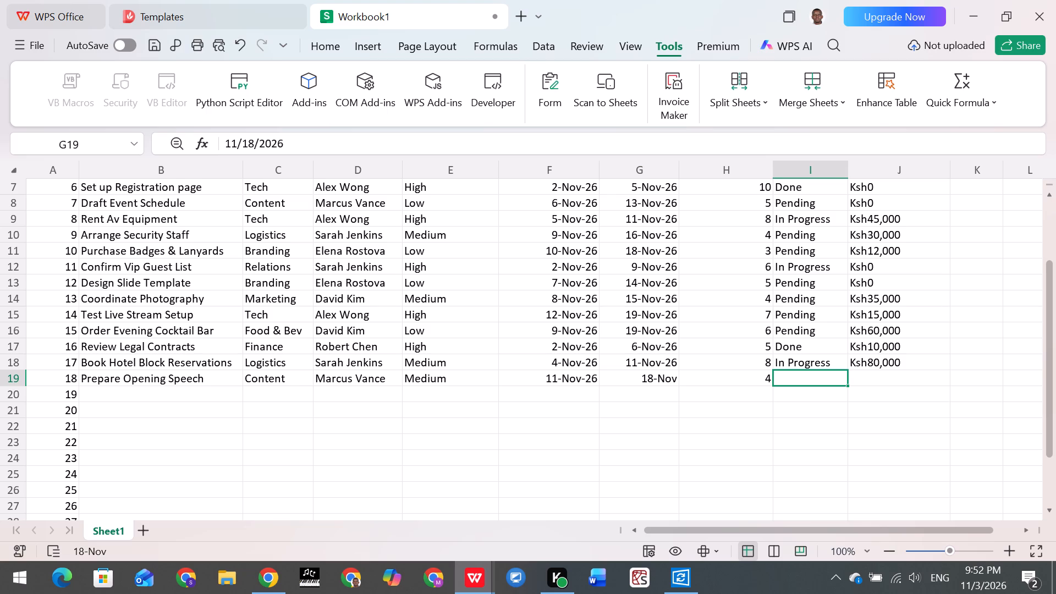
key(p)
click(806, 402)
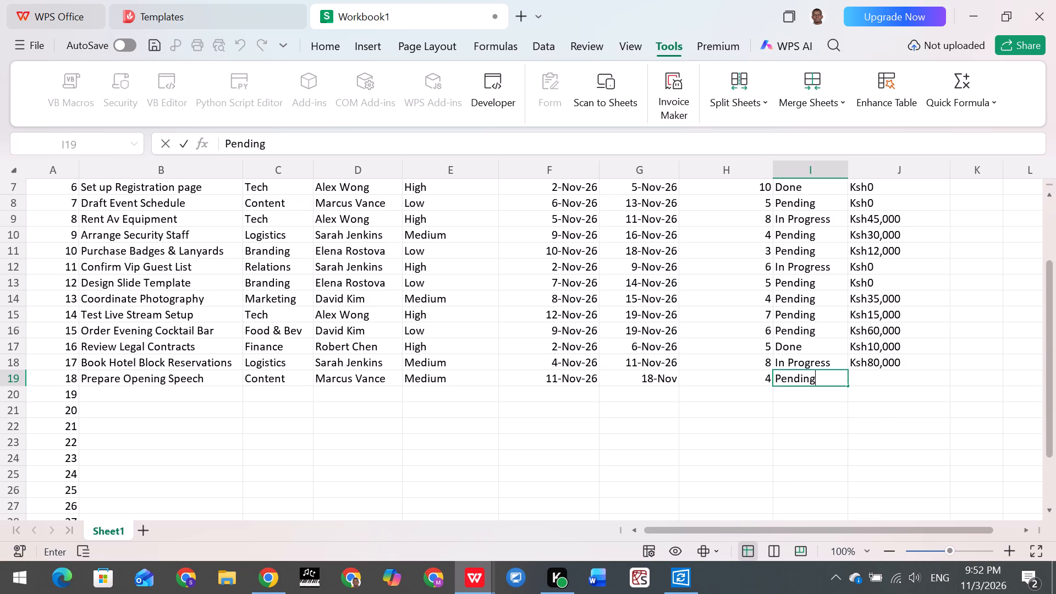
Enter the budget Ksh0 in column J of the Prepare Opening Speech row.
click(867, 380)
key(k)
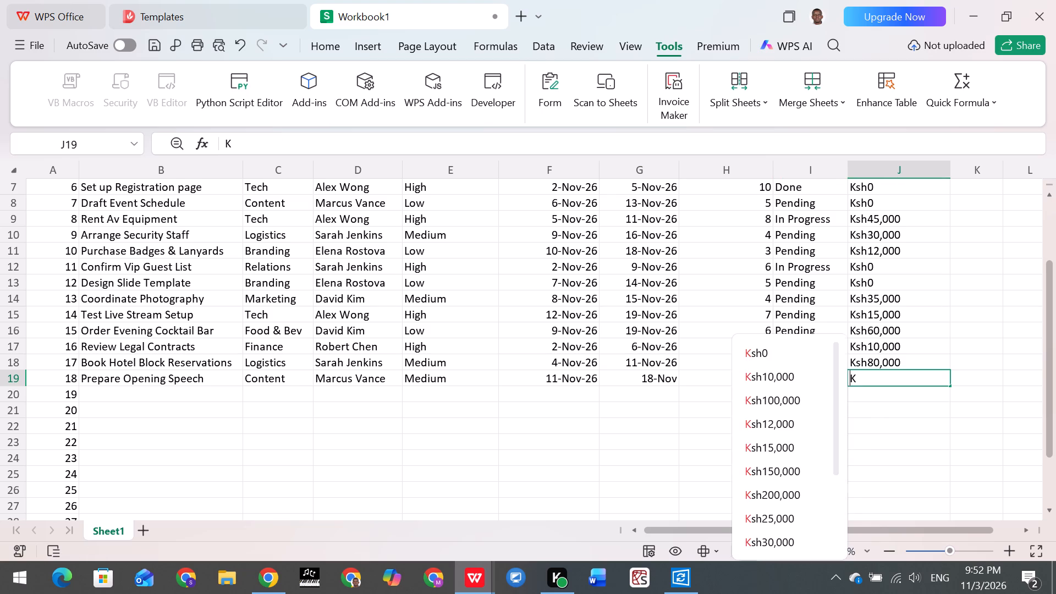
key(s)
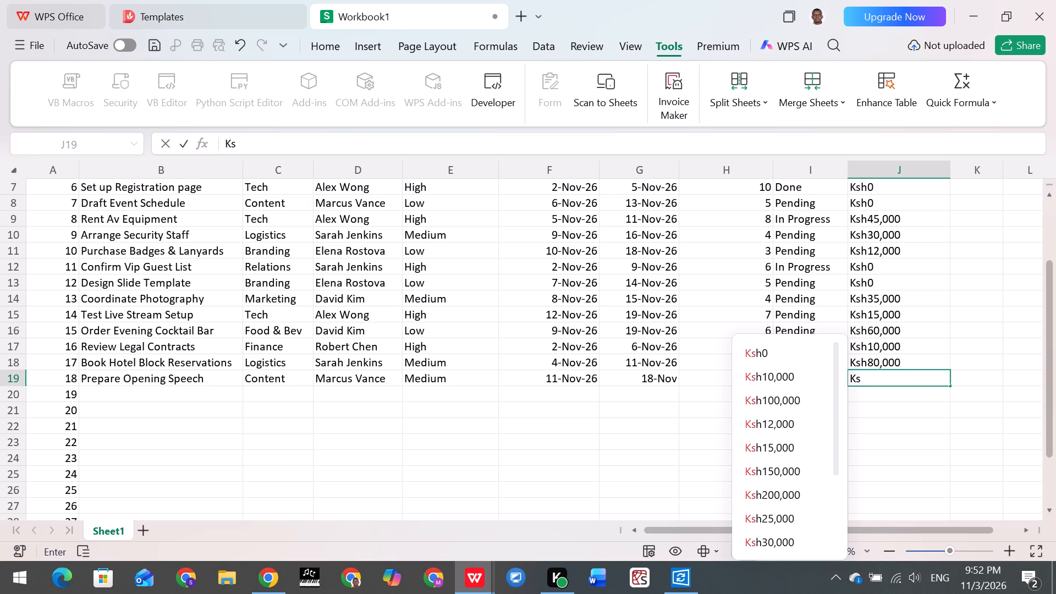
key(h)
key(0)
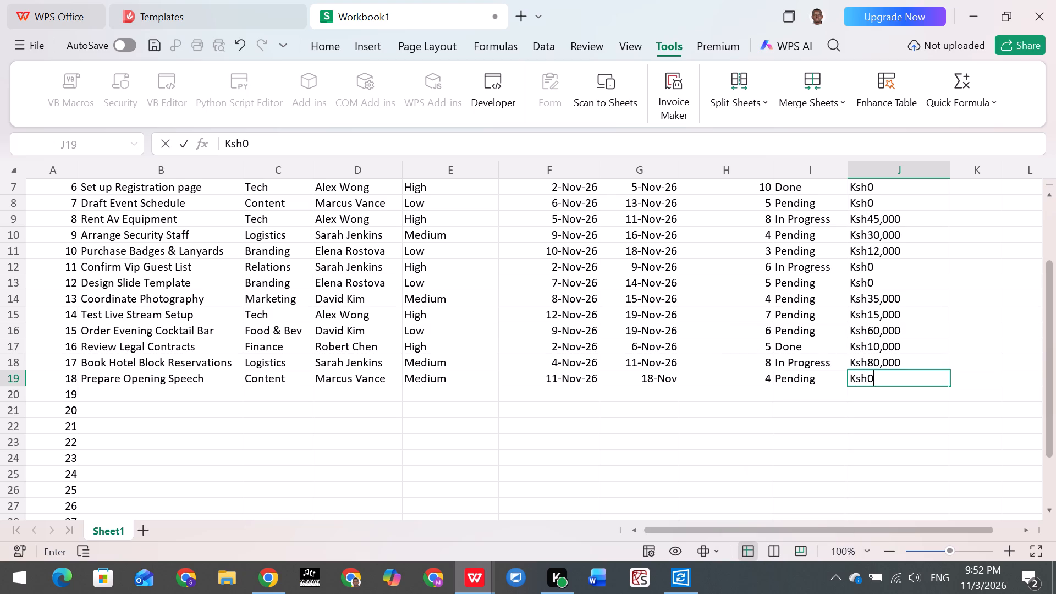
key(Return)
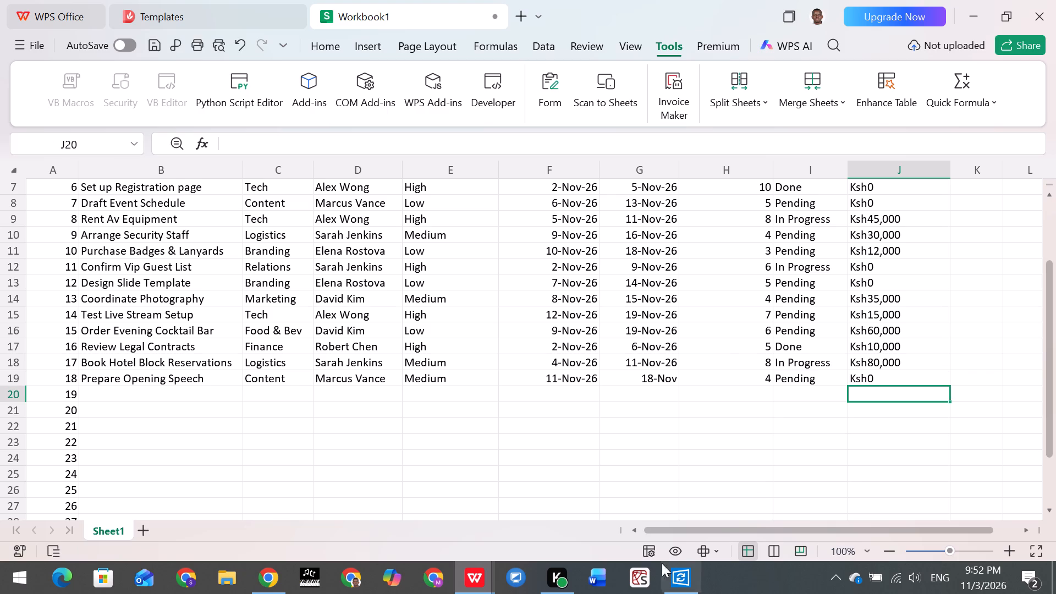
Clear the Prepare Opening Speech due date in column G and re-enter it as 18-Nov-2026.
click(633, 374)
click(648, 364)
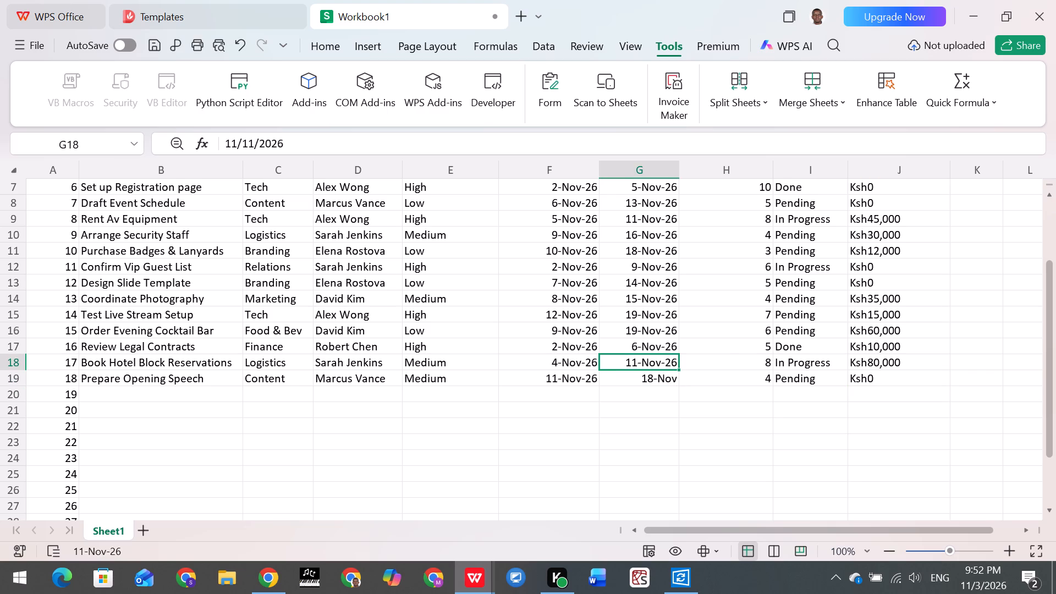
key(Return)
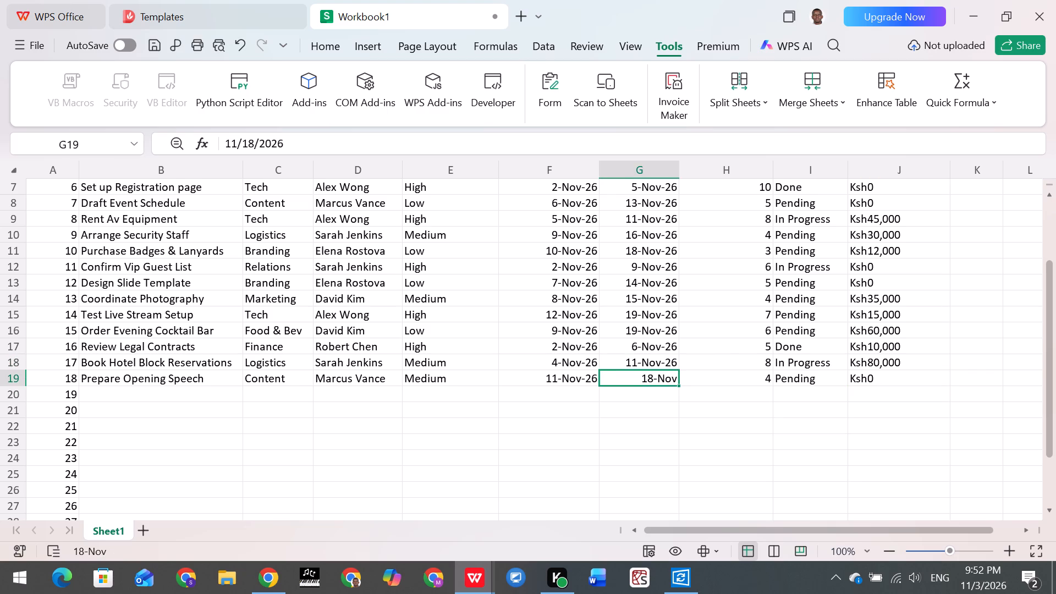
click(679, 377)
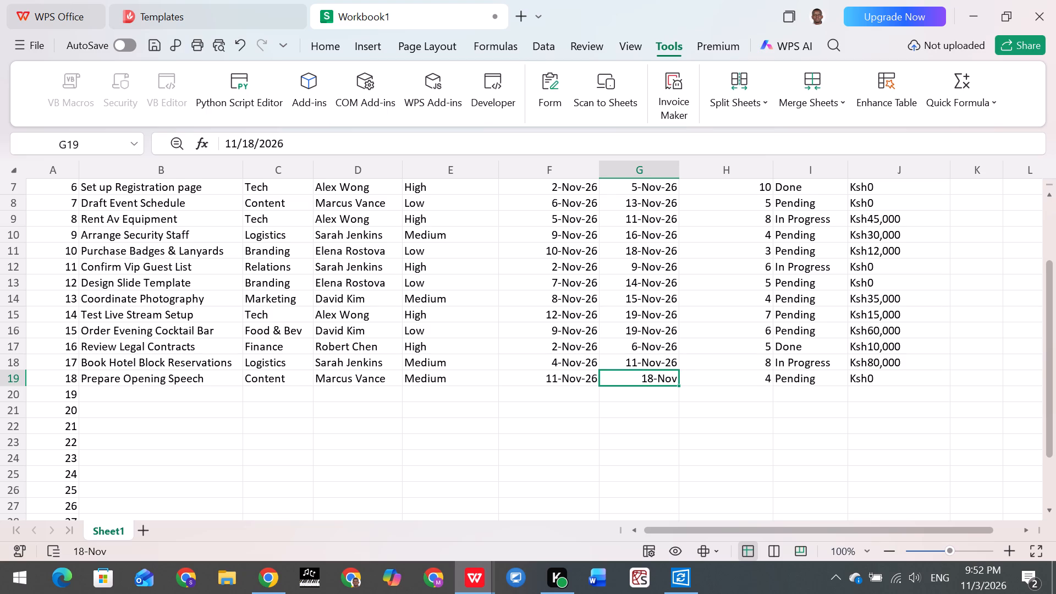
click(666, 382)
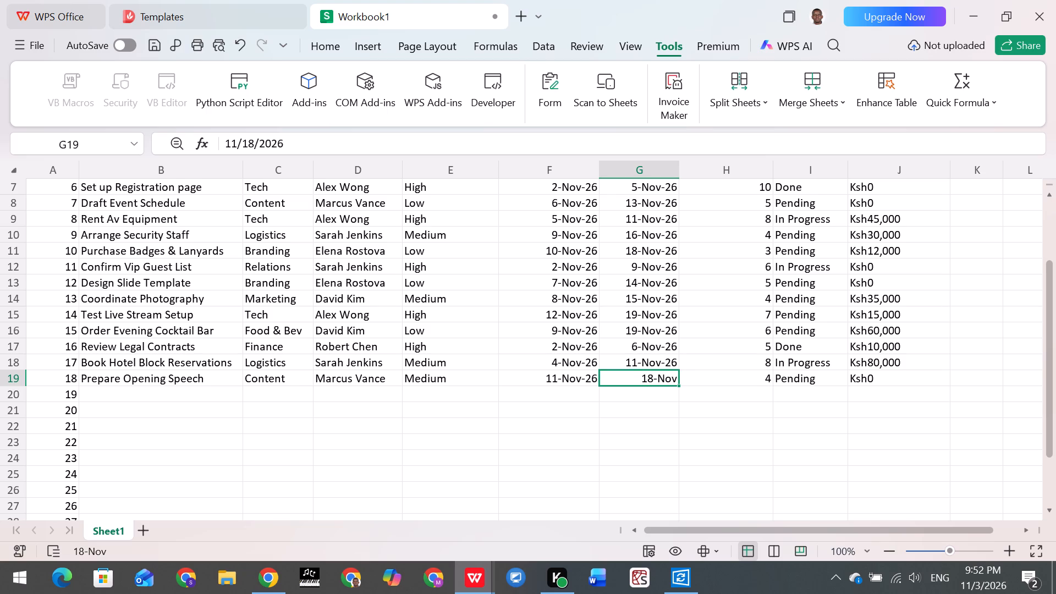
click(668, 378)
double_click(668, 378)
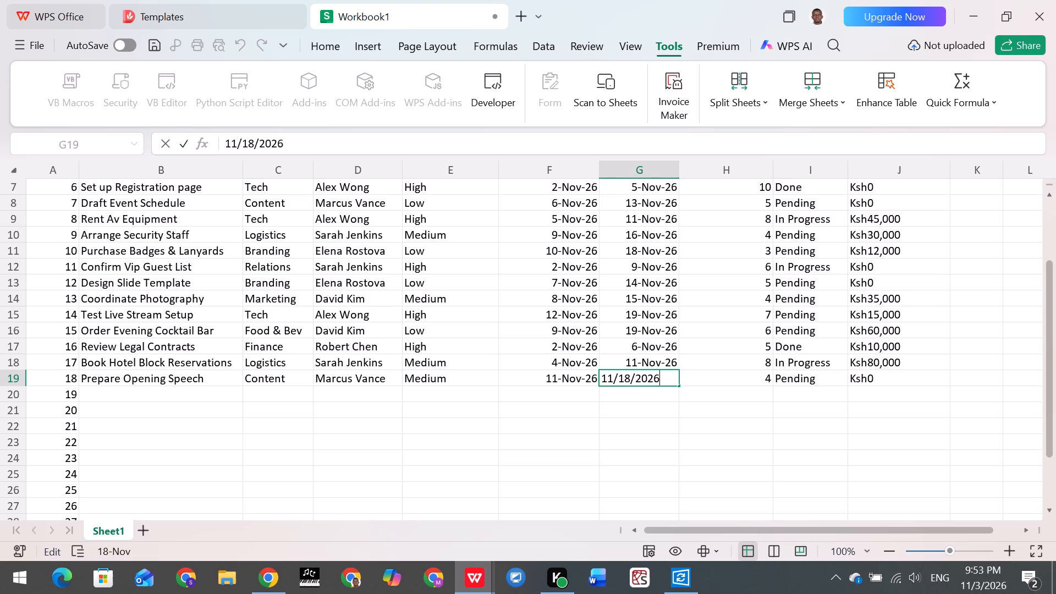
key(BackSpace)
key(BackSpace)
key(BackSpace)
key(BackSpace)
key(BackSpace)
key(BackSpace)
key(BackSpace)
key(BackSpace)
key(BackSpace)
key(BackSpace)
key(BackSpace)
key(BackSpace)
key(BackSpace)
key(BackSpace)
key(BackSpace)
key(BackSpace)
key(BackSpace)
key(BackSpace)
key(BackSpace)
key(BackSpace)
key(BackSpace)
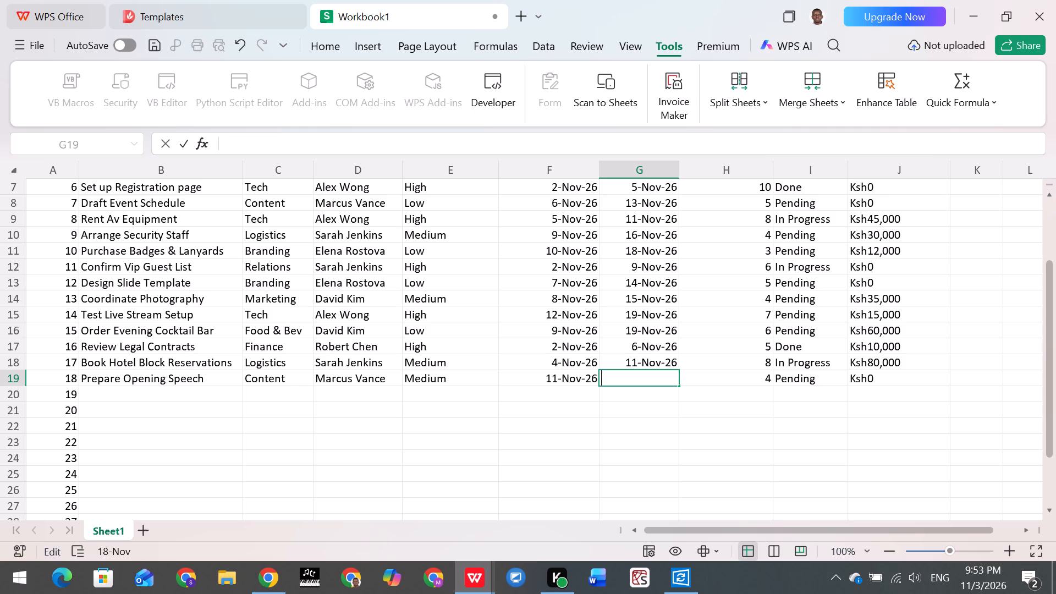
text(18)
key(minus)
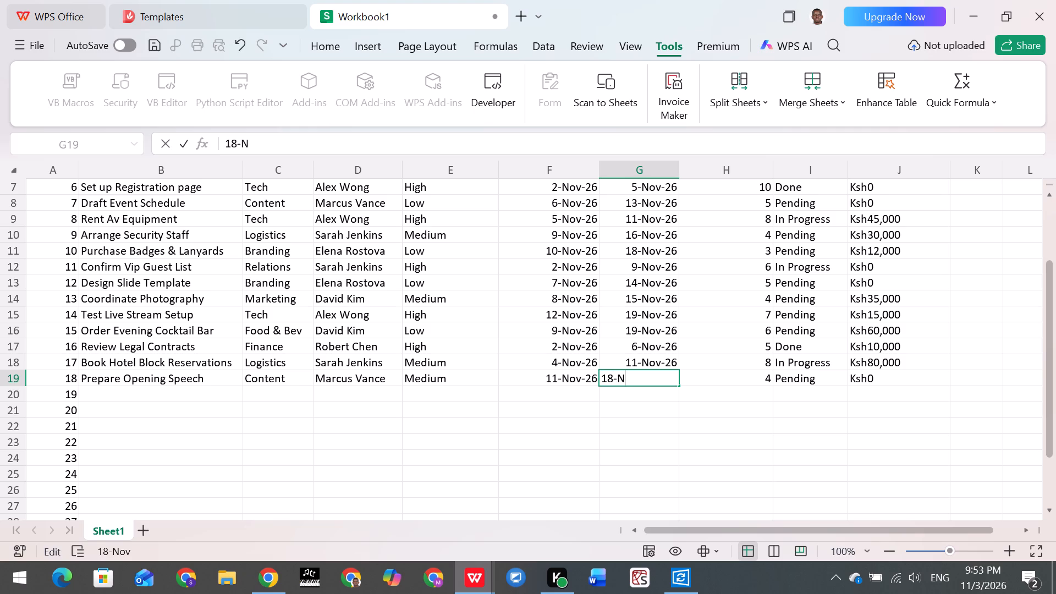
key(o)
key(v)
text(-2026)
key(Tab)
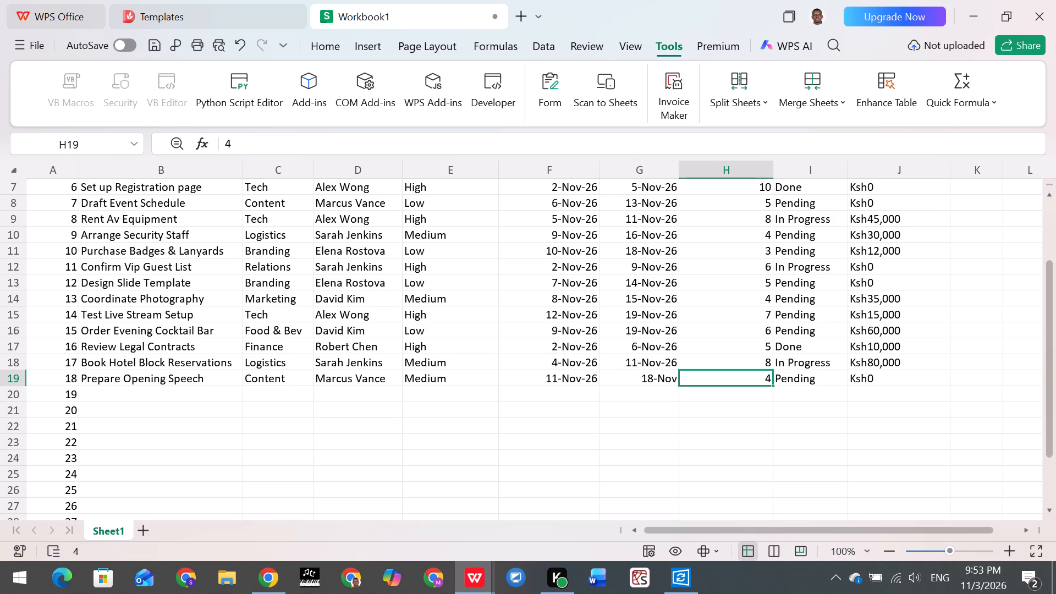
Enter the task name Set up Event WiFi Mesh in column B for task 19, with Tech in column C.
double_click(111, 398)
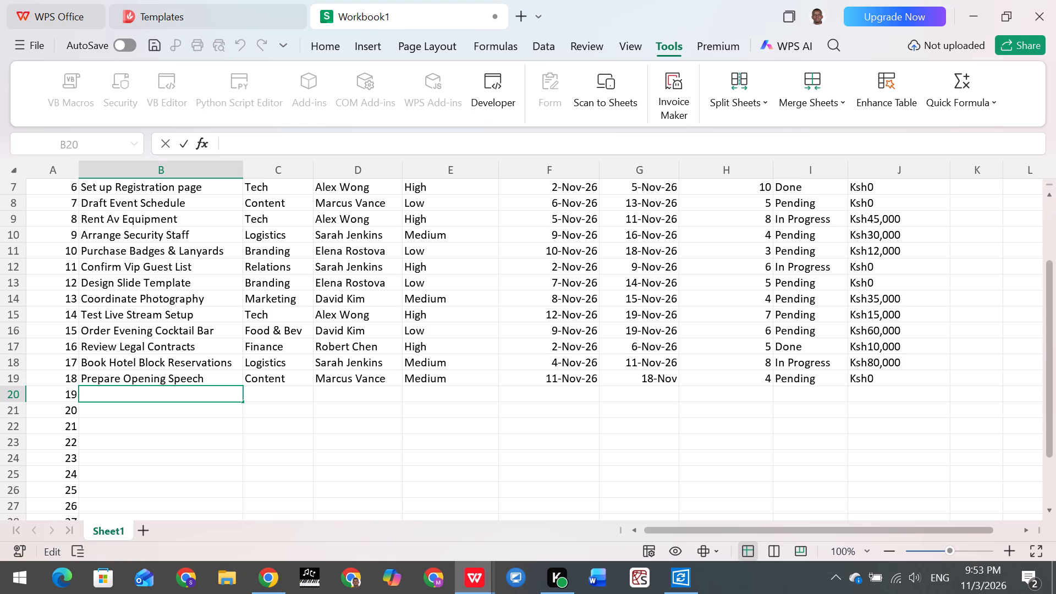
key(s)
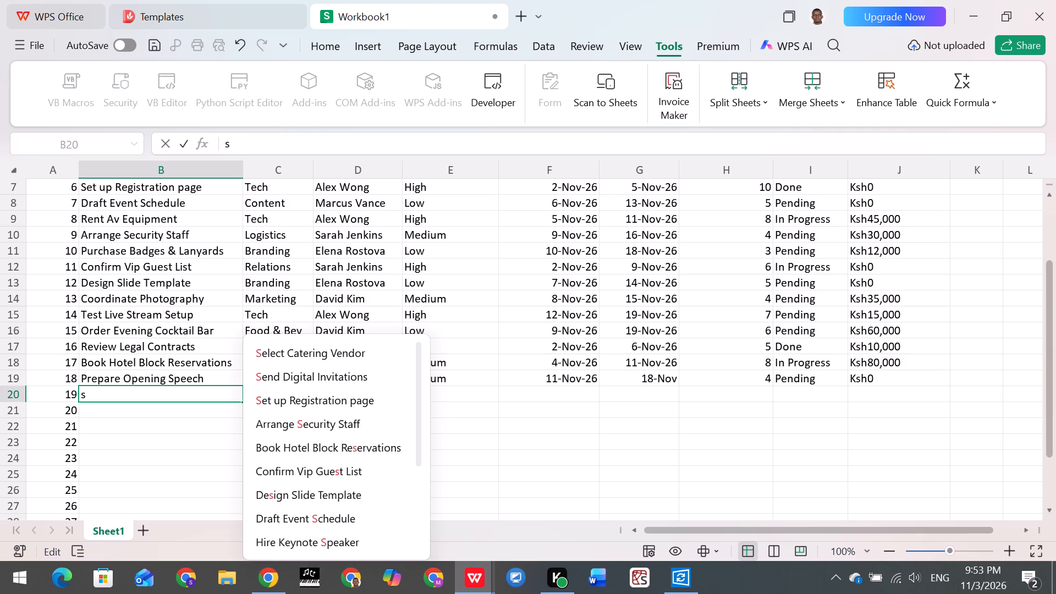
key(BackSpace)
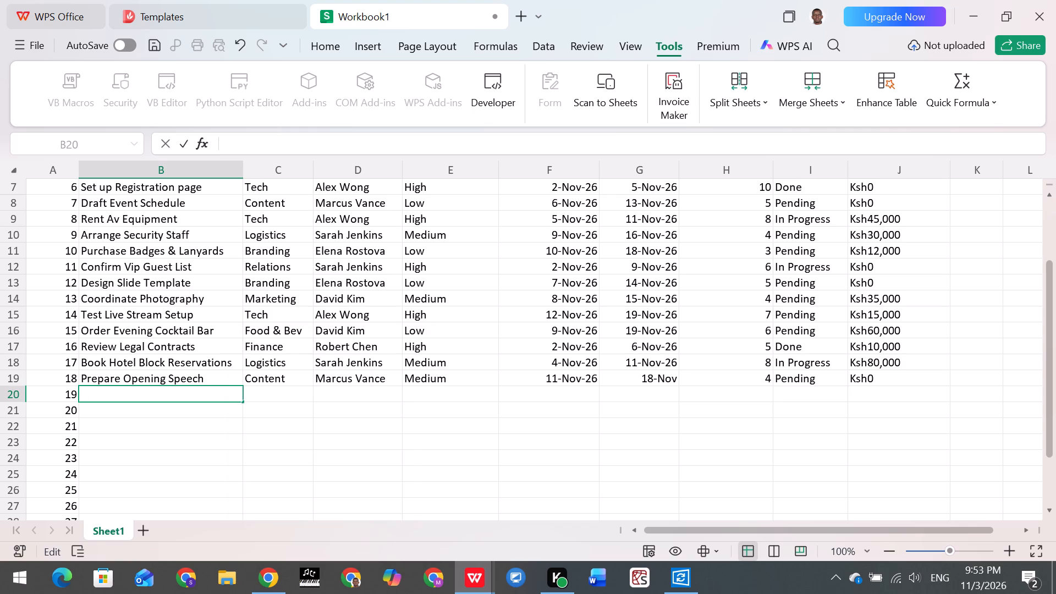
text(SE)
key(BackSpace)
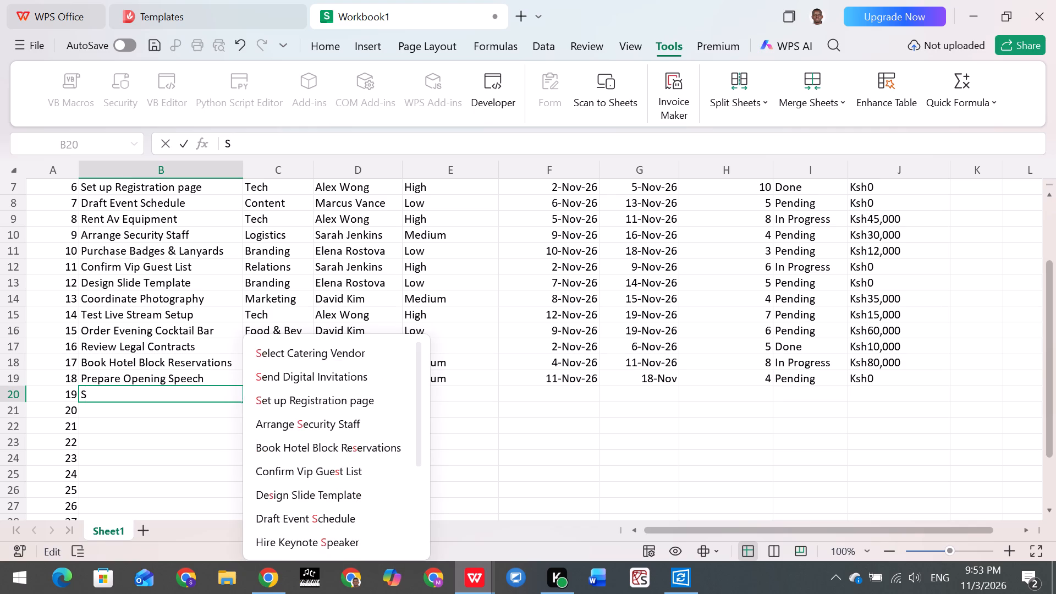
text(et)
key(space)
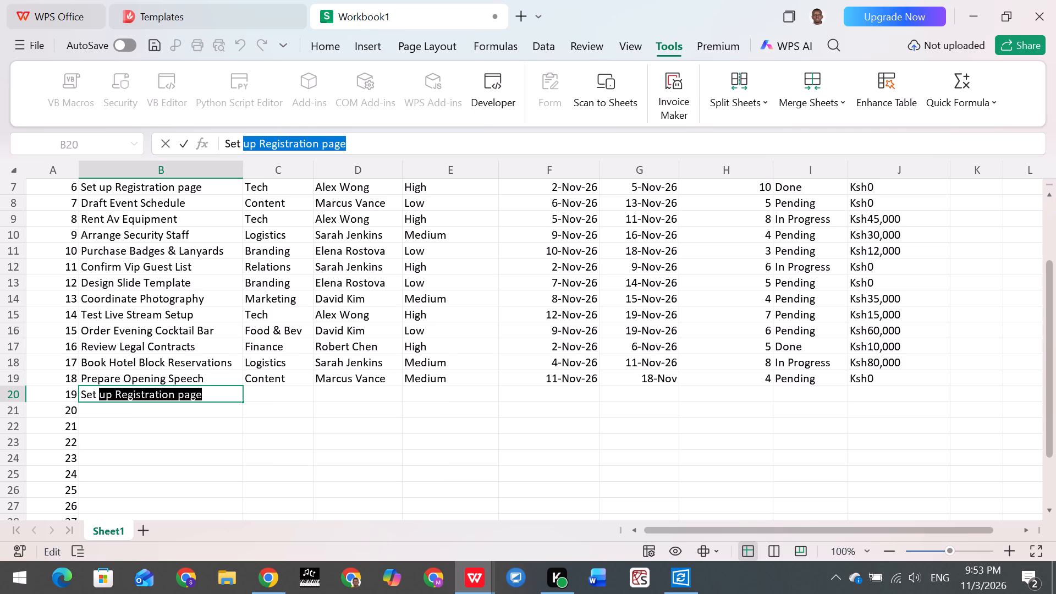
text(uo)
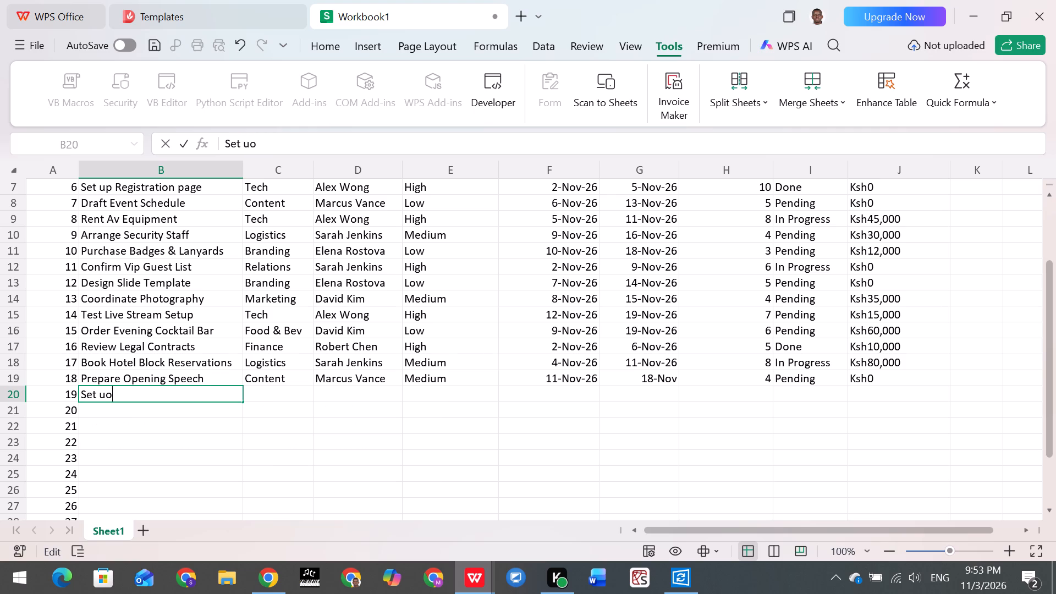
key(BackSpace)
key(p)
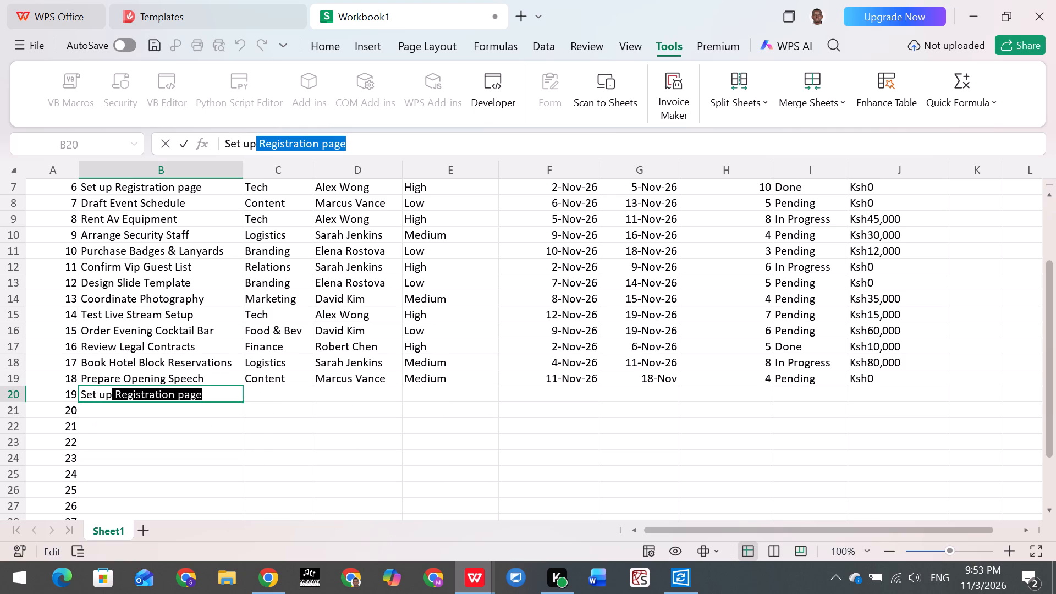
key(space)
key(e)
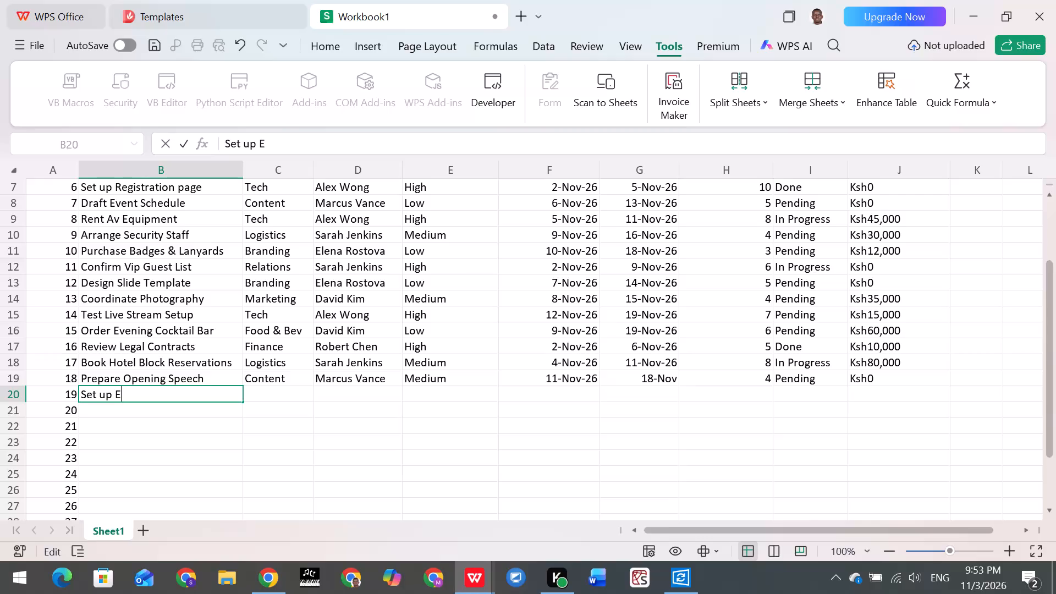
text(vw)
key(BackSpace)
key(BackSpace)
text(vent)
key(space)
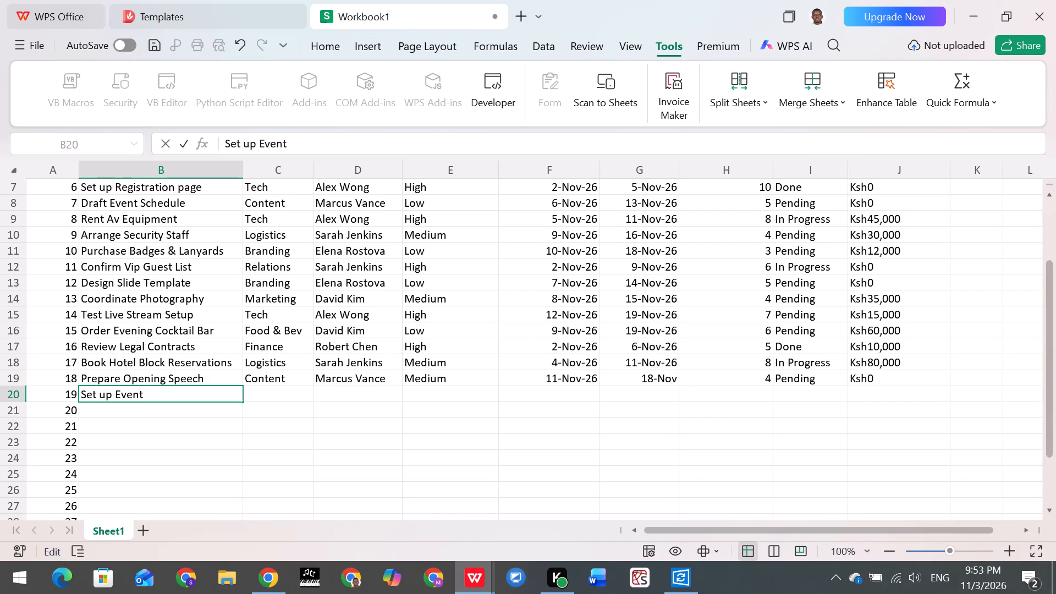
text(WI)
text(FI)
Complete the task 19 name in column B as Set up Event WiFi Mesh and enter the category Tech in column C.
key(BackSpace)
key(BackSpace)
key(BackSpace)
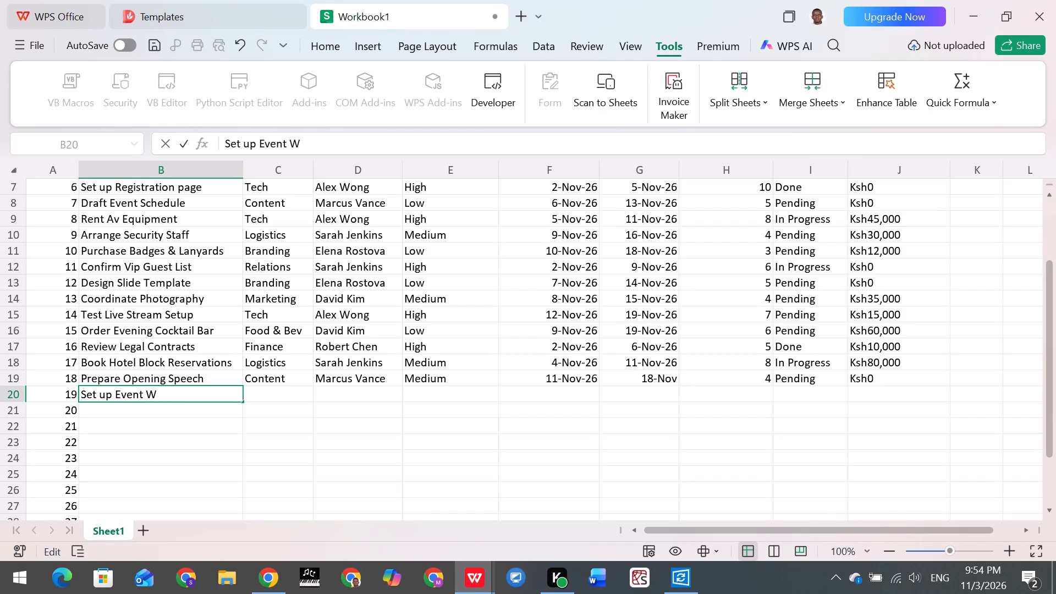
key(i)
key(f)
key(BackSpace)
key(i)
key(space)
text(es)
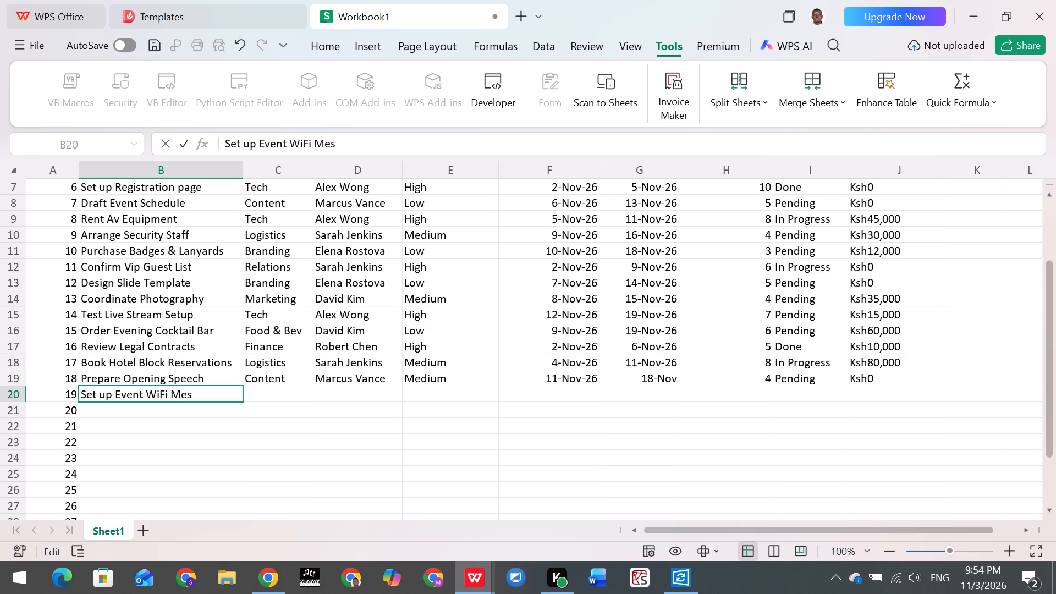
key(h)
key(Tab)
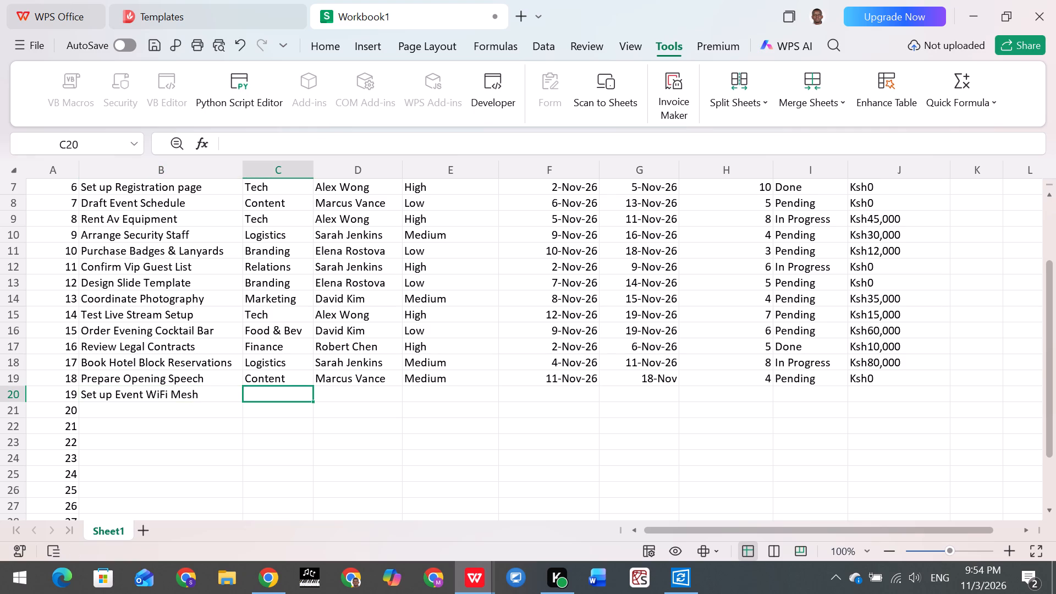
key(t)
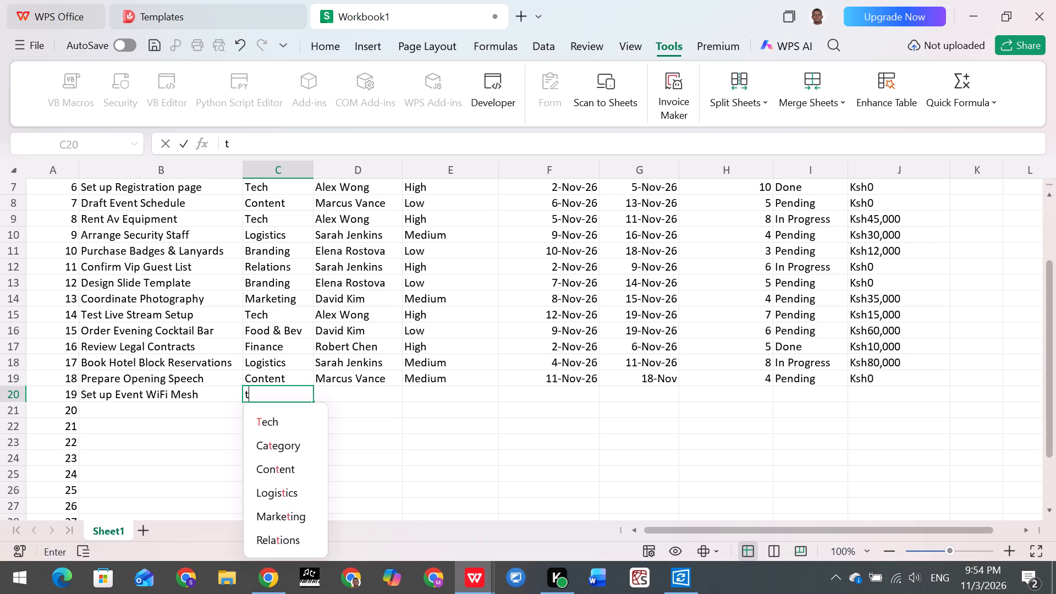
click(266, 420)
key(Tab)
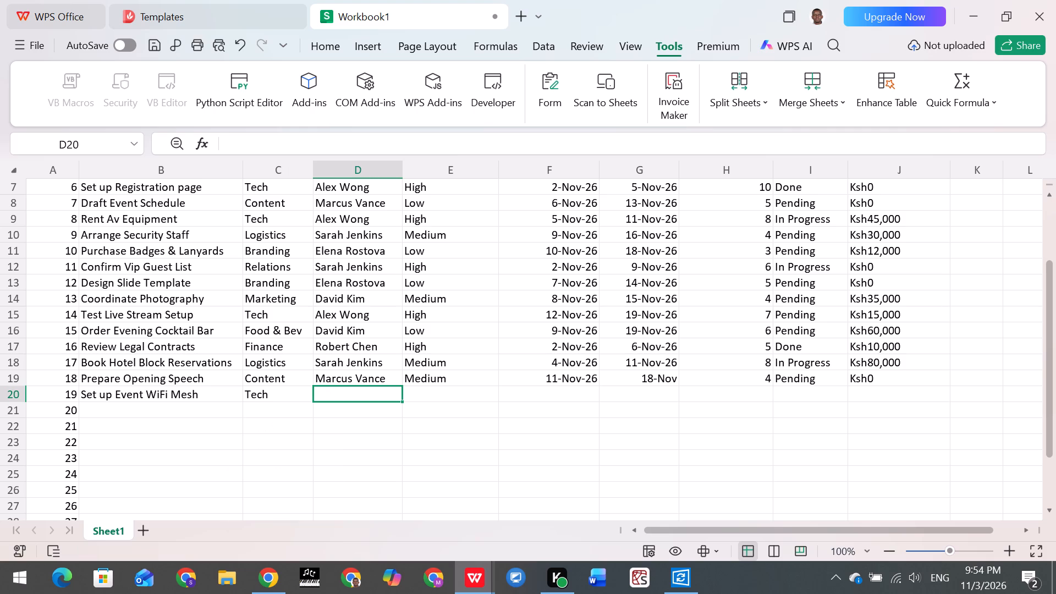
Enter the assigned owner in column D of the Set up Event WiFi Mesh row.
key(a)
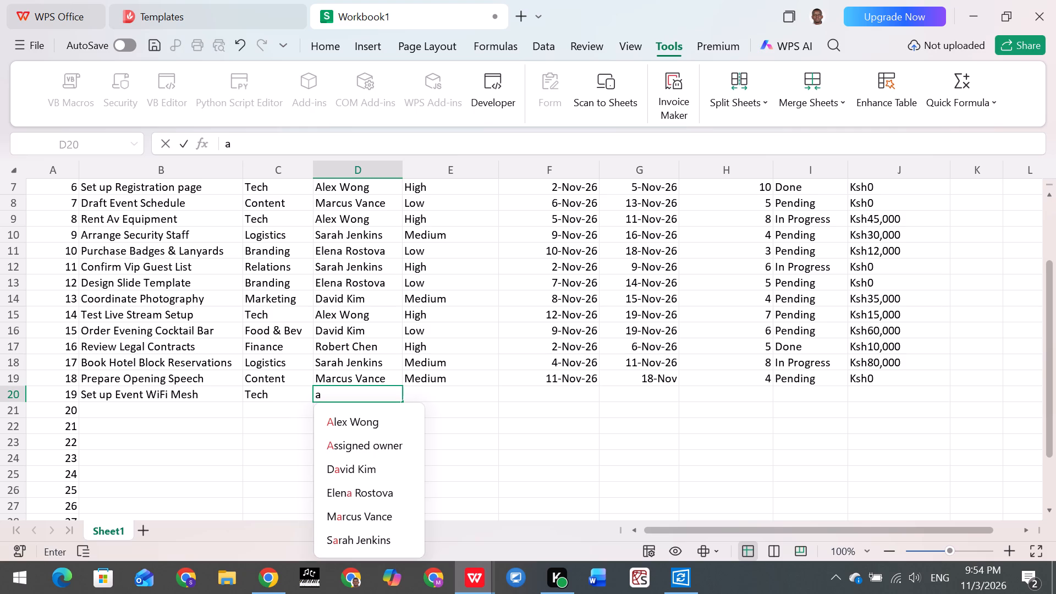
Assign the Set up Event WiFi Mesh task to the same owner as the other Tech tasks and set its priority to High.
click(326, 424)
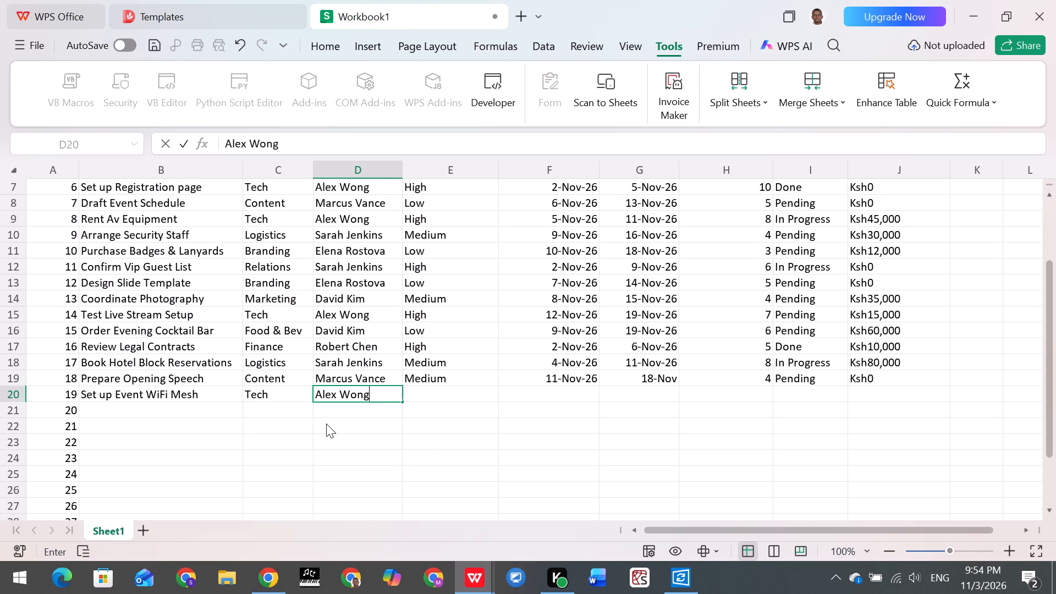
key(Tab)
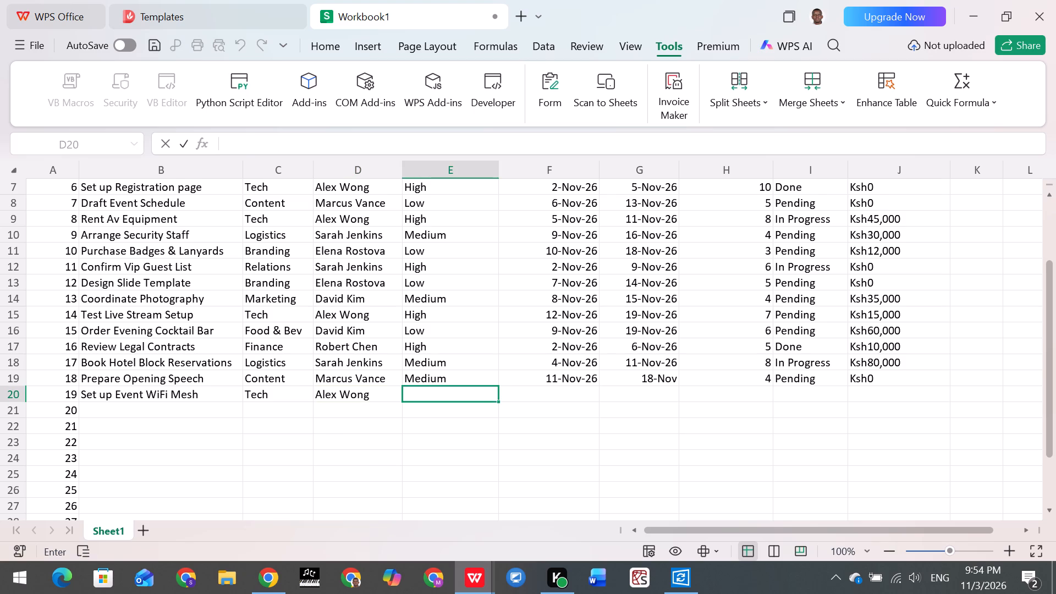
key(h)
key(Tab)
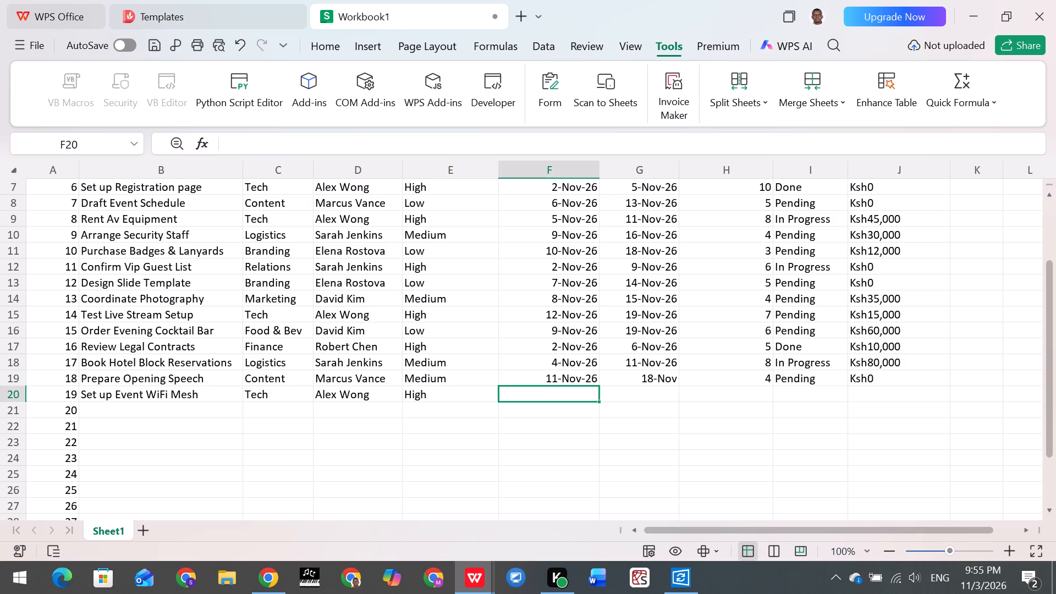
Enter the 13-Nov date with its year in column F of the Set up Event WiFi Mesh row.
key(1)
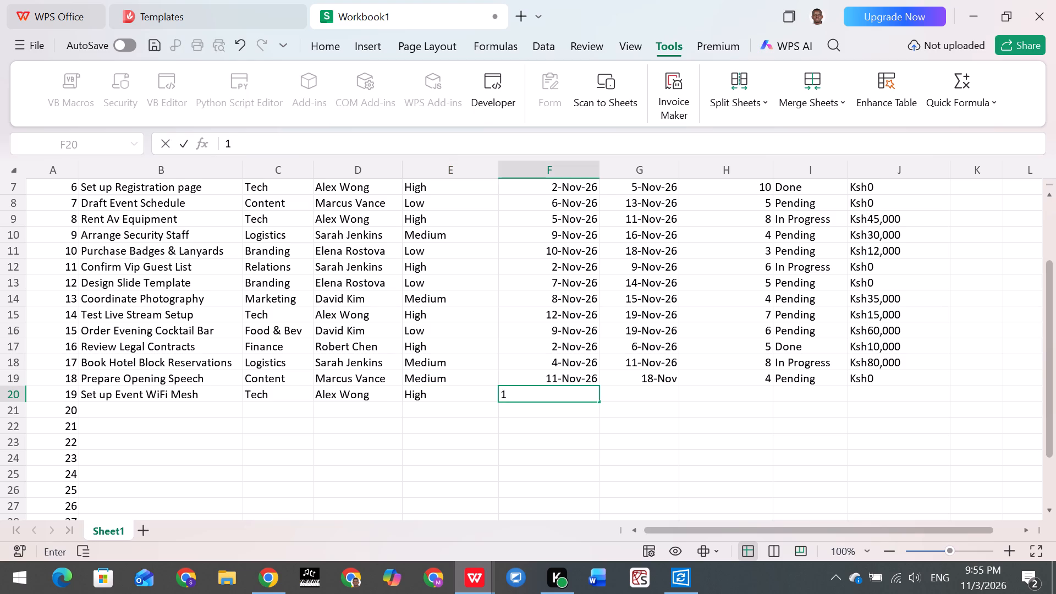
key(3)
key(minus)
key(n)
key(o)
key(v)
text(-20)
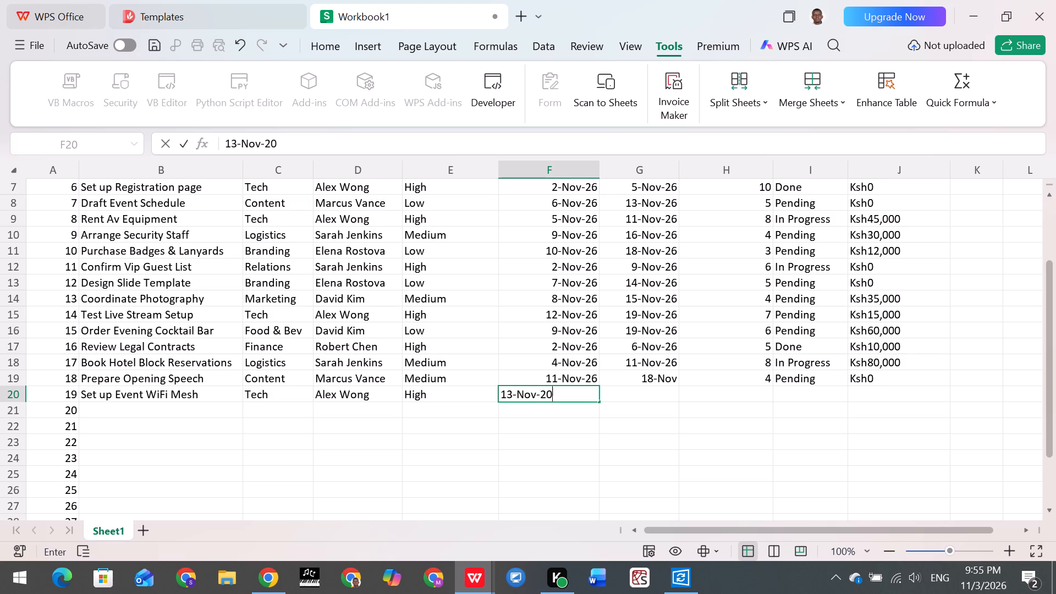
Complete the column F date in the Set up Event WiFi Mesh row as 13-Nov-2026.
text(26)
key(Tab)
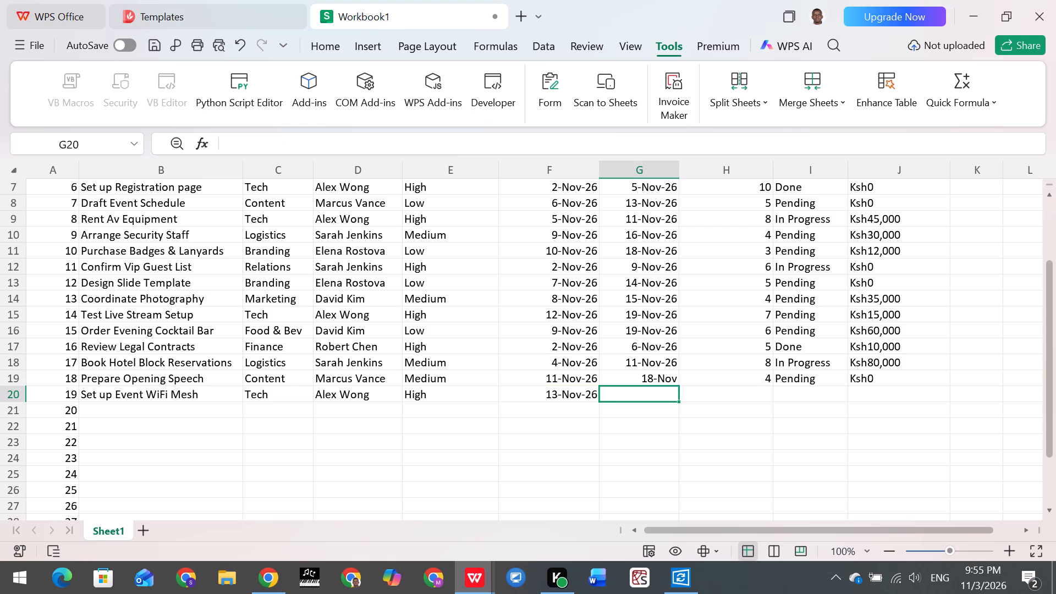
Enter the due date 20-Nov-2026 in column G of the Set up Event WiFi Mesh row.
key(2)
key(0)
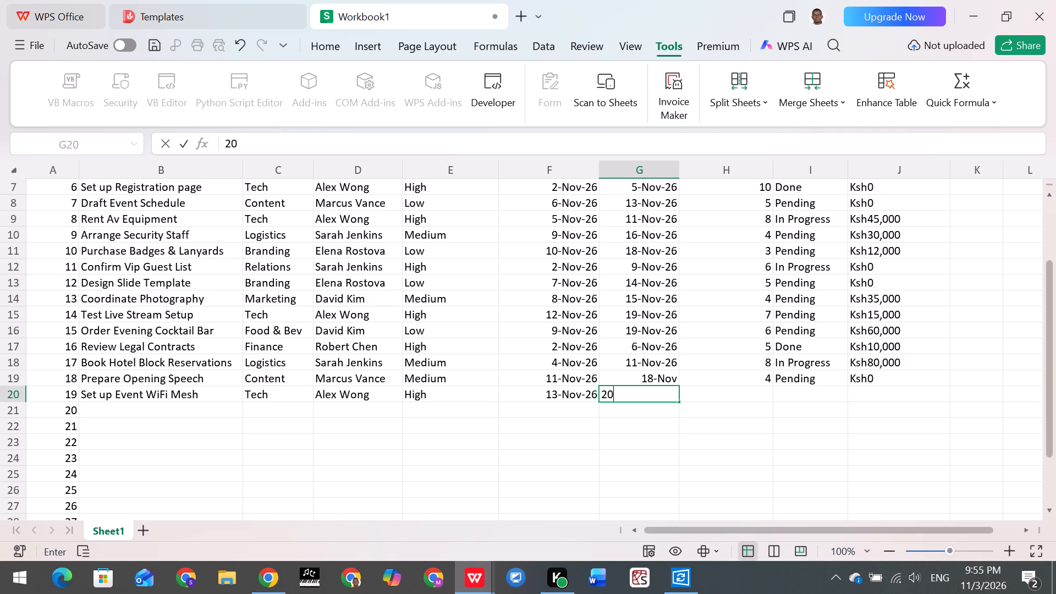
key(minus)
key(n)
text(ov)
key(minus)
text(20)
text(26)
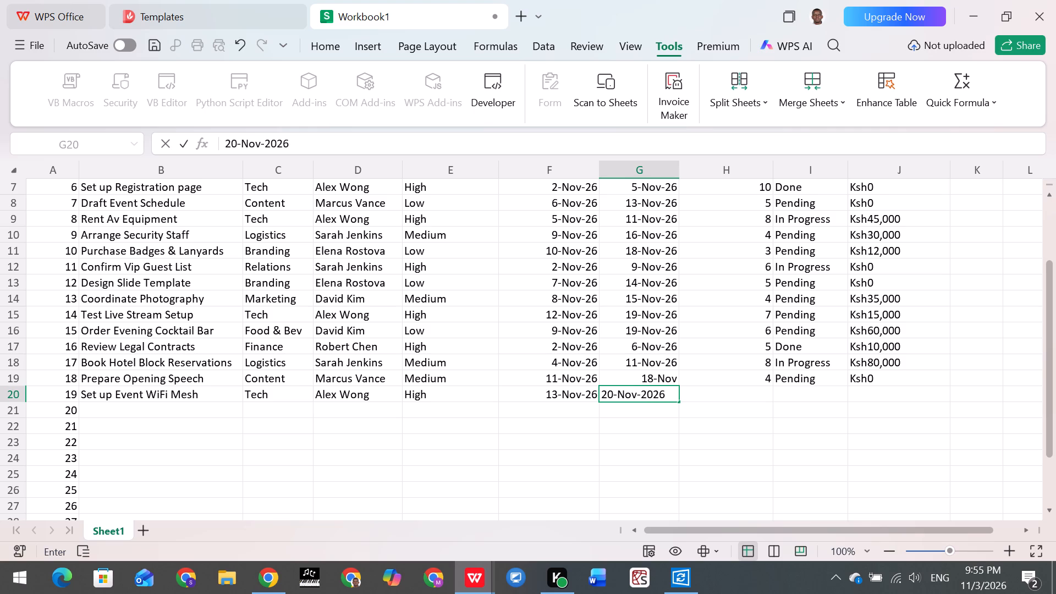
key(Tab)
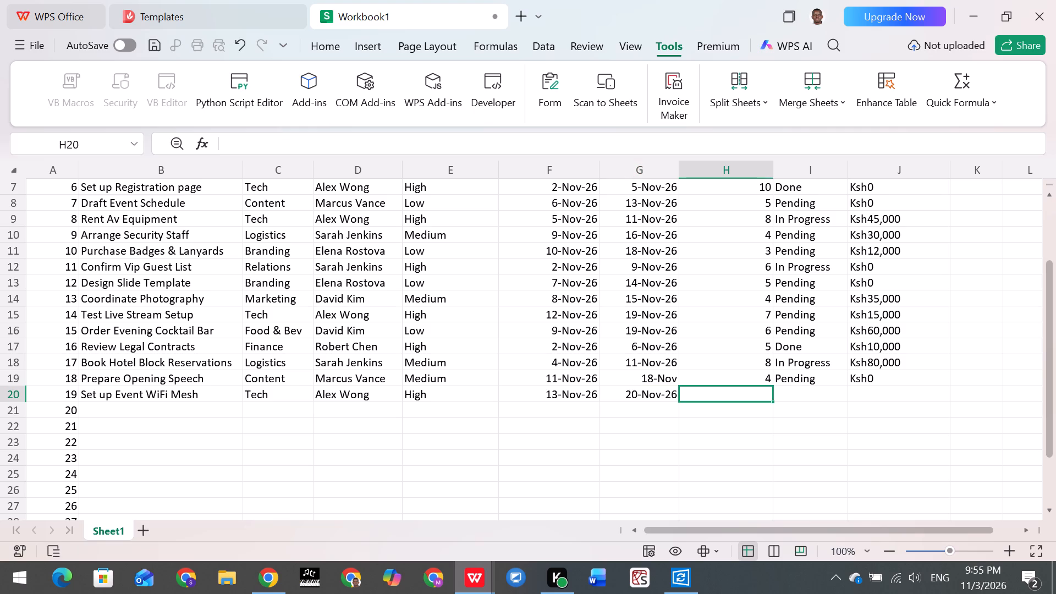
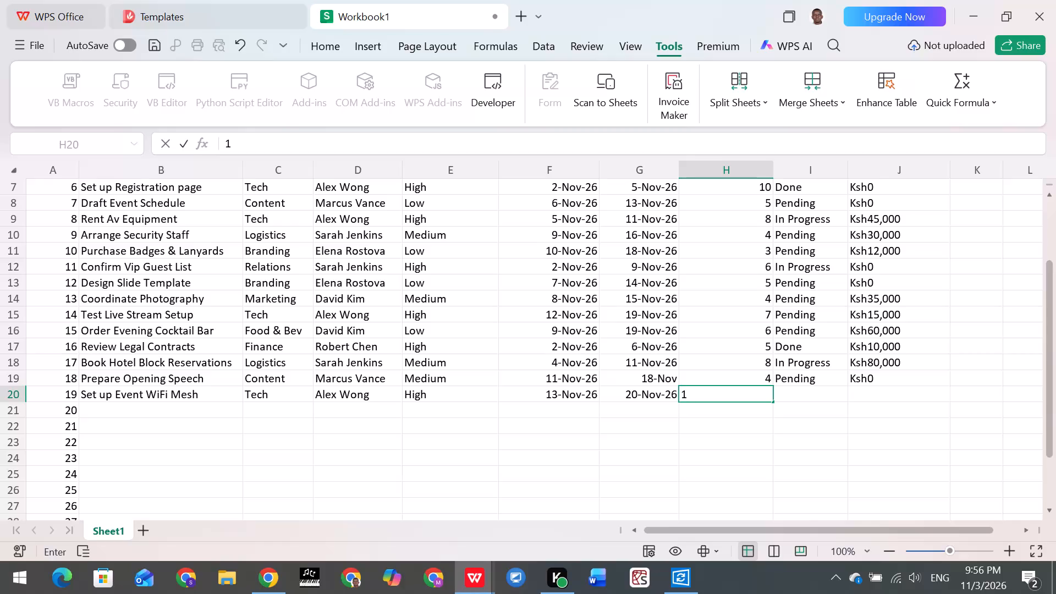
Enter 12 hours in column H of the Set up Event WiFi Mesh row and set its status to Pending.
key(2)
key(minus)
key(BackSpace)
key(Tab)
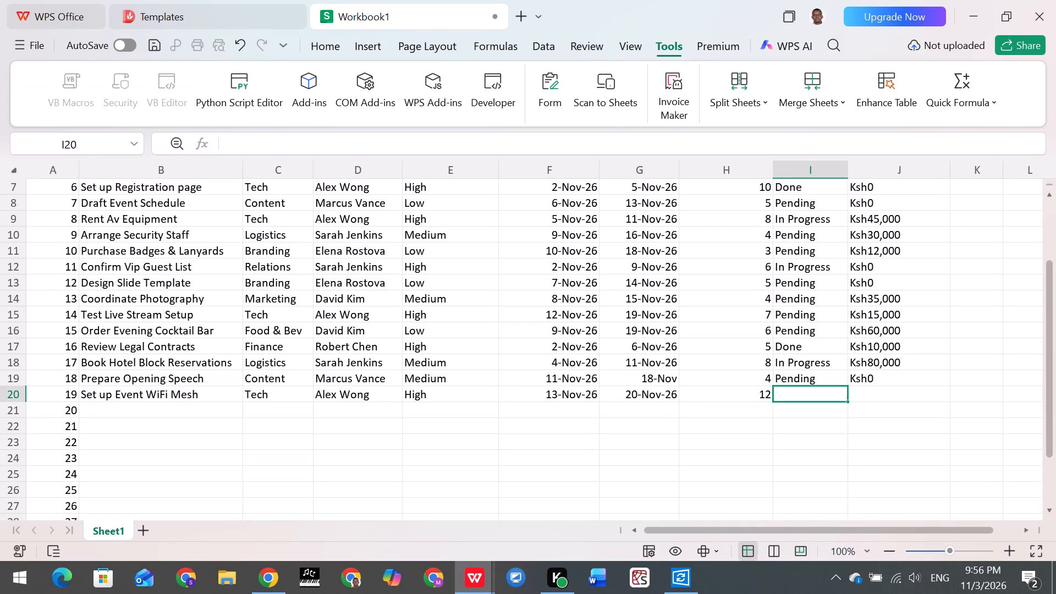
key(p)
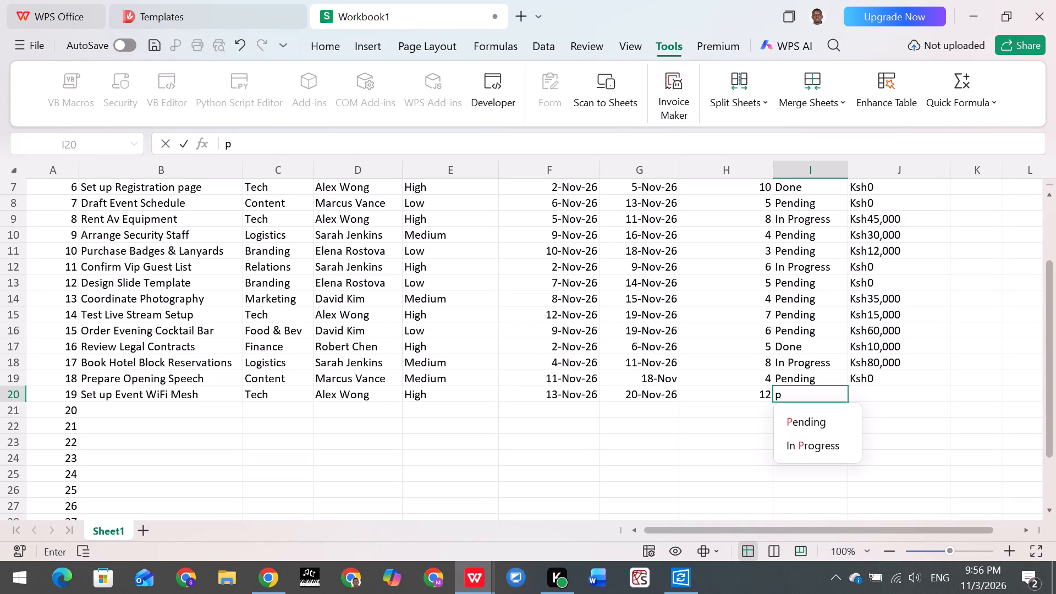
click(807, 417)
key(Tab)
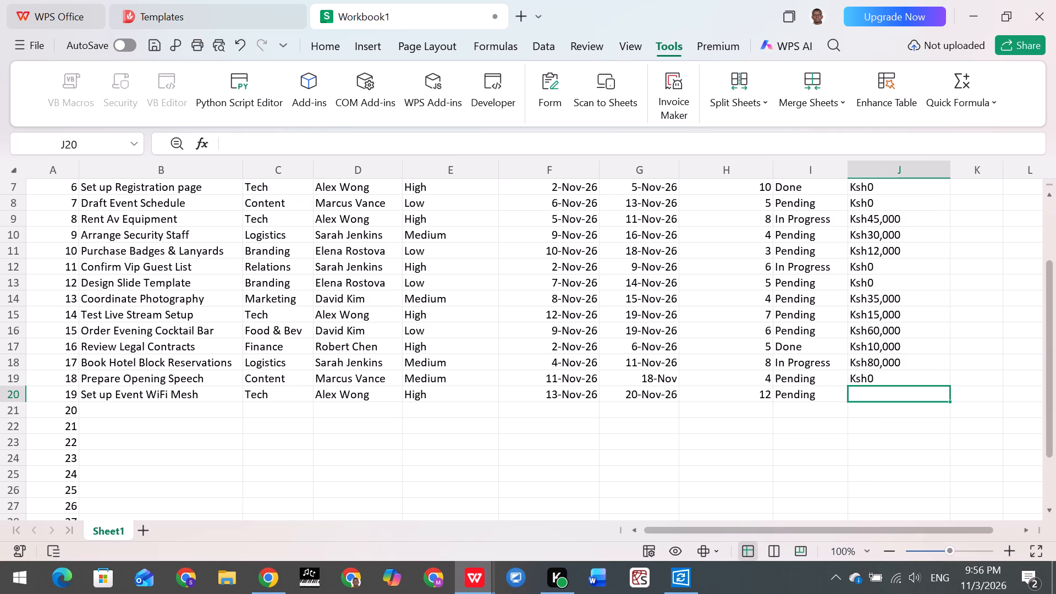
Enter a budget of Ksh20,000 in column J of the Set up Event WiFi Mesh row.
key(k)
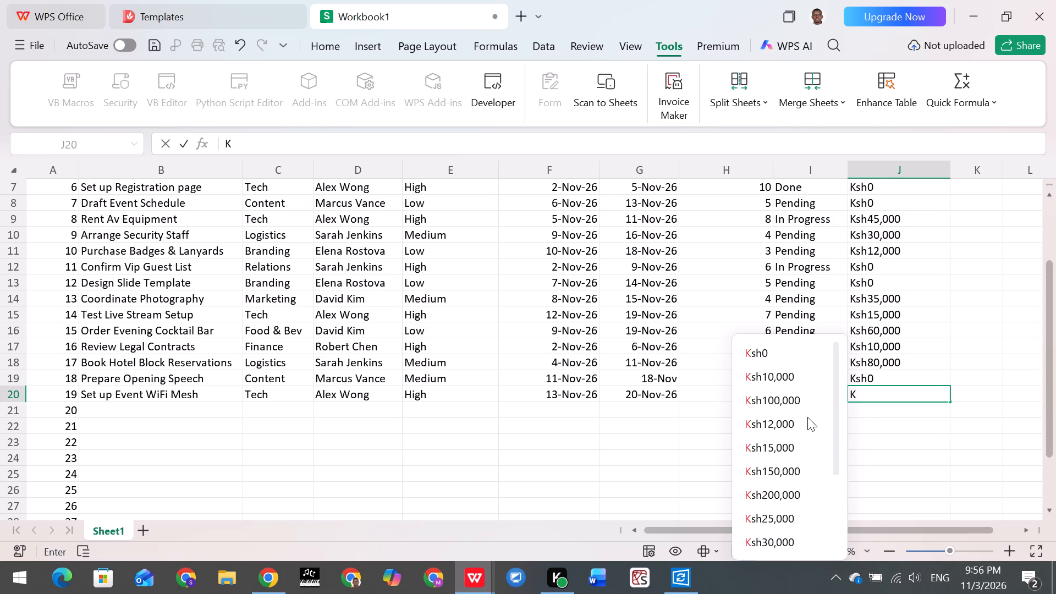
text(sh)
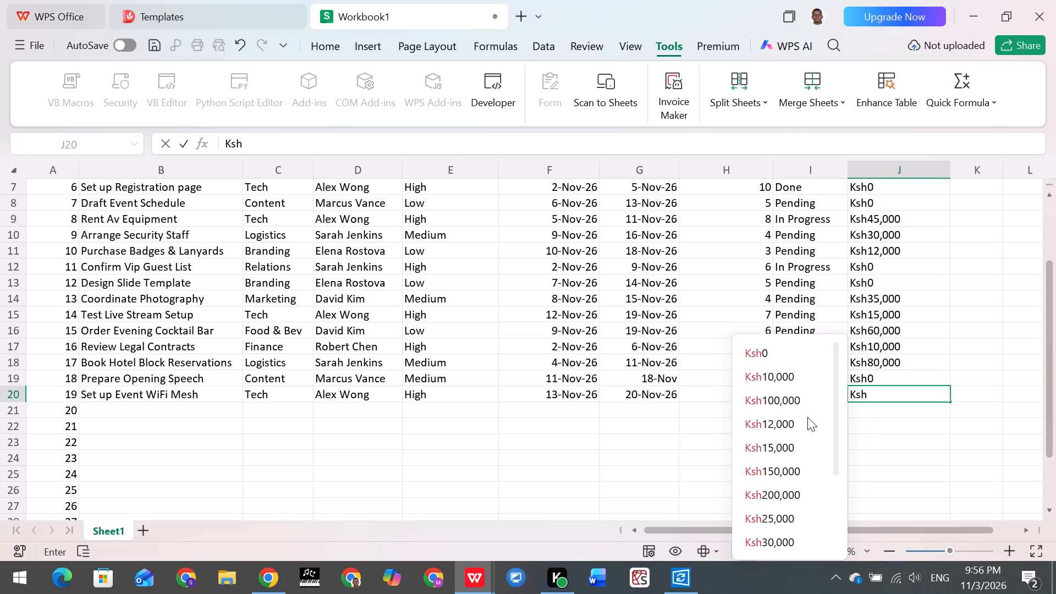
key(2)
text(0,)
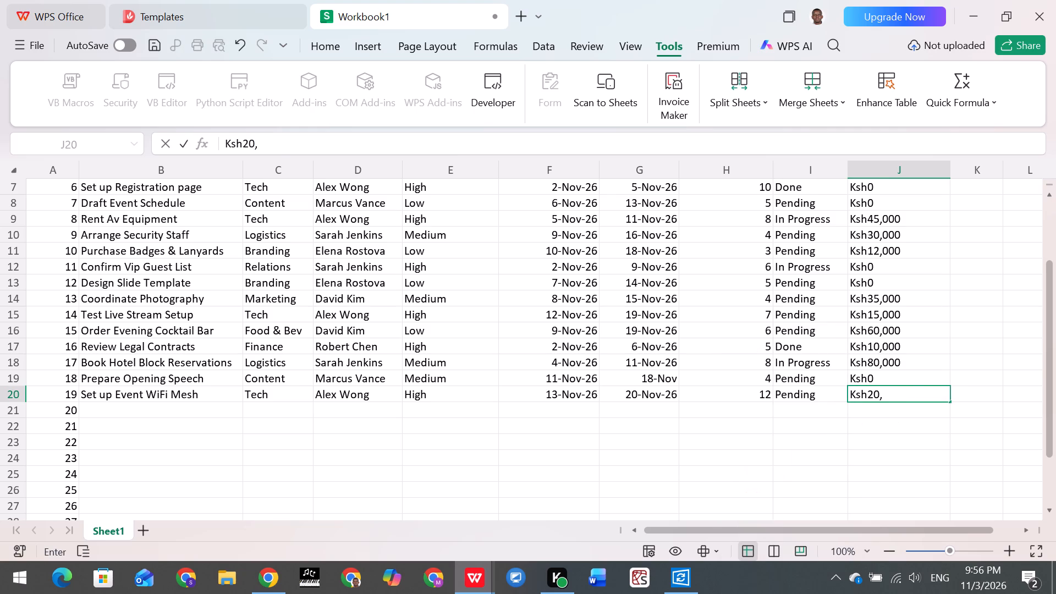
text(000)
click(102, 406)
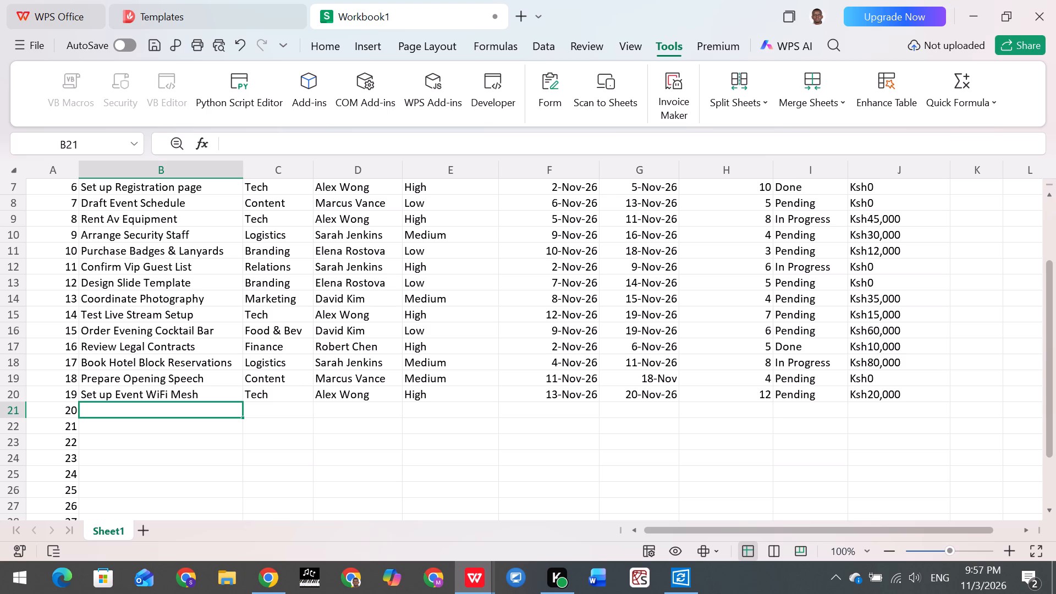
Enter the task name Collect Speaker Presentations in column B for task 20.
key(c)
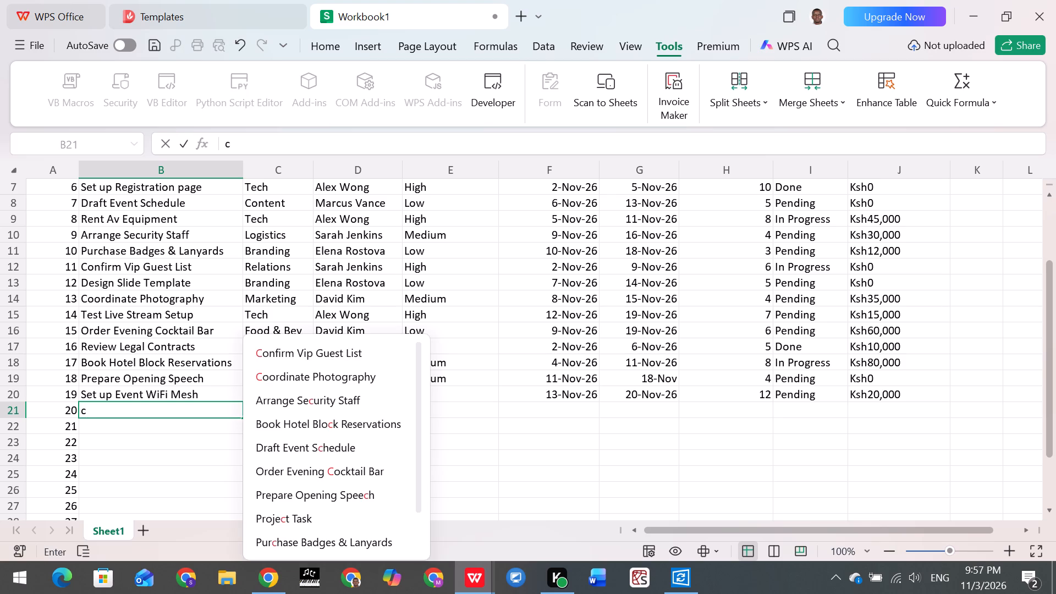
key(BackSpace)
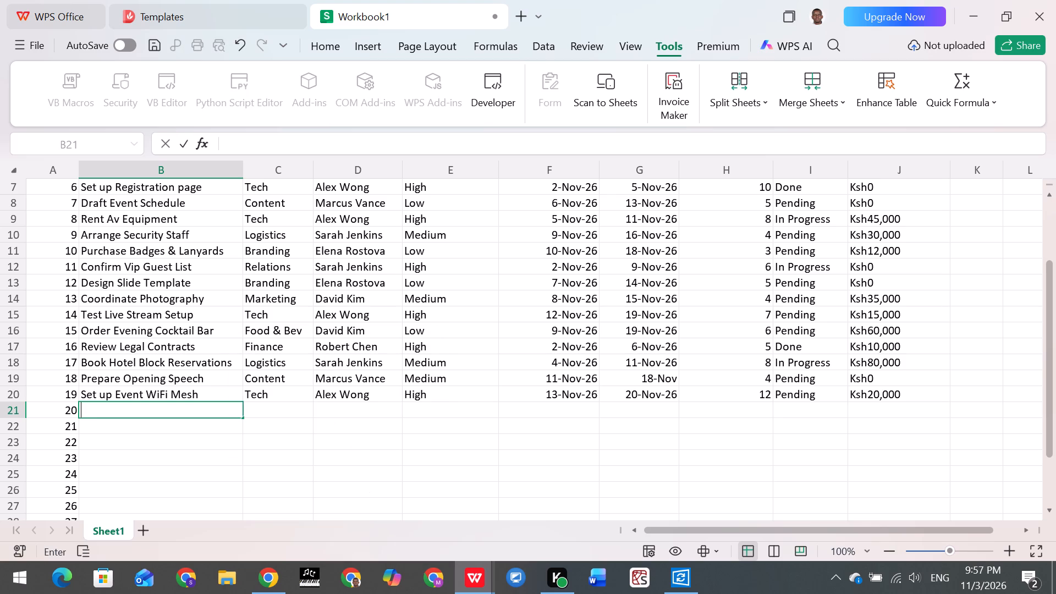
key(c)
text(oll)
text(ect)
key(space)
key(s)
key(BackSpace)
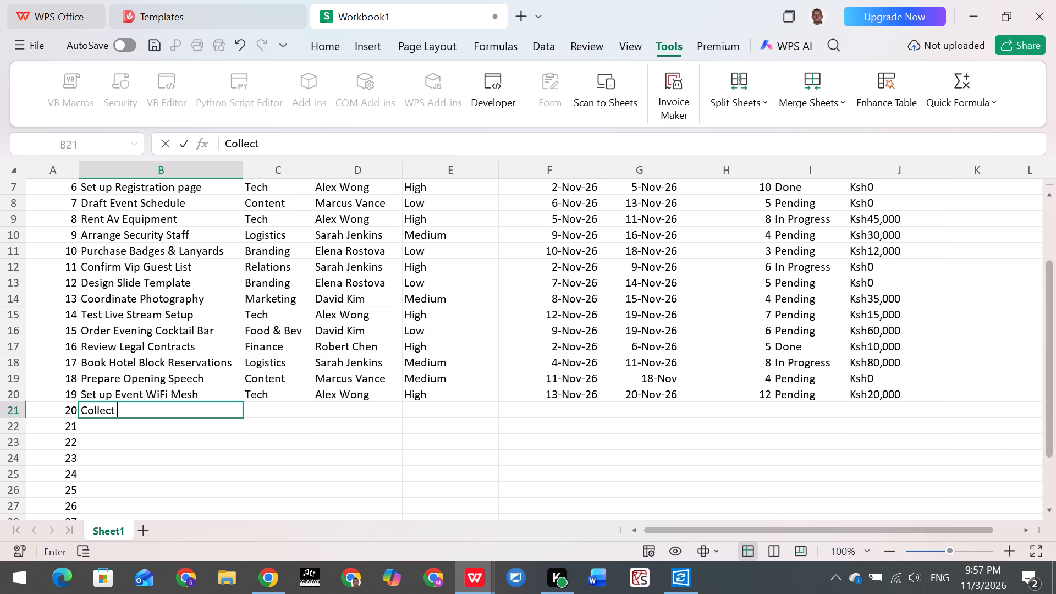
key(s)
text(peakers)
key(BackSpace)
key(space)
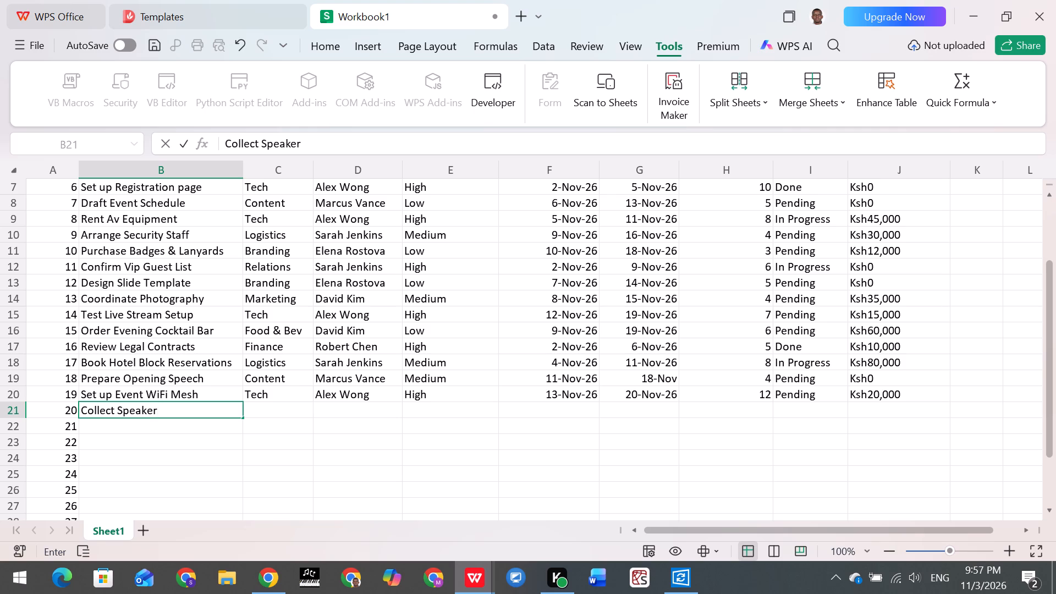
key(p)
text(rese)
text(ntatio)
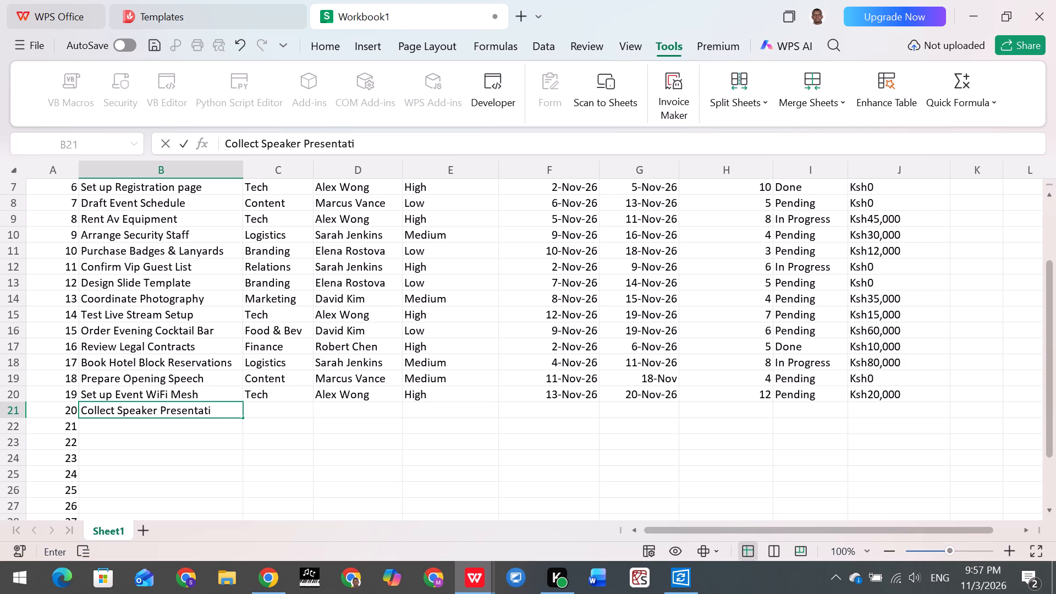
key(n)
key(s)
key(Tab)
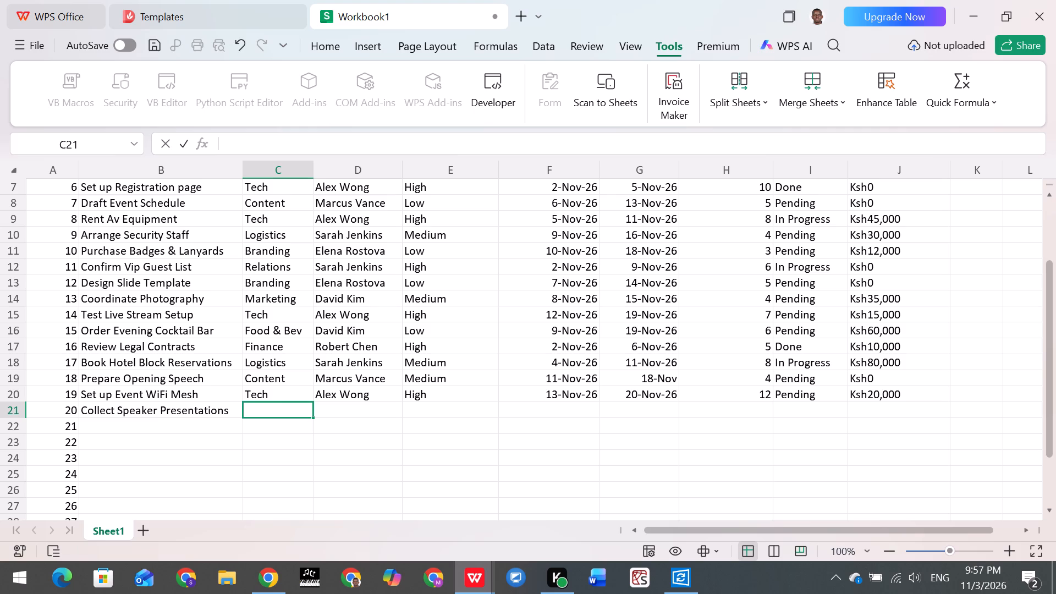
Set the Collect Speaker Presentations category to Content, its owner to the same person as the other Content tasks, and its priority to Medium.
key(c)
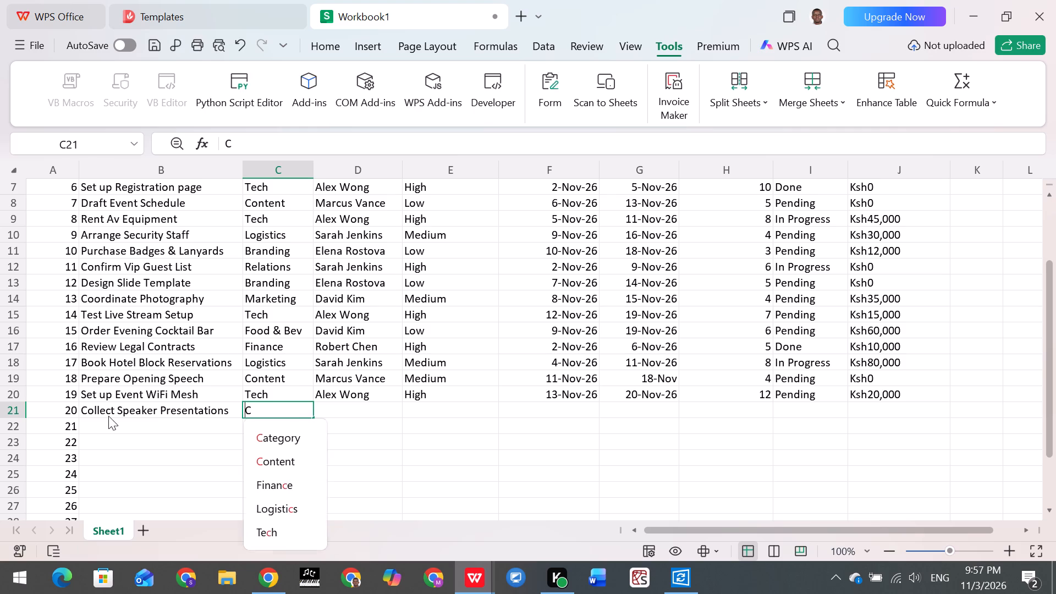
click(261, 458)
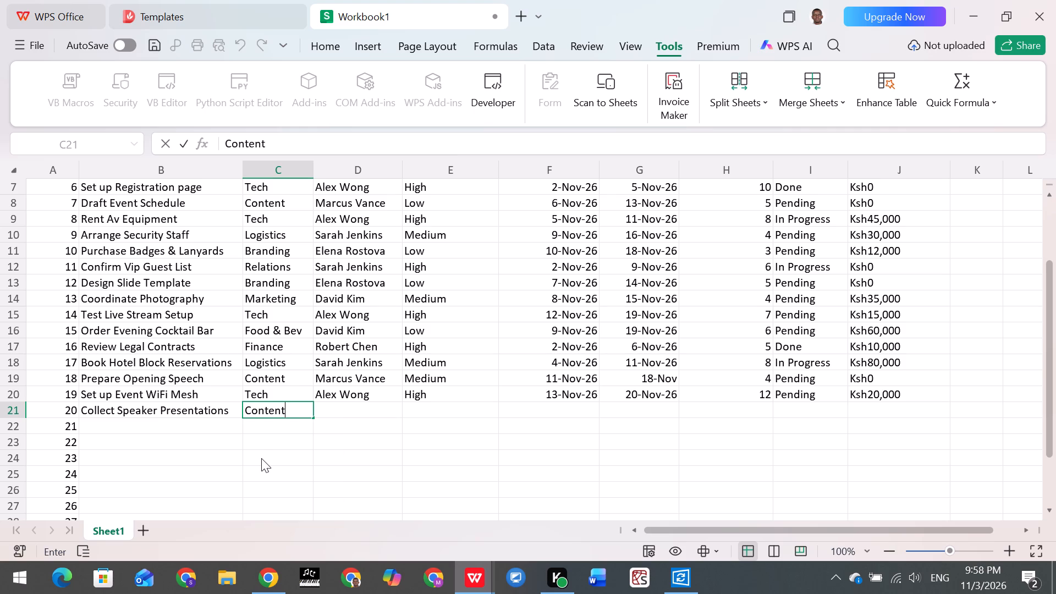
key(Tab)
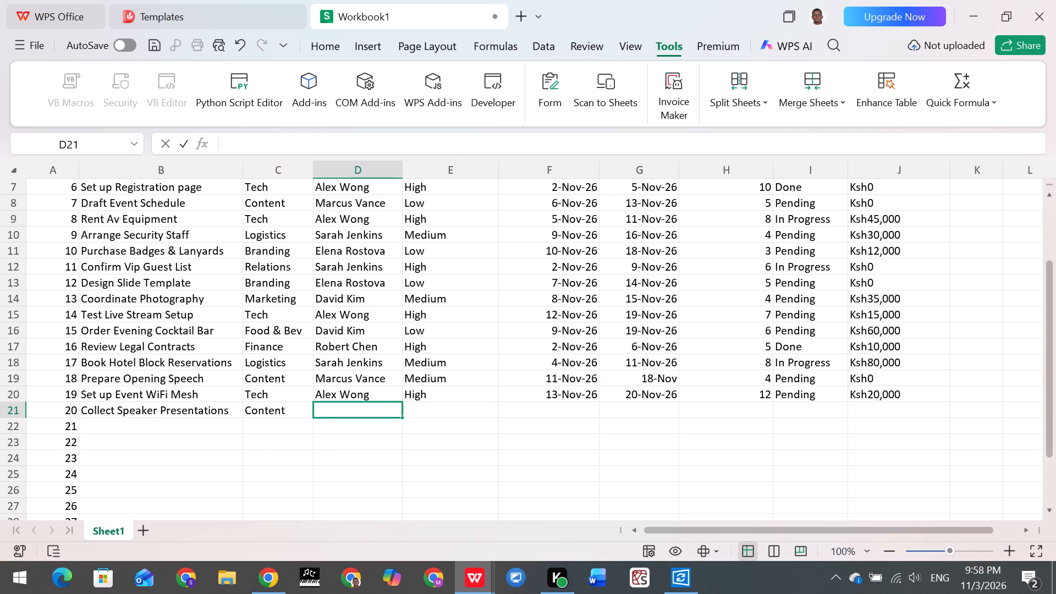
key(m)
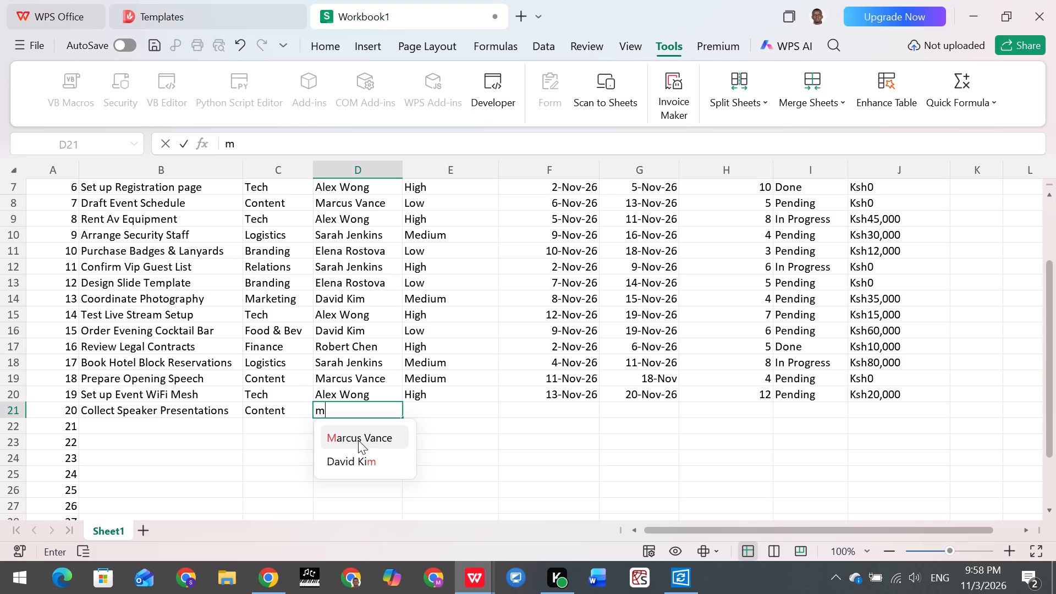
click(358, 440)
key(Tab)
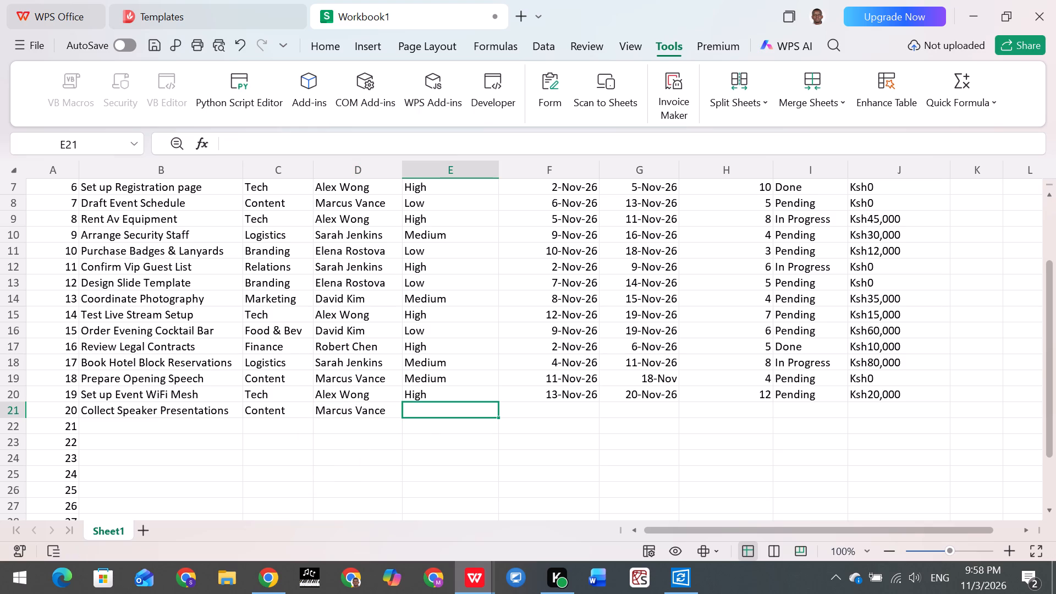
key(m)
key(Tab)
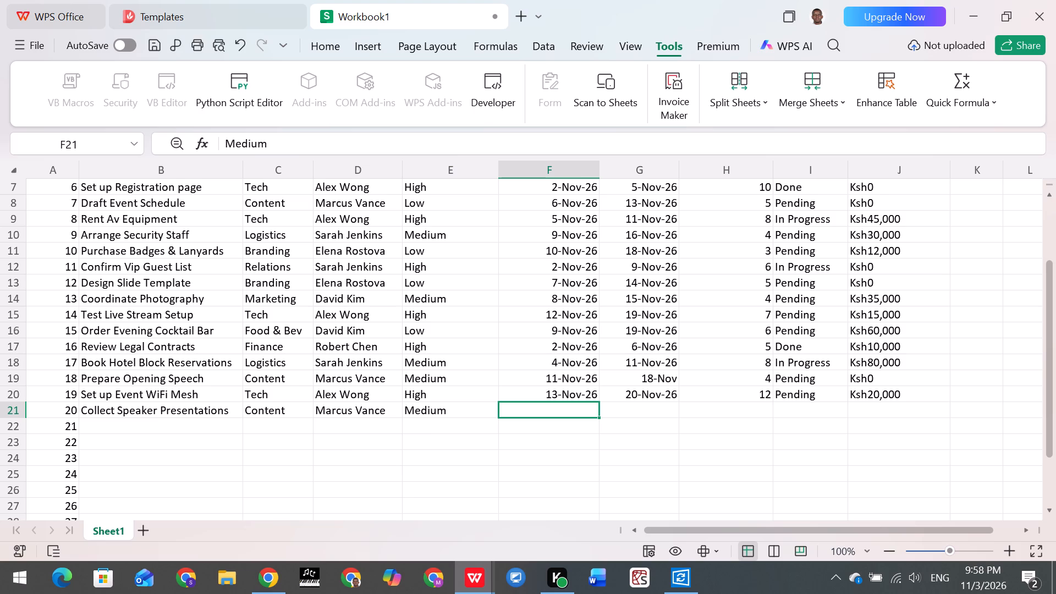
Enter 10-Nov-2026 as the date in column F of the Collect Speaker Presentations row.
text(10)
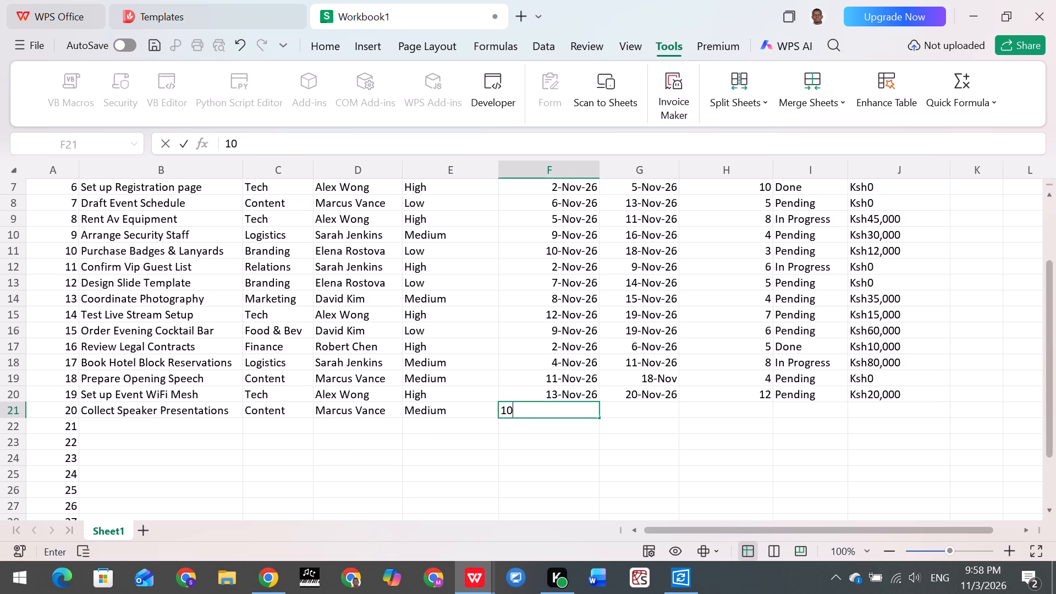
key(minus)
key(n)
key(o)
key(v)
key(minus)
text(2026)
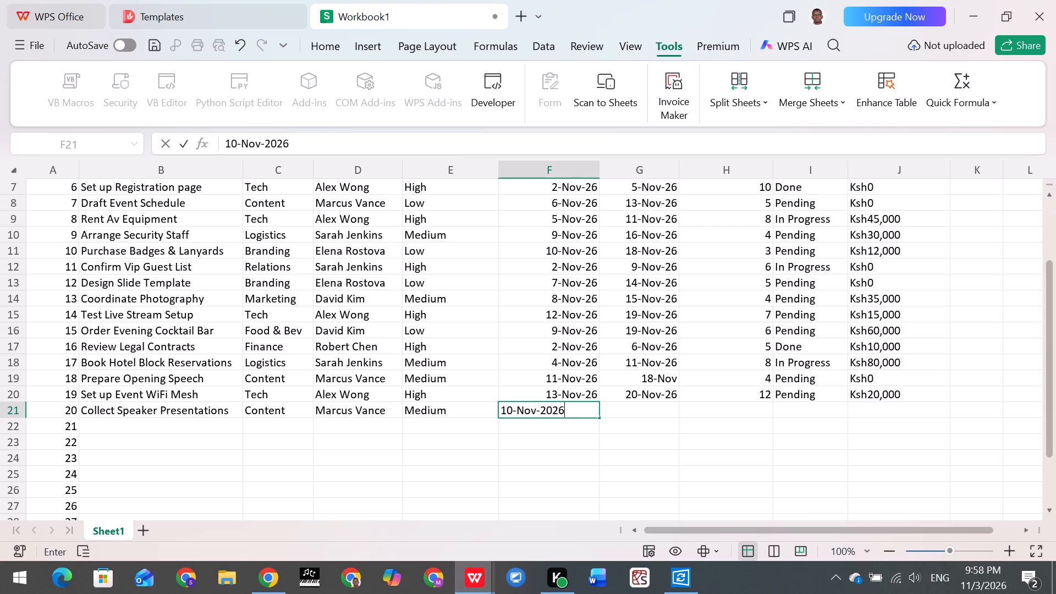
key(Tab)
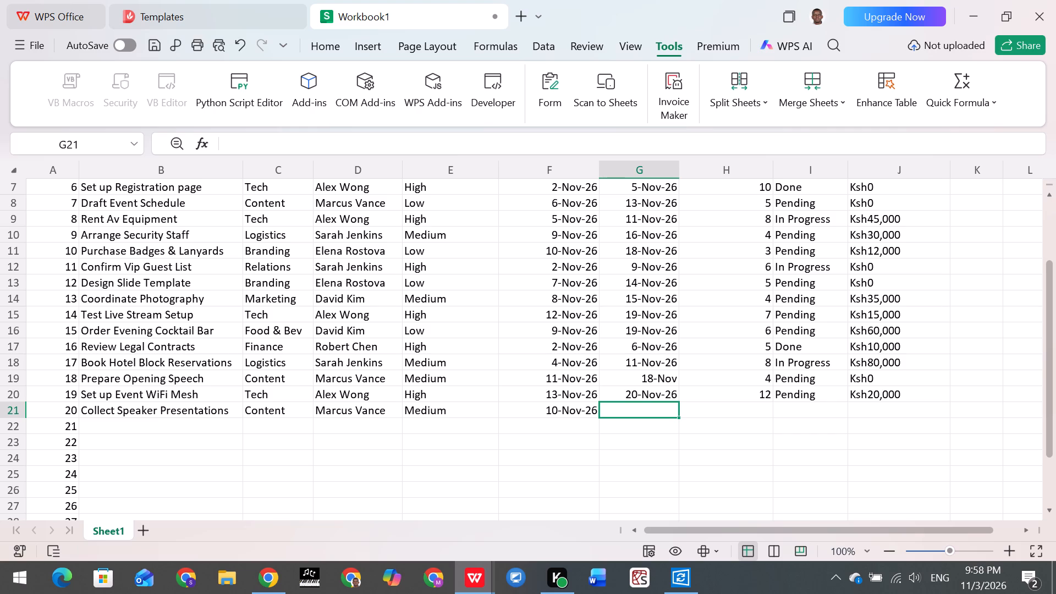
Enter 22-Nov-2026 as the due date in column G of the Collect Speaker Presentations row.
text(22)
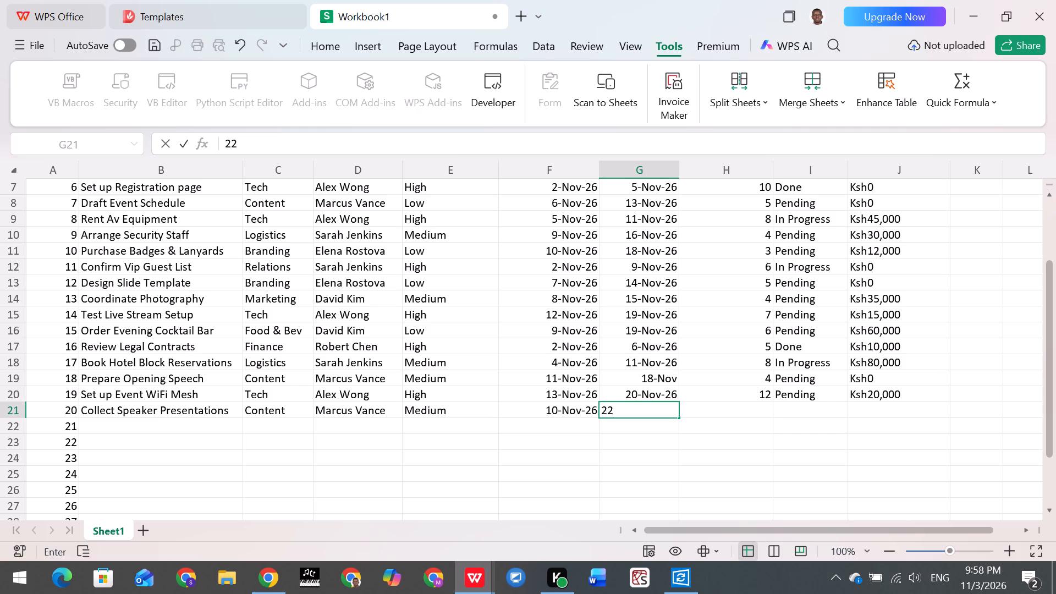
key(minus)
key(n)
key(o)
key(v)
key(minus)
key(2)
key(0)
text(26)
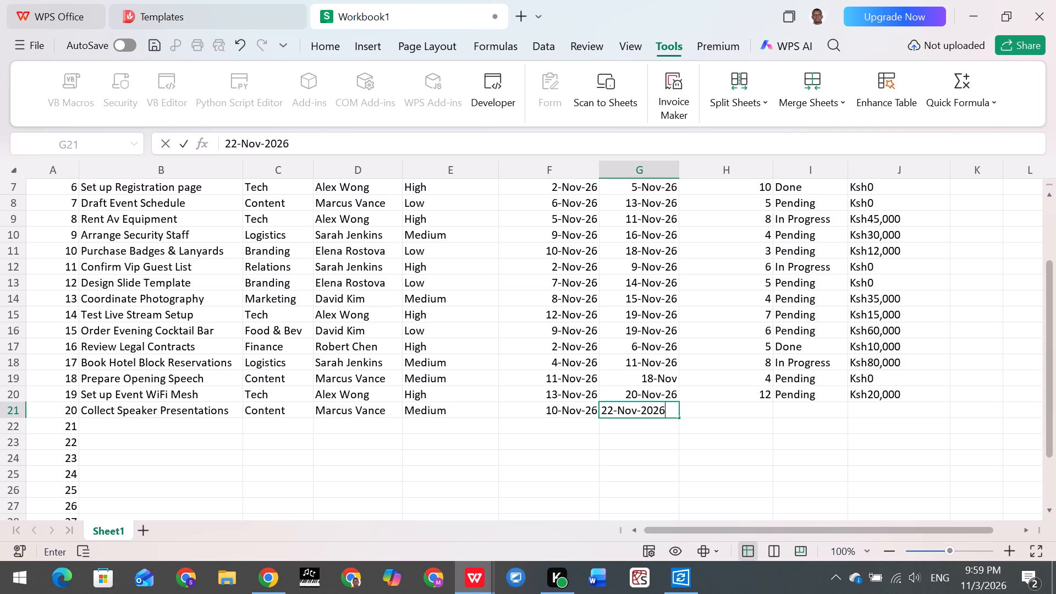
key(Tab)
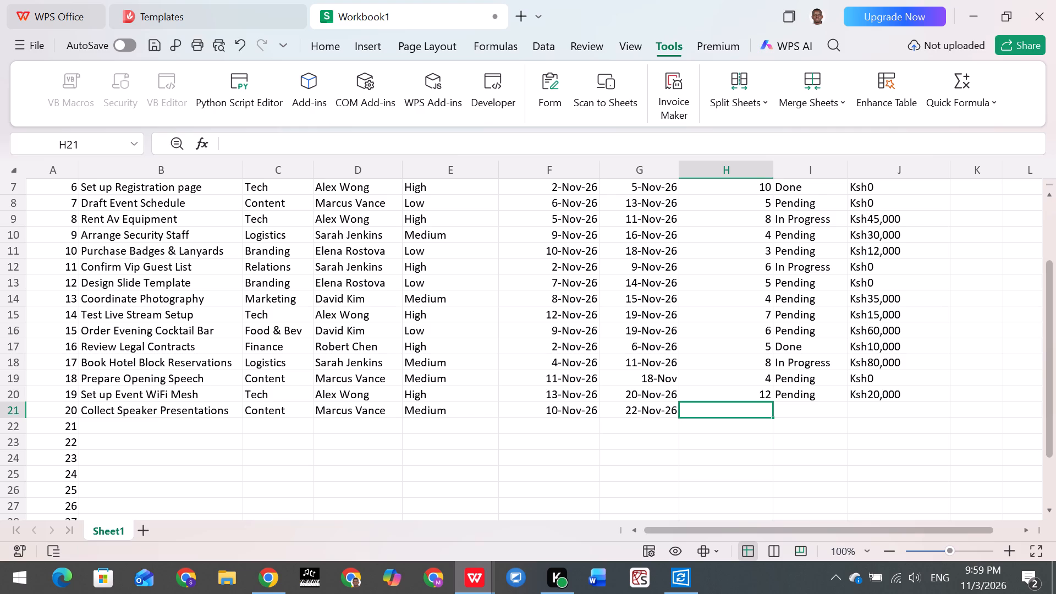
Enter 10 hours and the status Pending for the Collect Speaker Presentations task.
text(10)
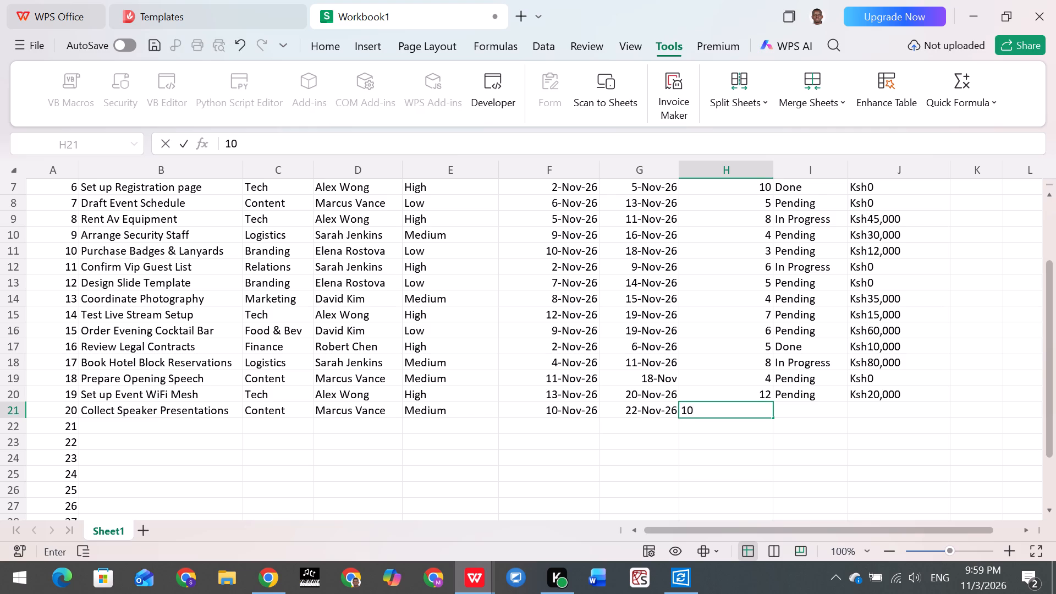
key(Tab)
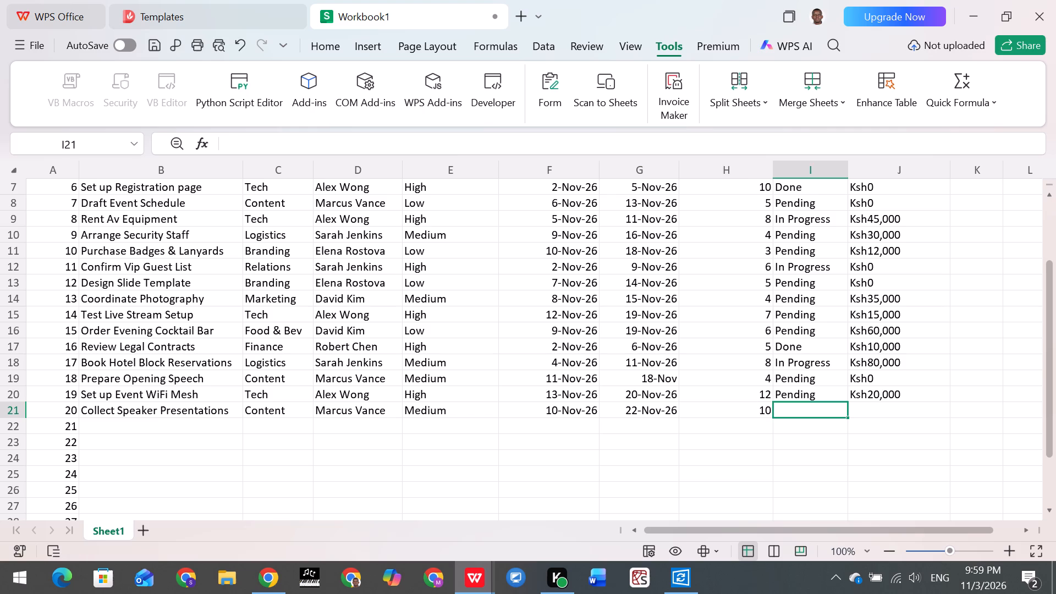
key(p)
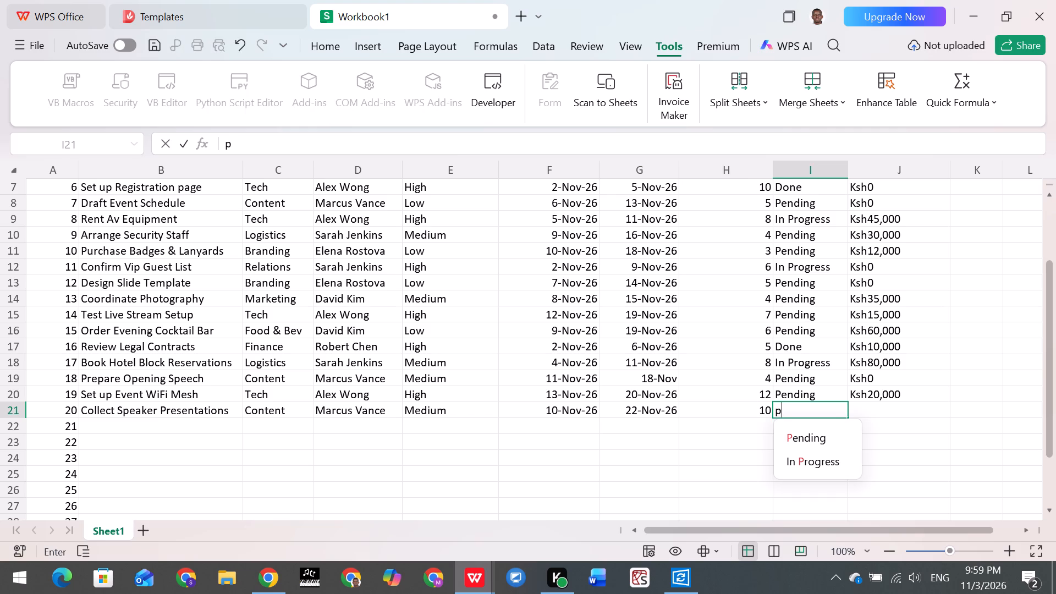
click(795, 433)
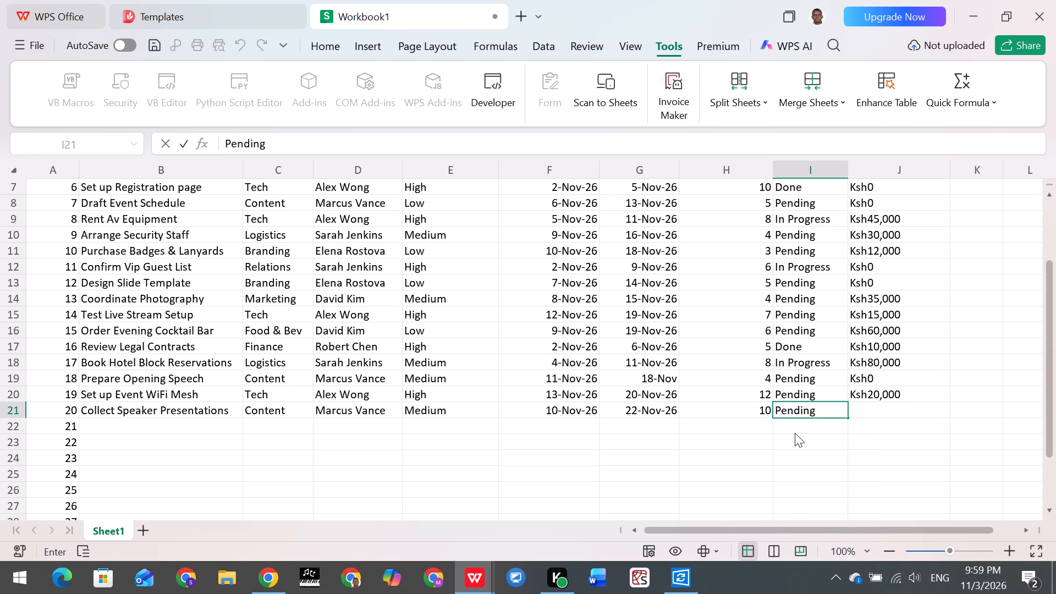
key(Tab)
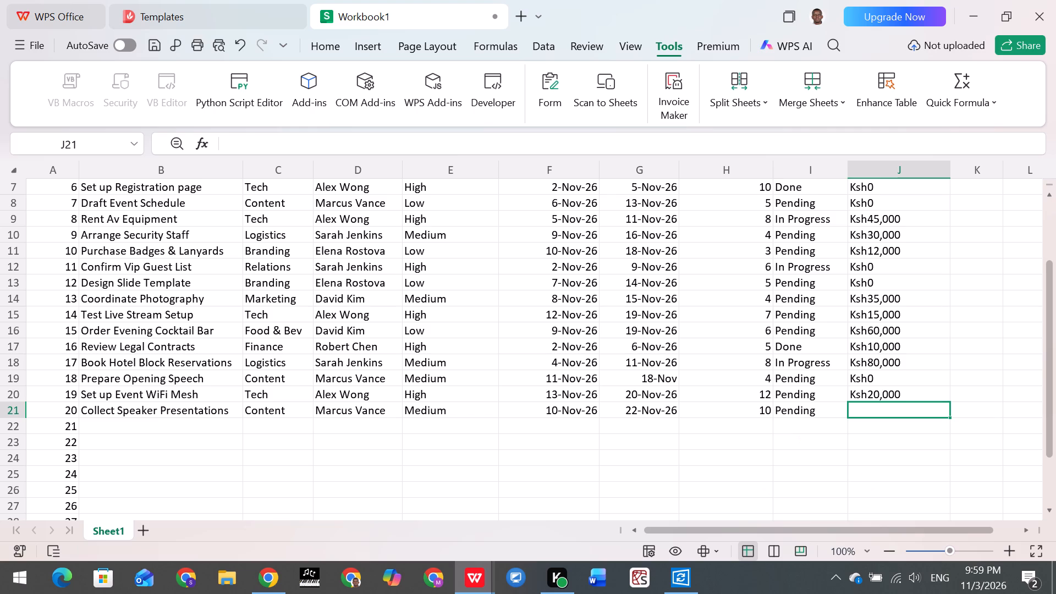
Enter a budget of Ksh0 for the Collect Speaker Presentations task.
key(k)
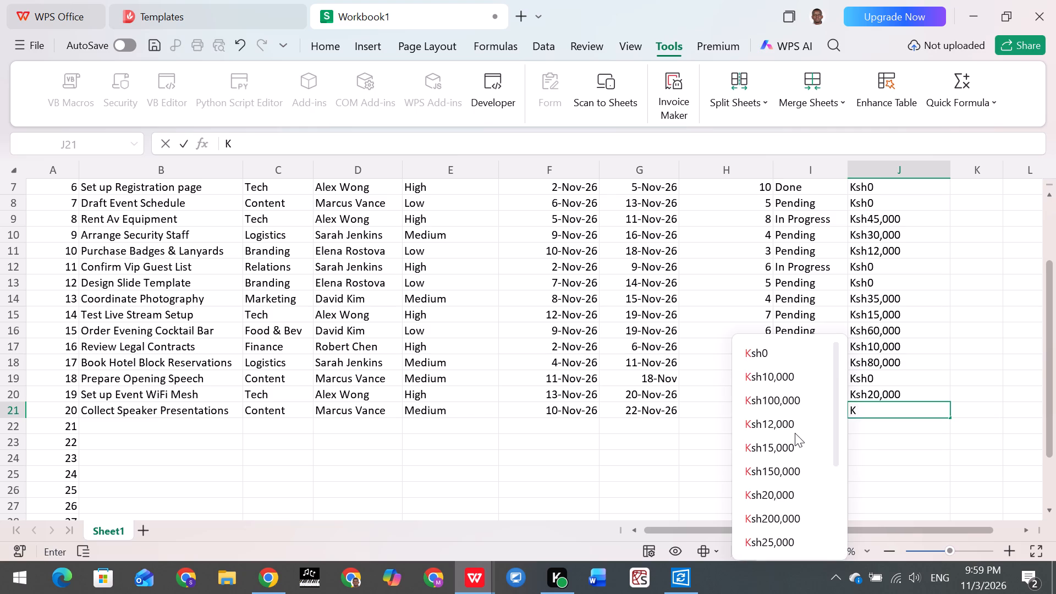
text(sh)
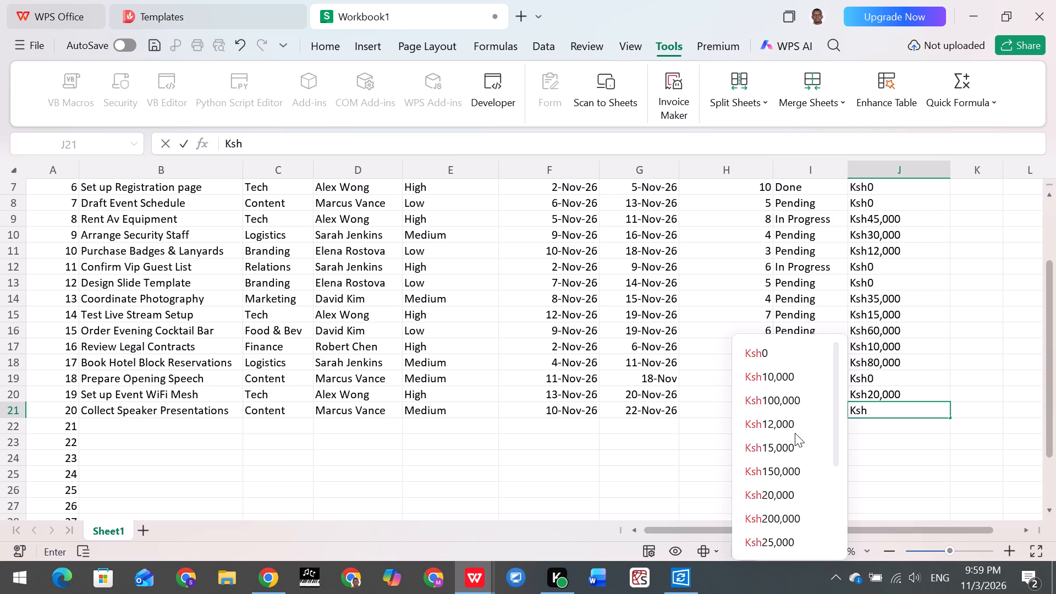
key(0)
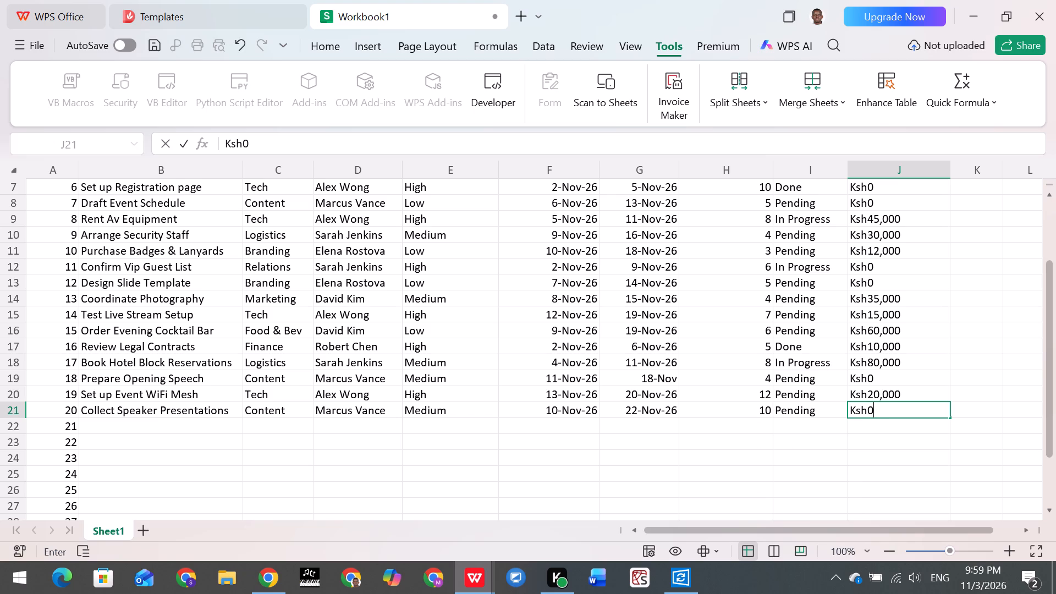
Enter Print Physical Program as the name of task 21 in column B.
click(96, 428)
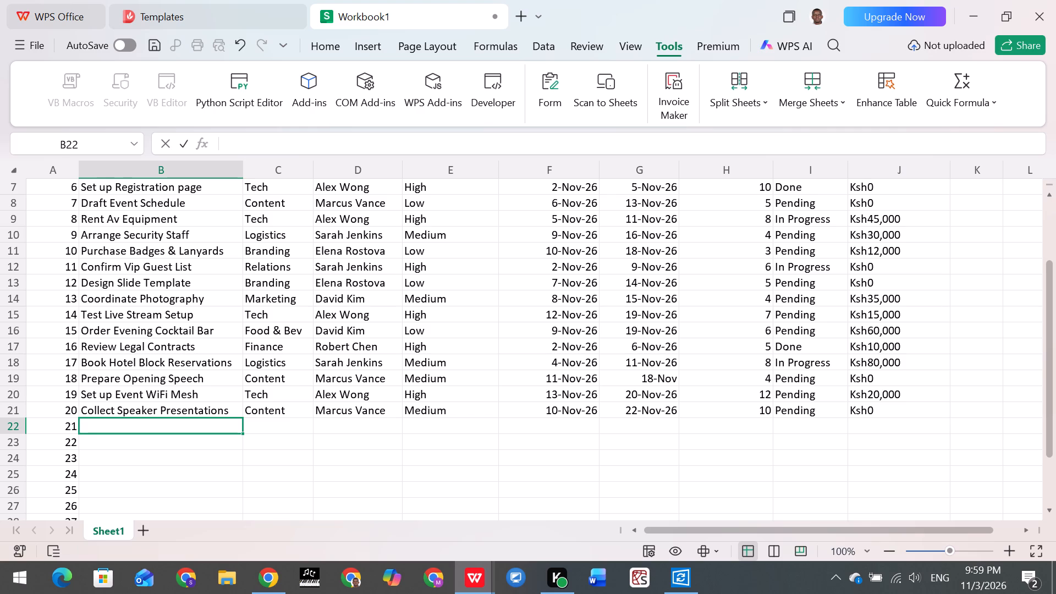
key(p)
text(rint)
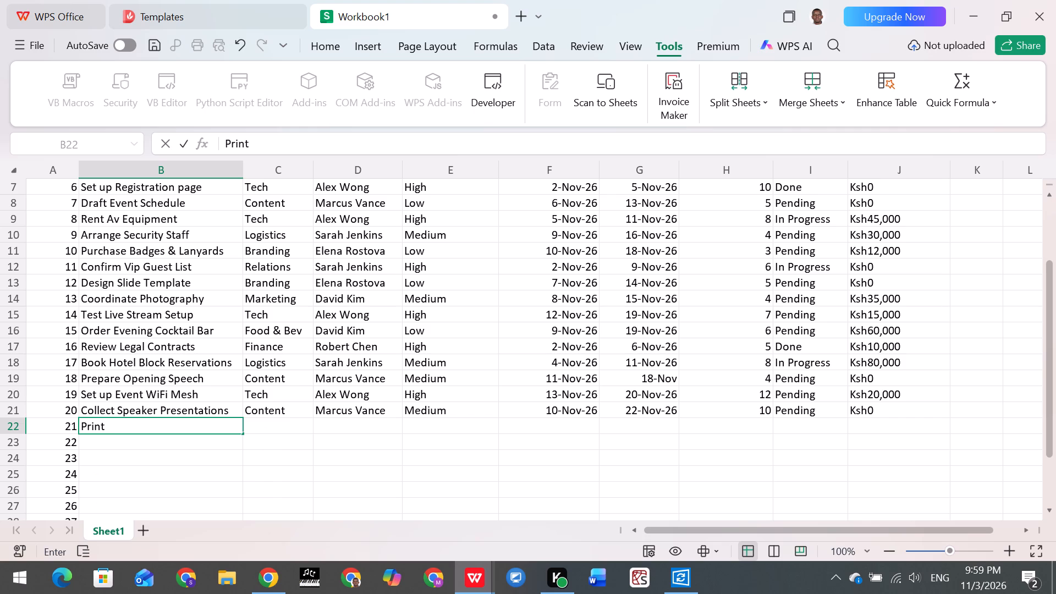
key(space)
key(p)
text(hy)
text(si)
text(cal)
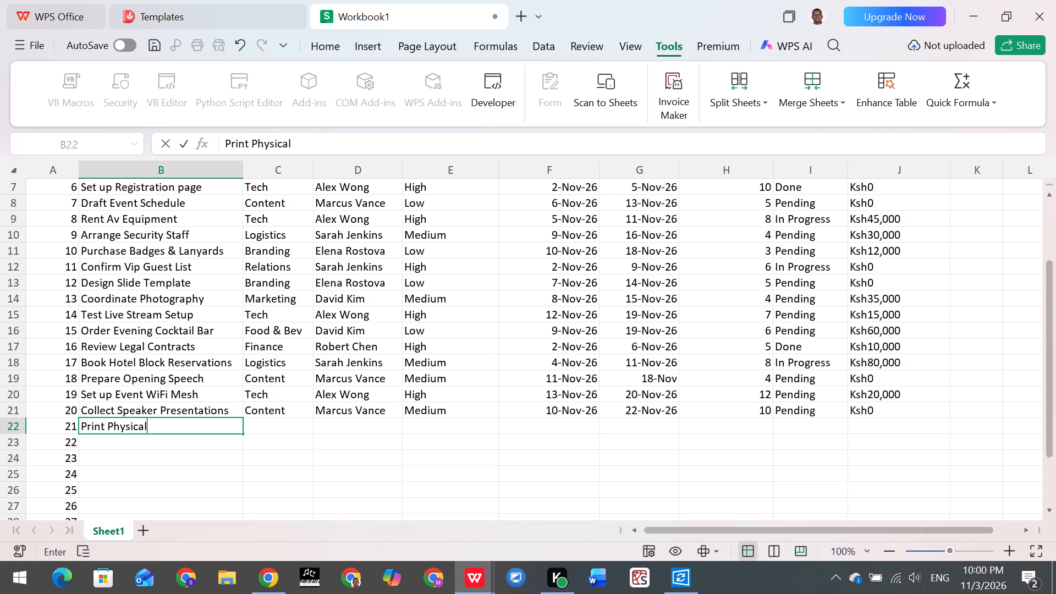
key(space)
key(p)
text(ro)
text(gr)
key(m)
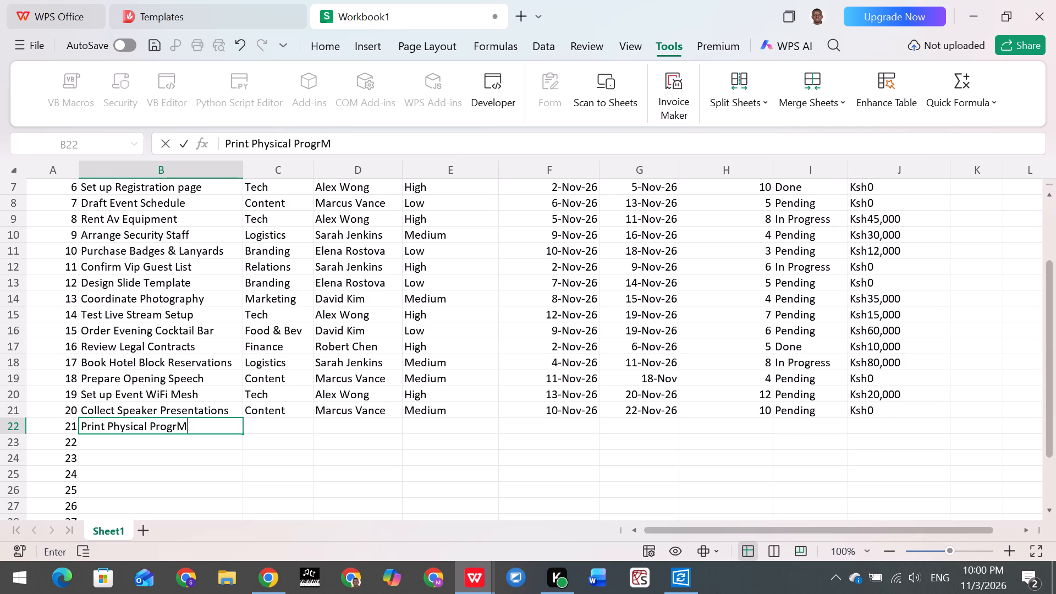
key(BackSpace)
key(a)
key(m)
key(Tab)
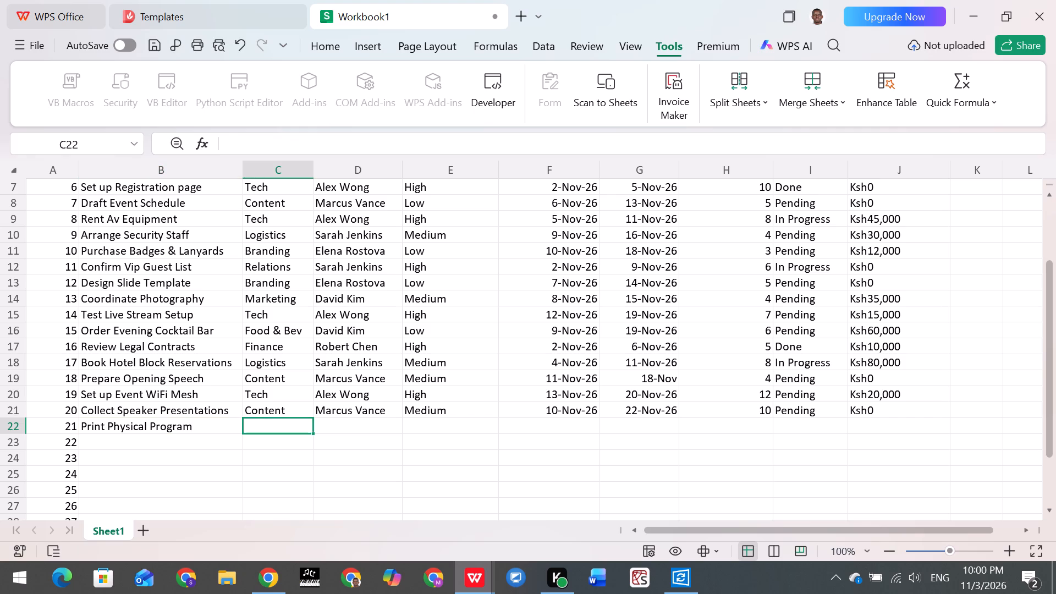
Change the name of task 21 to the plural, Print Physical Programs.
click(122, 424)
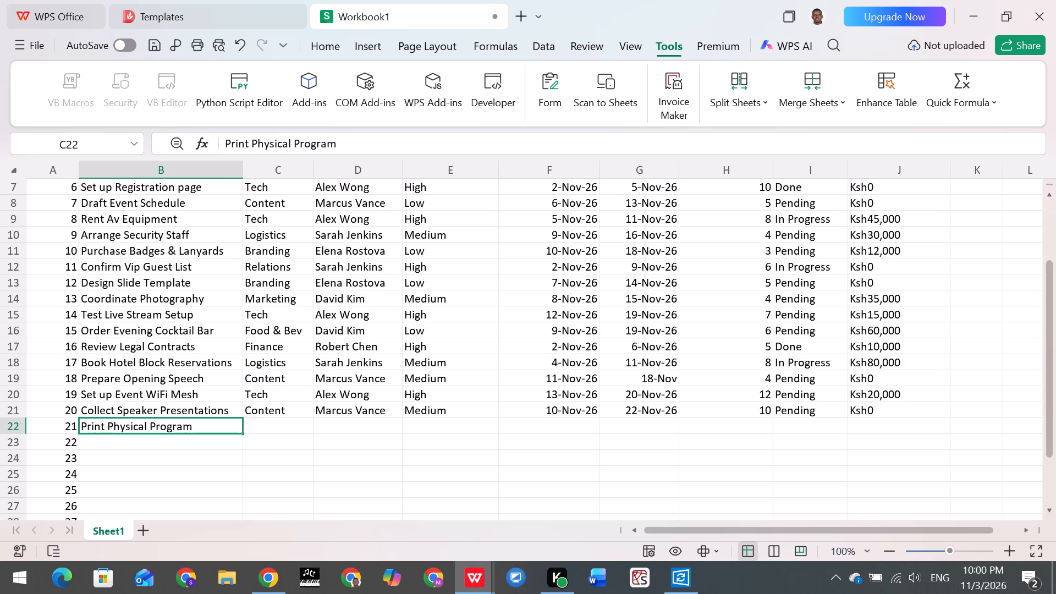
click(209, 427)
click(209, 427)
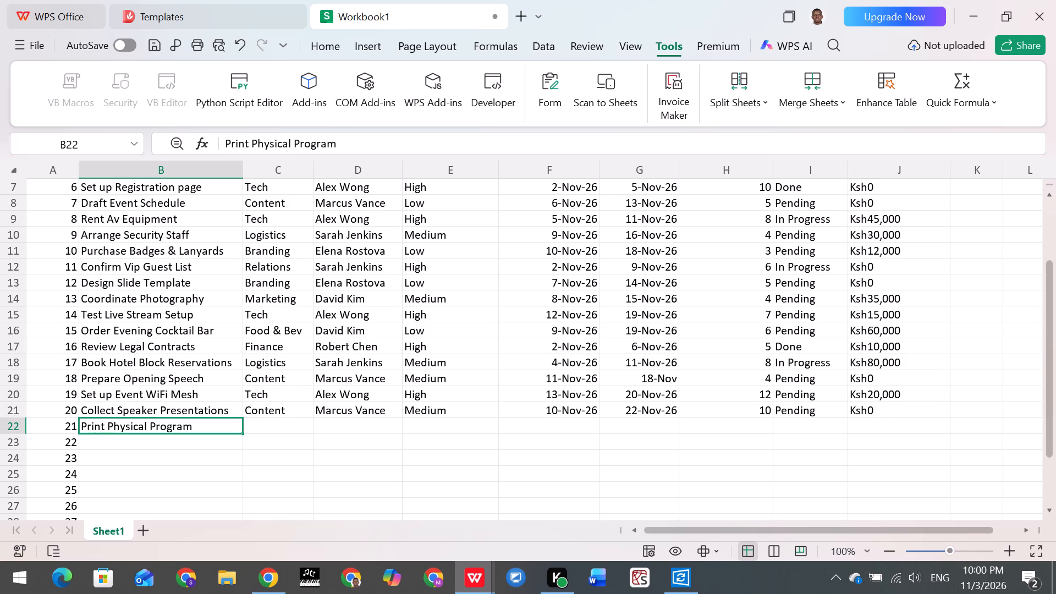
double_click(209, 427)
key(s)
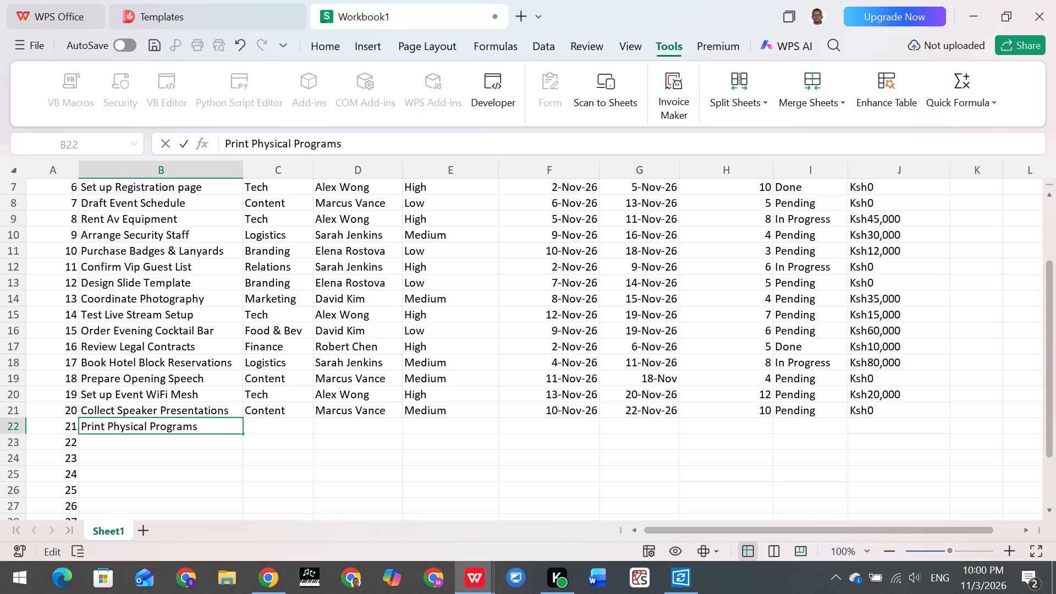
key(Tab)
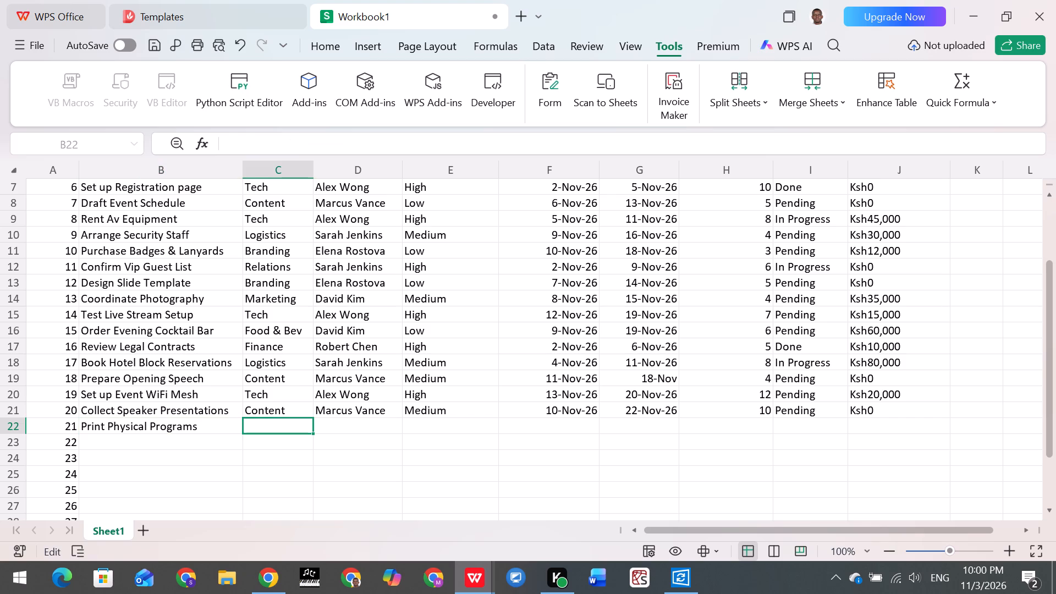
Set the Print Physical Programs category to Branding, its owner to the same person as the other Branding tasks, and its priority to Low.
key(b)
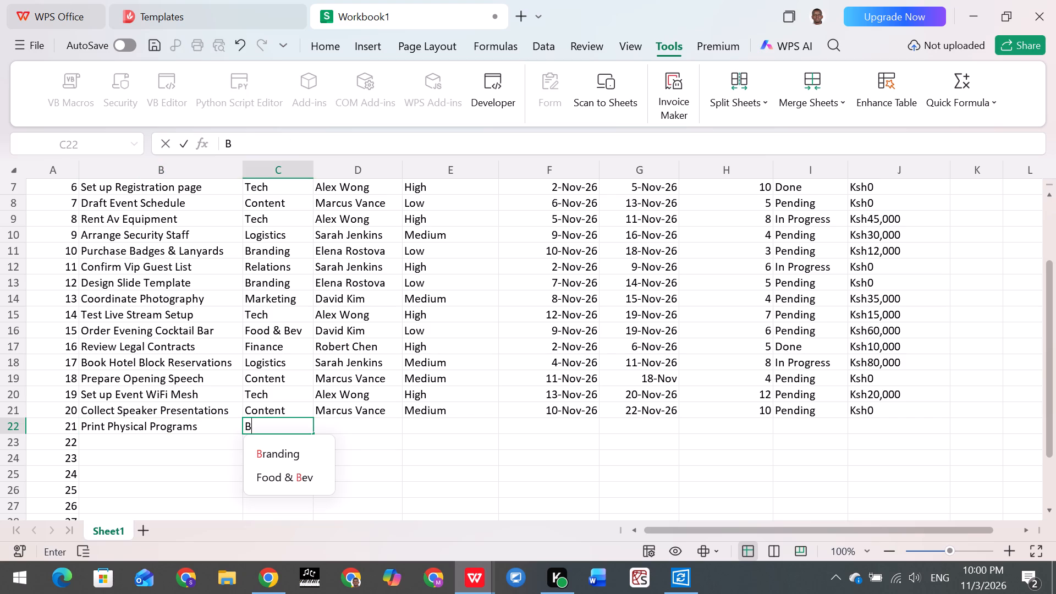
click(267, 446)
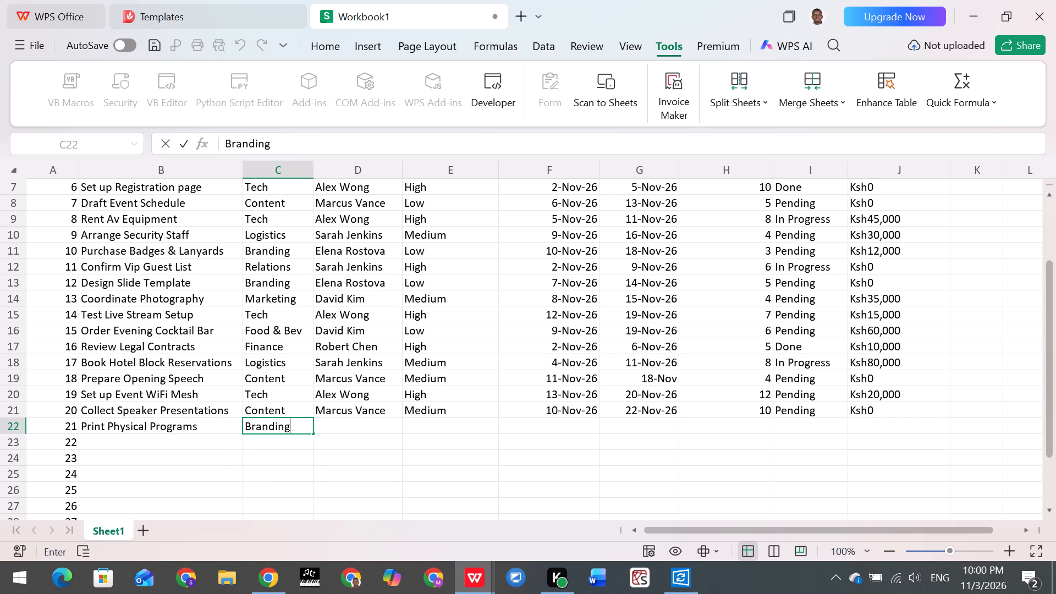
key(Tab)
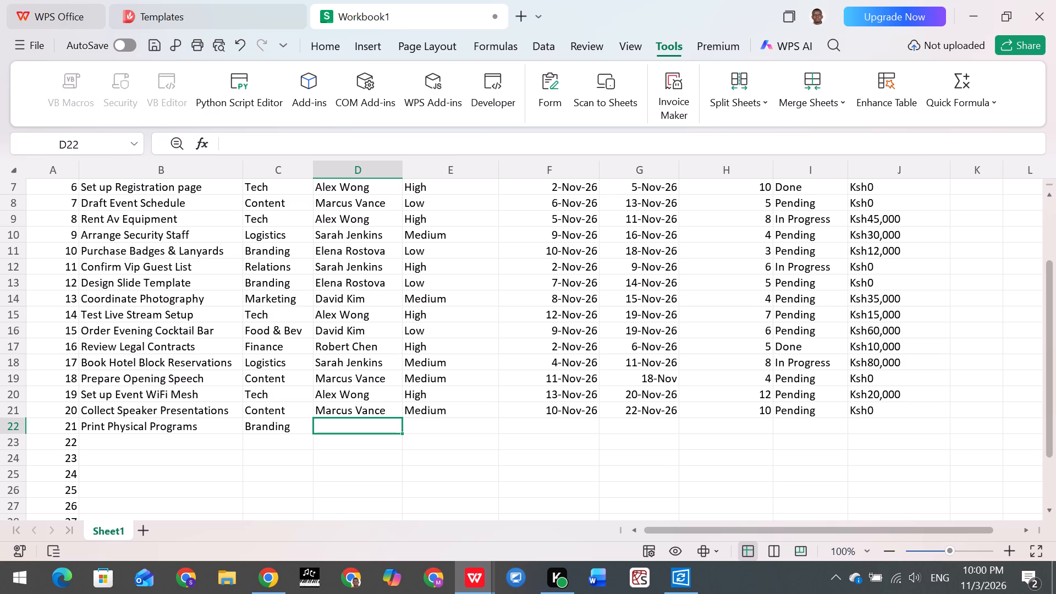
key(e)
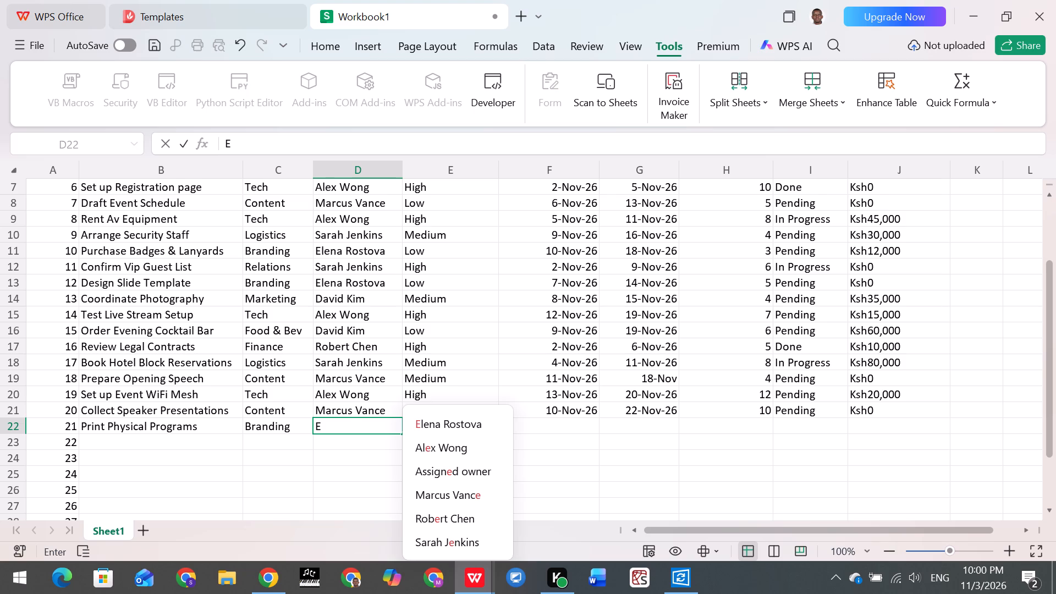
click(430, 419)
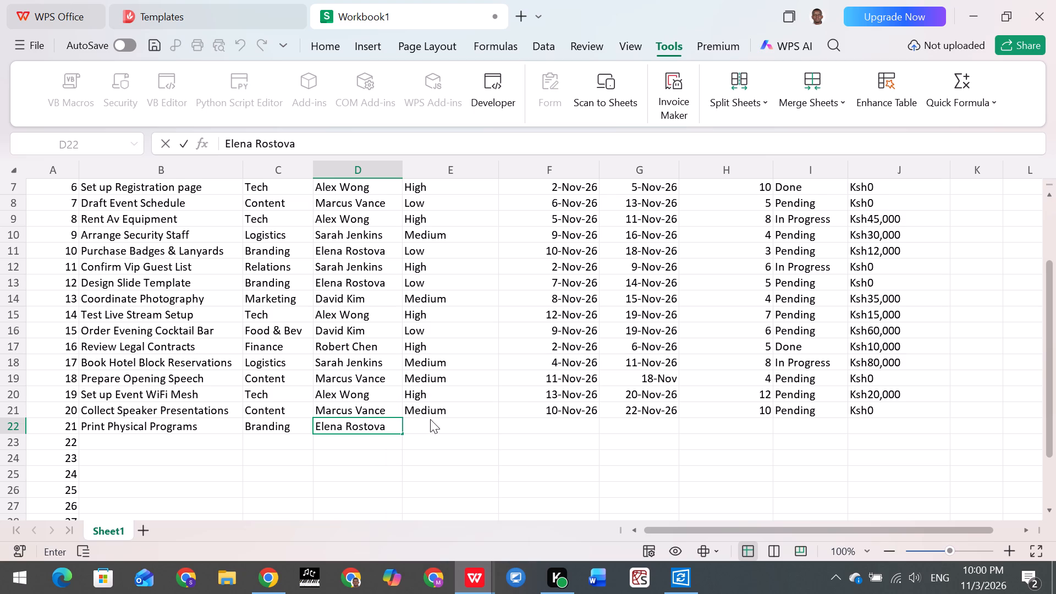
key(Tab)
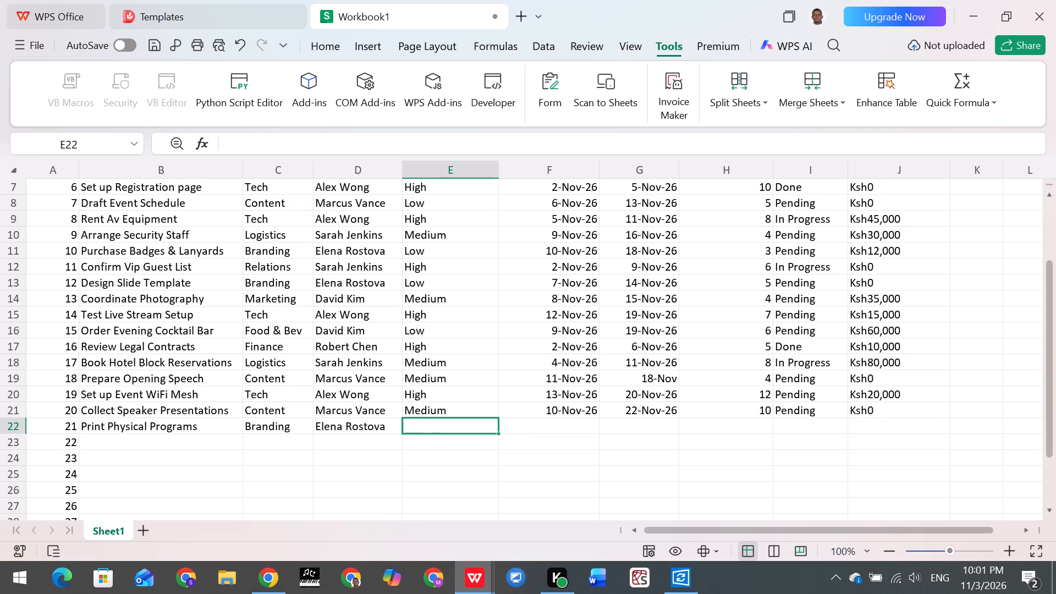
key(l)
key(Tab)
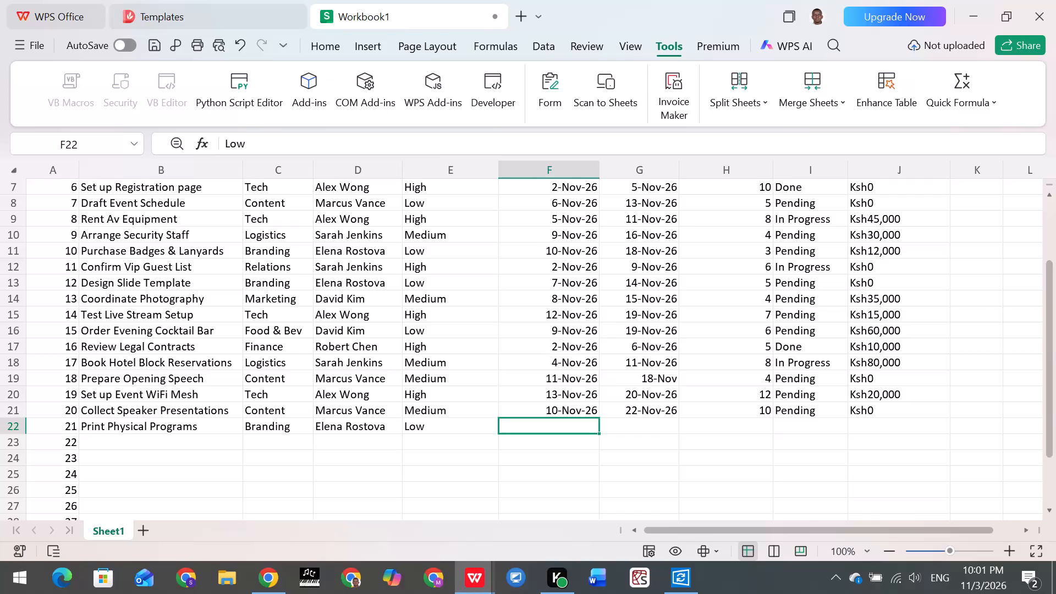
Enter 15-Nov-2026 as the date in column F of the Print Physical Programs row.
text(15)
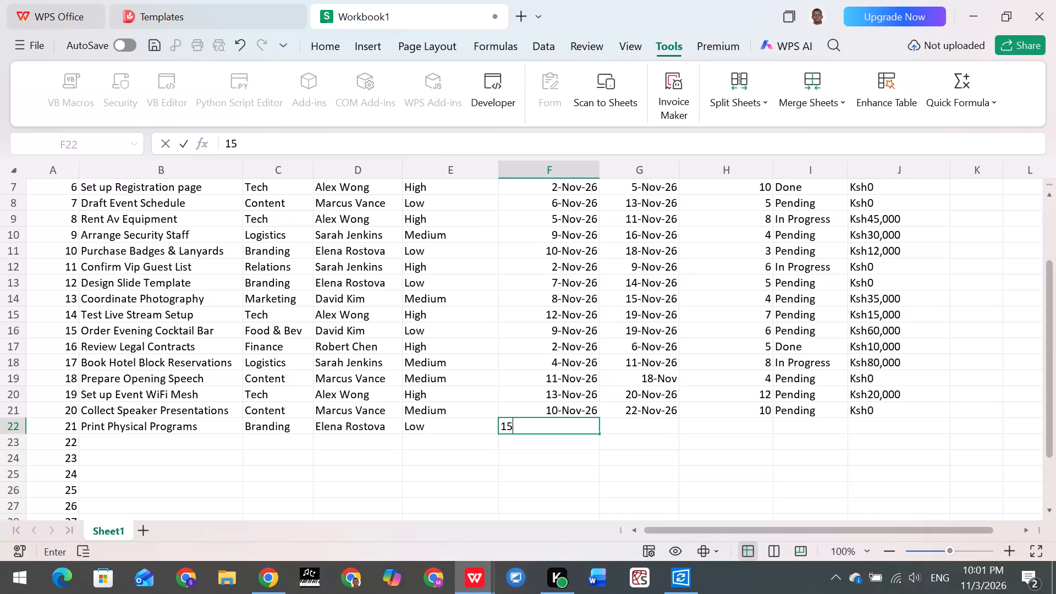
key(minus)
key(n)
key(BackSpace)
key(n)
text(ov)
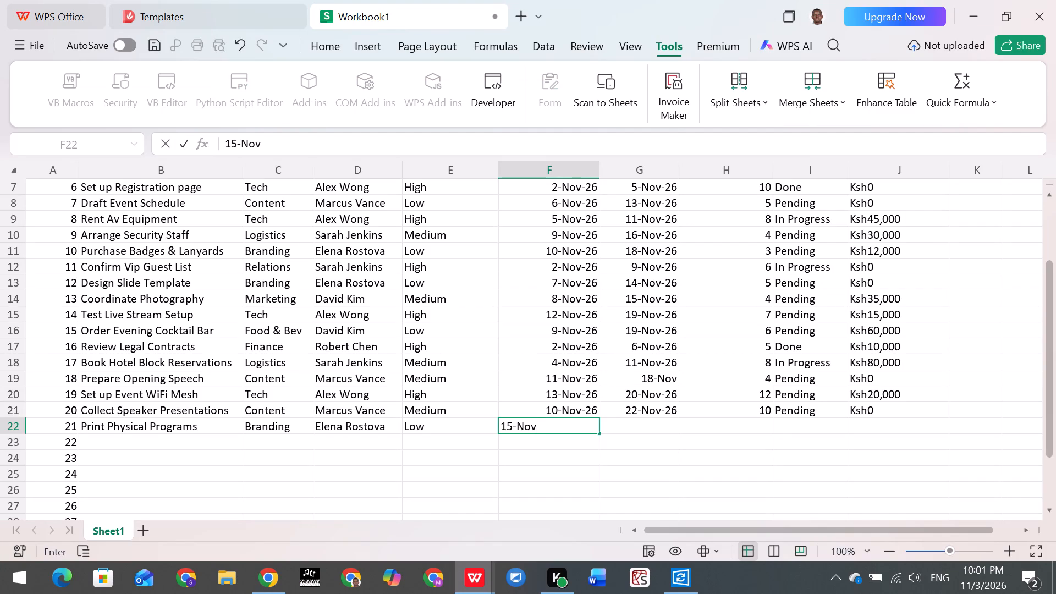
key(minus)
text(20)
text(26)
key(Tab)
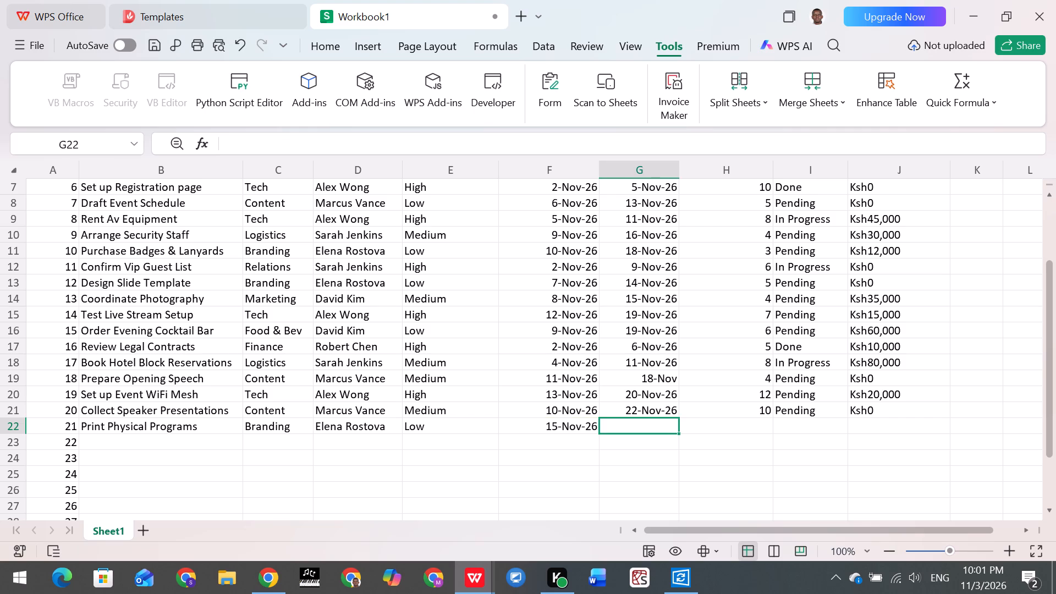
Enter 23-Nov-2026 as the date in column G of the Print Physical Programs row.
text(23)
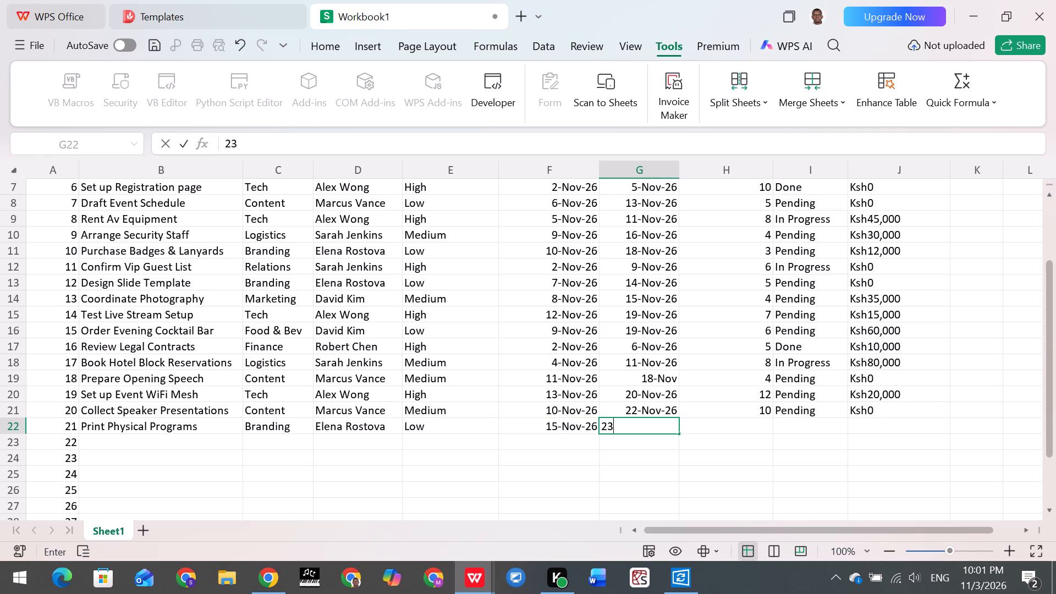
key(minus)
key(n)
key(o)
key(v)
key(minus)
text(20)
text(26)
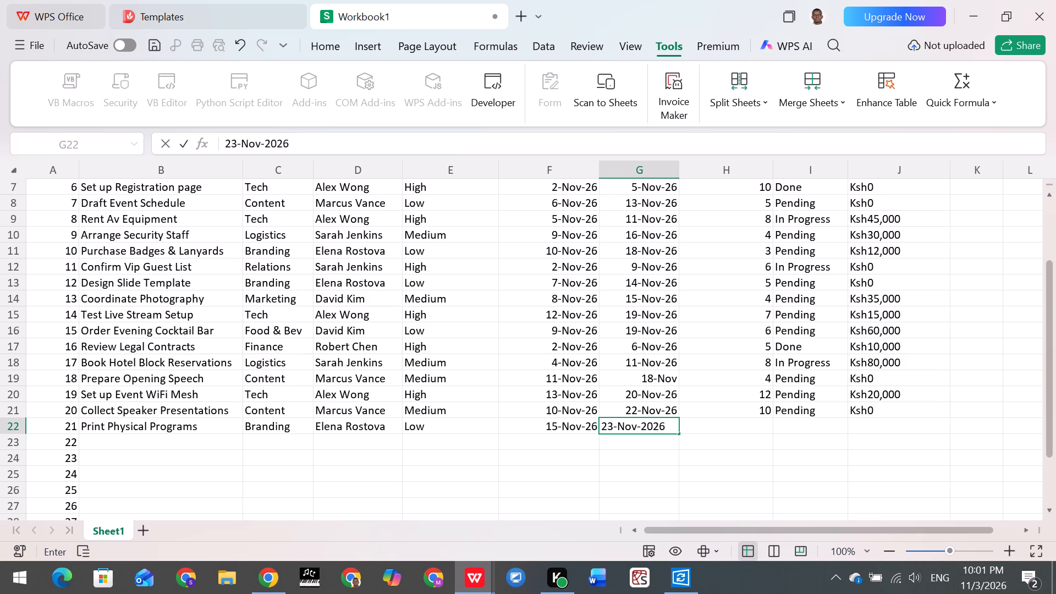
key(Tab)
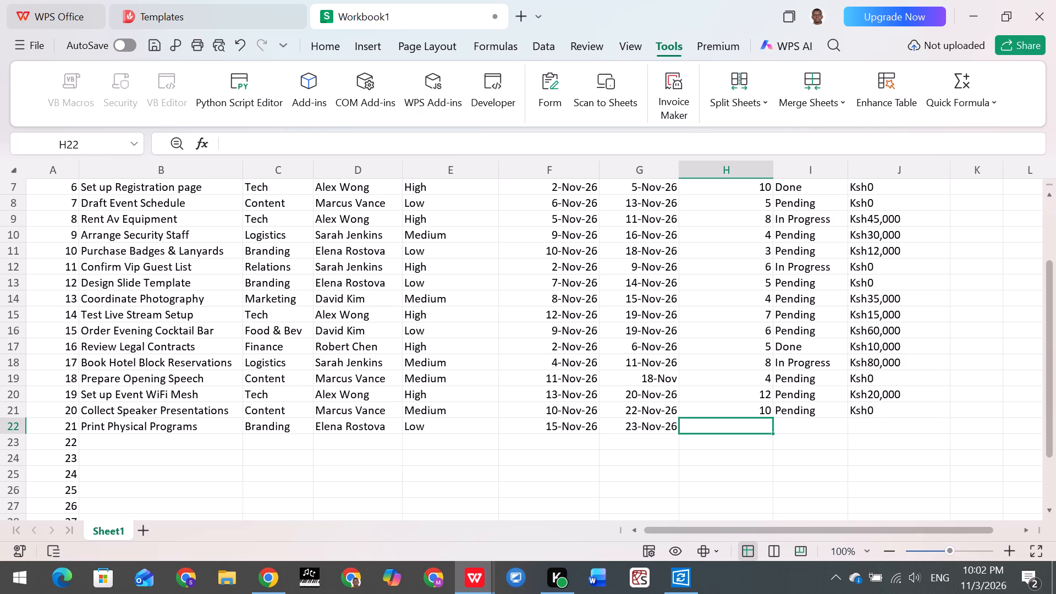
Set the Print Physical Programs hours to 4, its status to Pending, and its budget to Ksh8,000.
key(4)
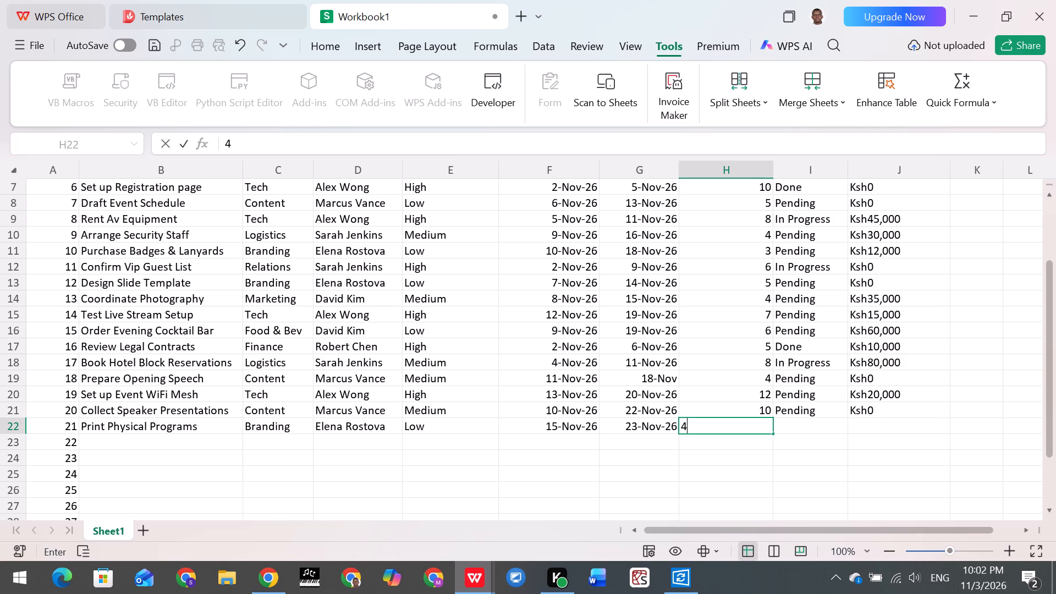
key(Tab)
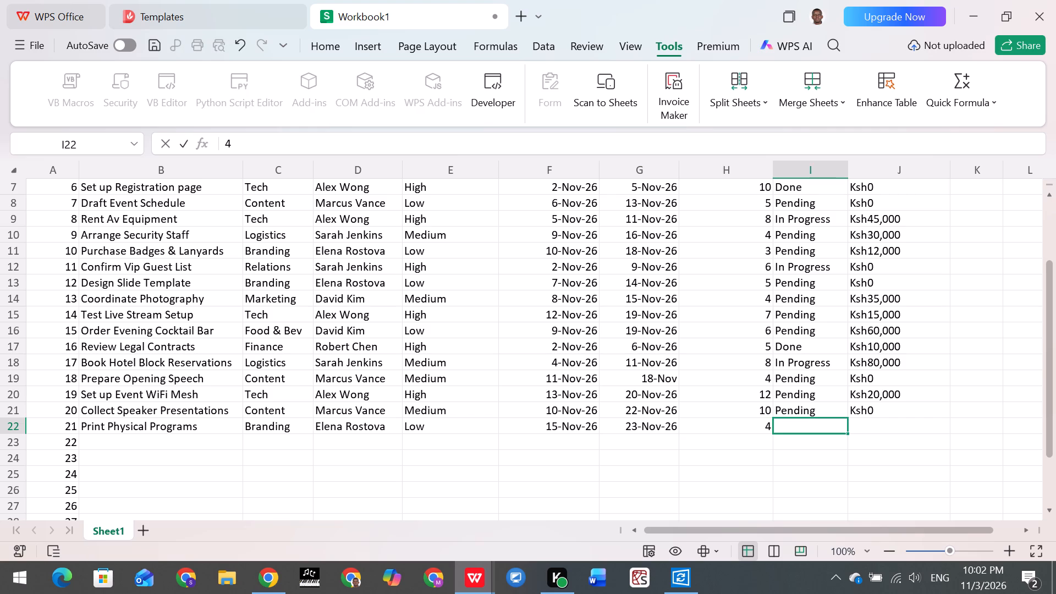
key(p)
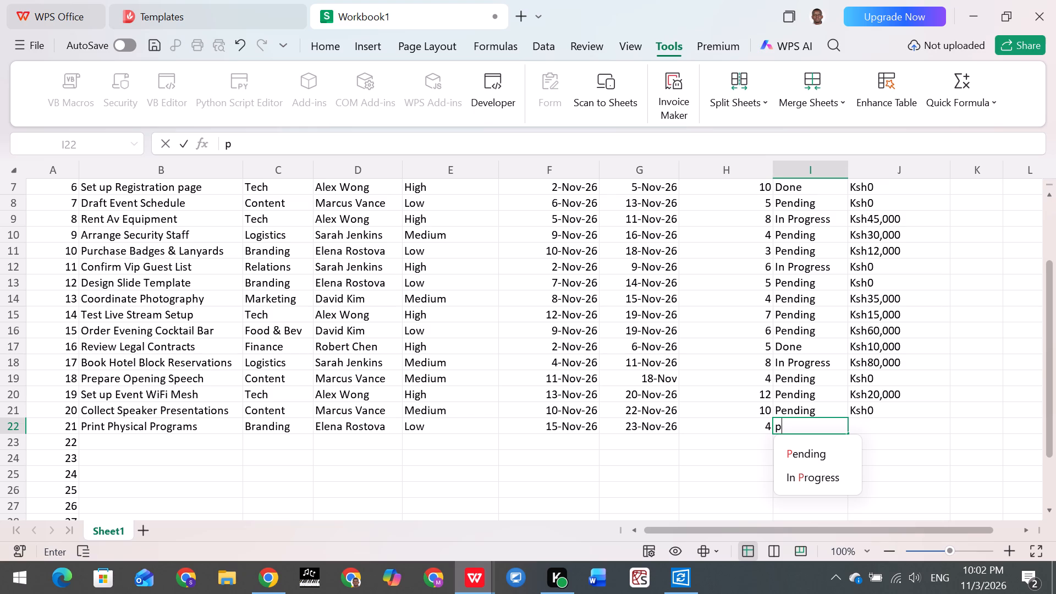
click(820, 443)
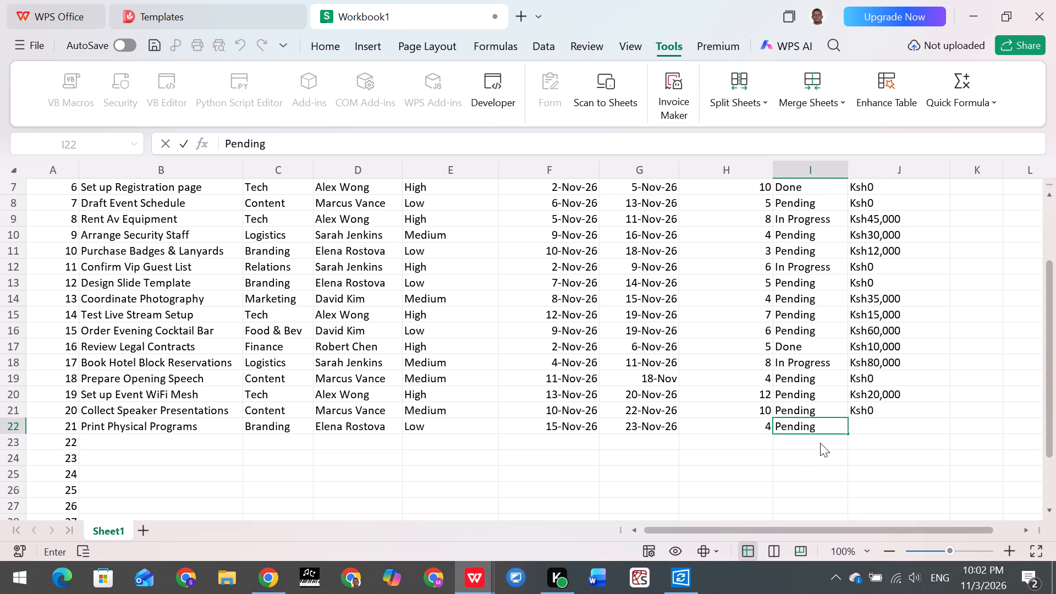
key(Tab)
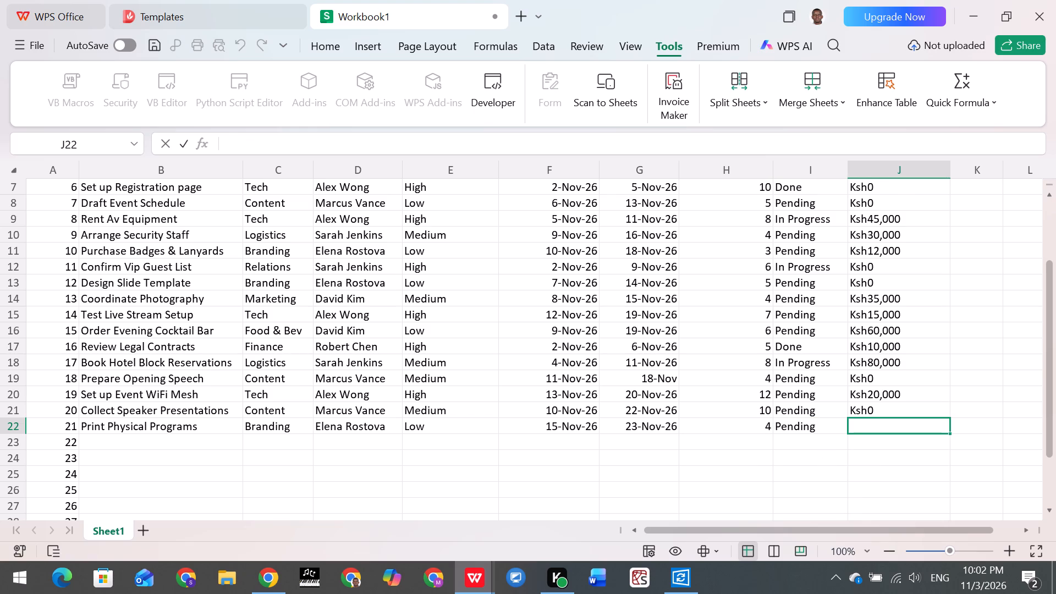
key(k)
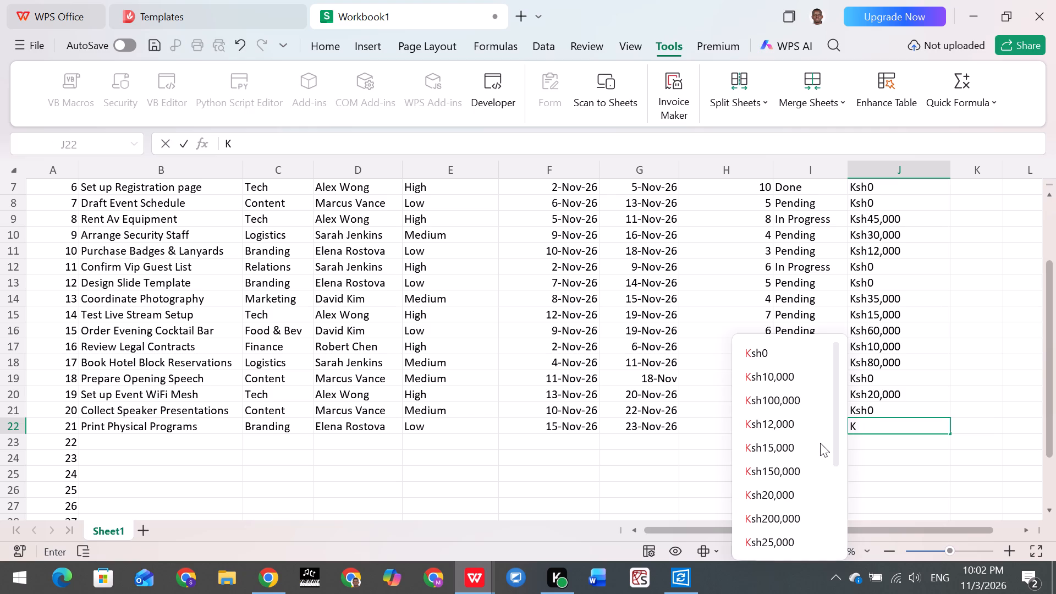
text(sh)
key(space)
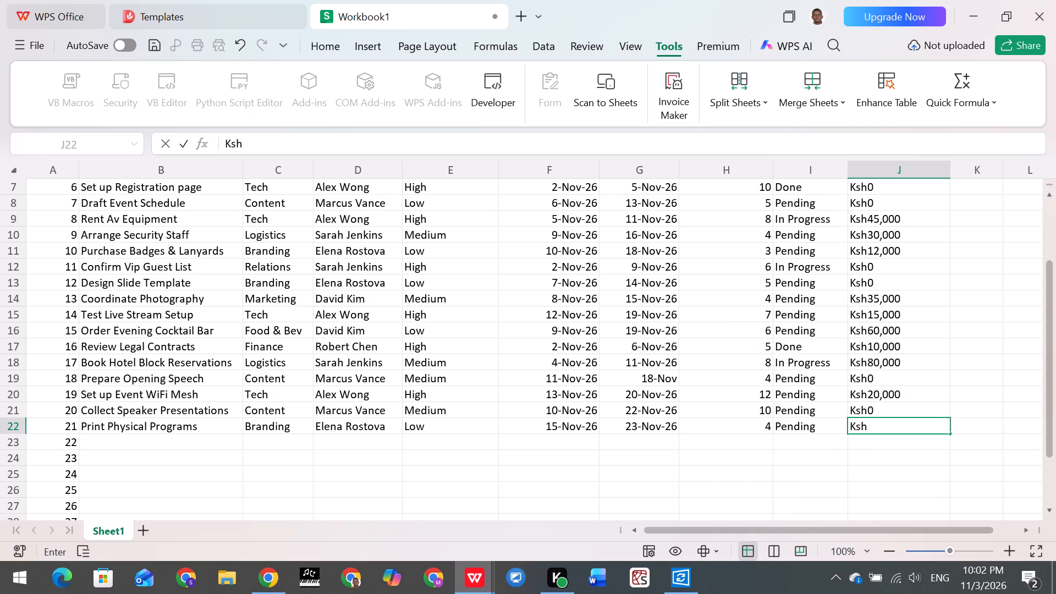
key(BackSpace)
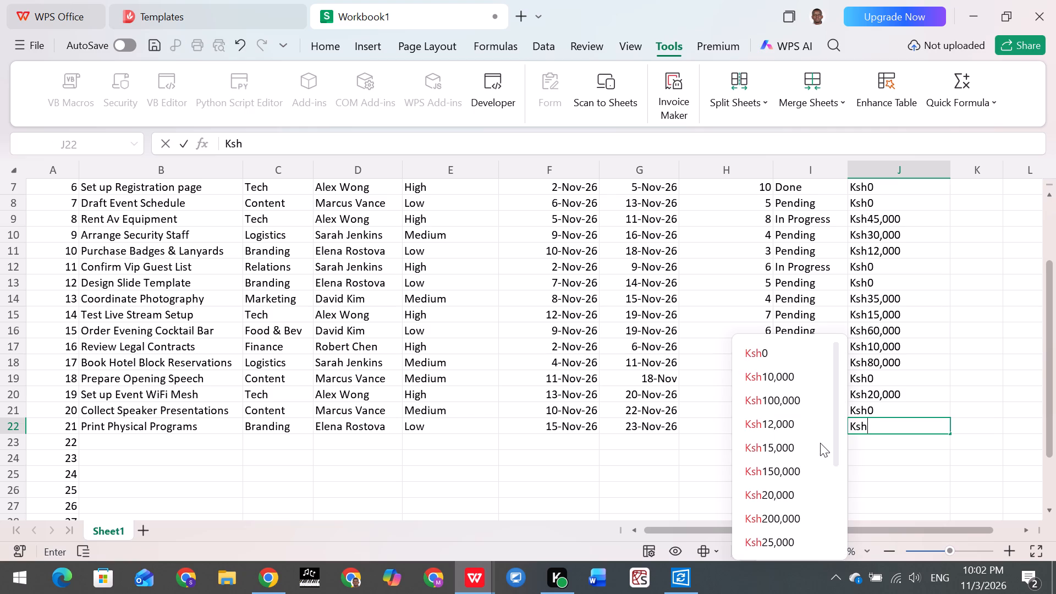
text(8,)
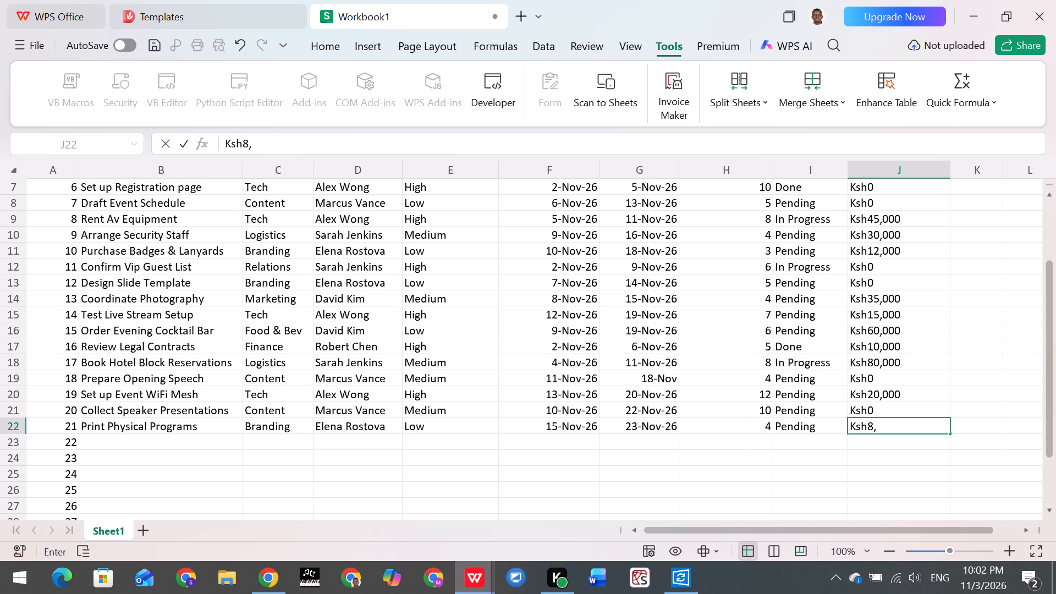
text(000)
Enter Hire Stage Decor Vendor as the name of task 22 in column B.
click(102, 447)
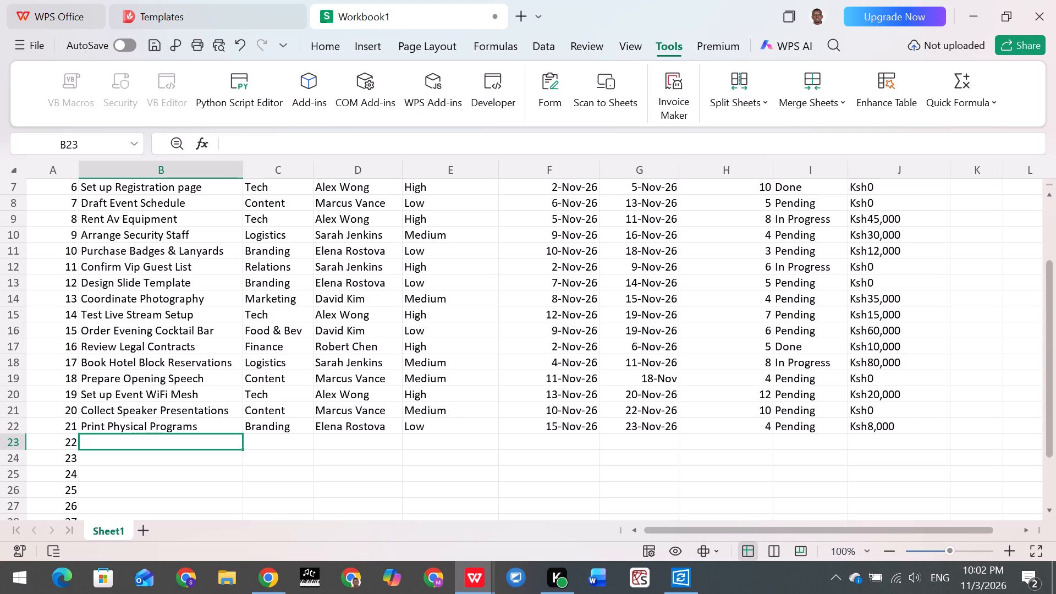
key(h)
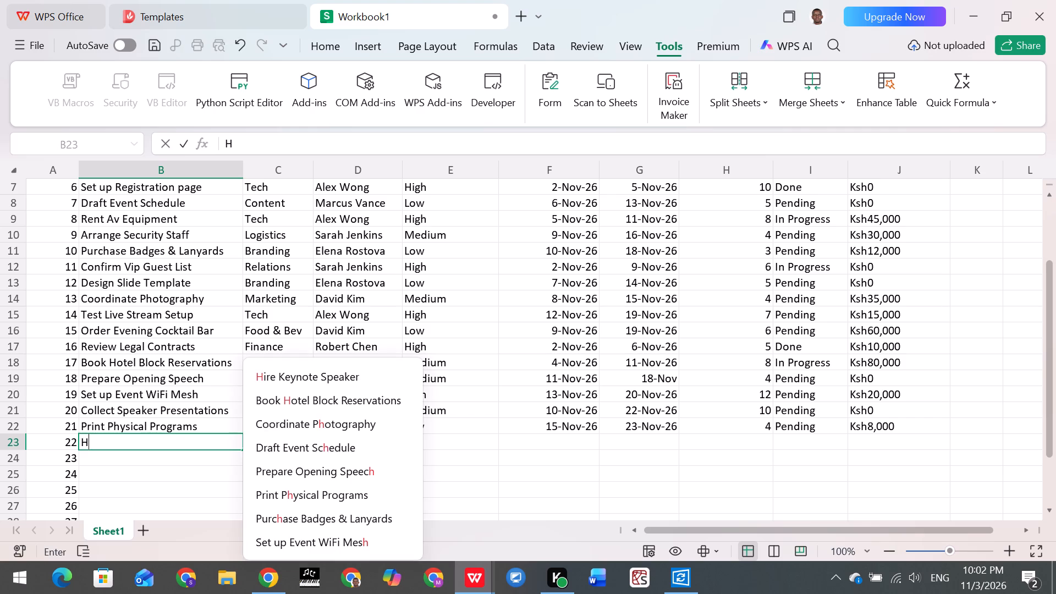
text(ire)
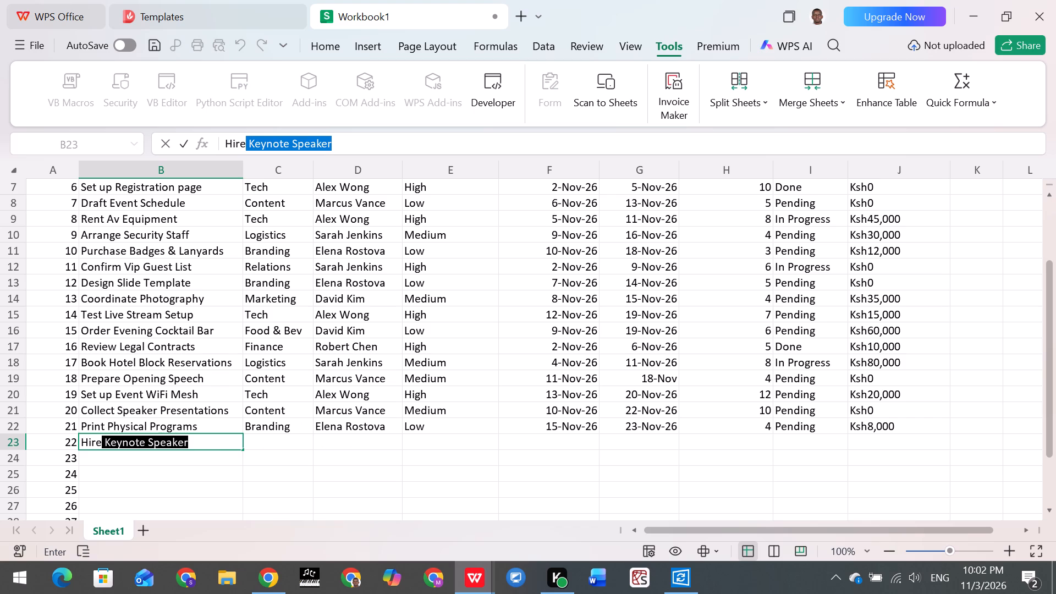
key(space)
key(s)
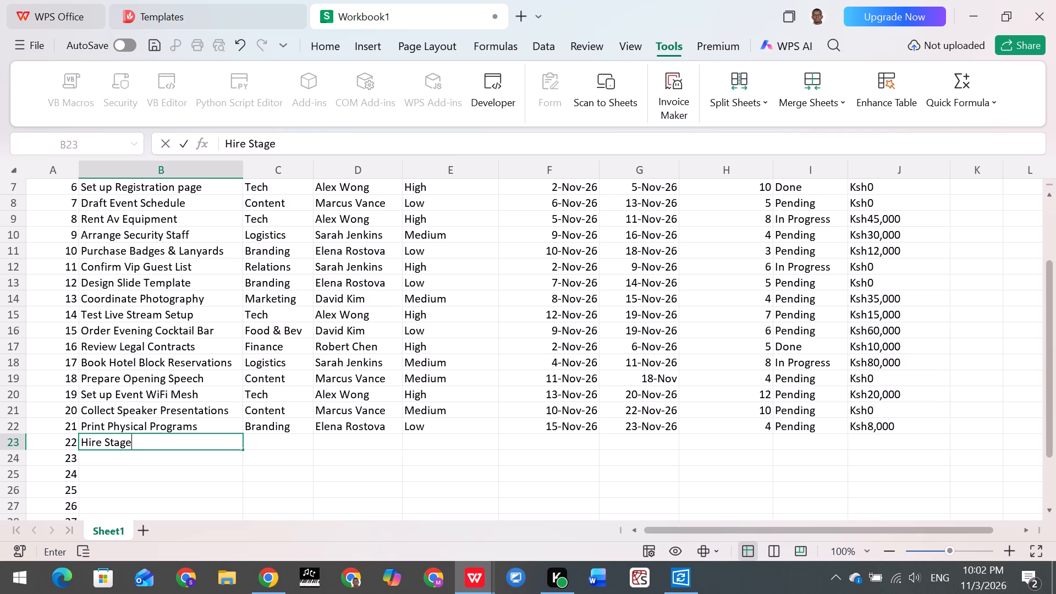
key(space)
text(D)
key(e)
text(cor)
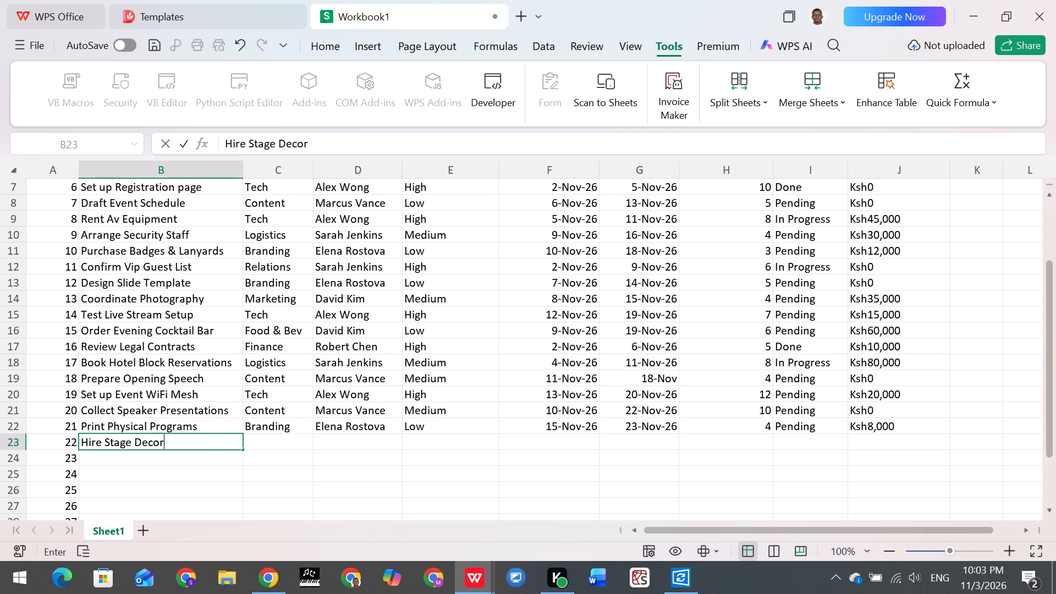
key(space)
text(endor)
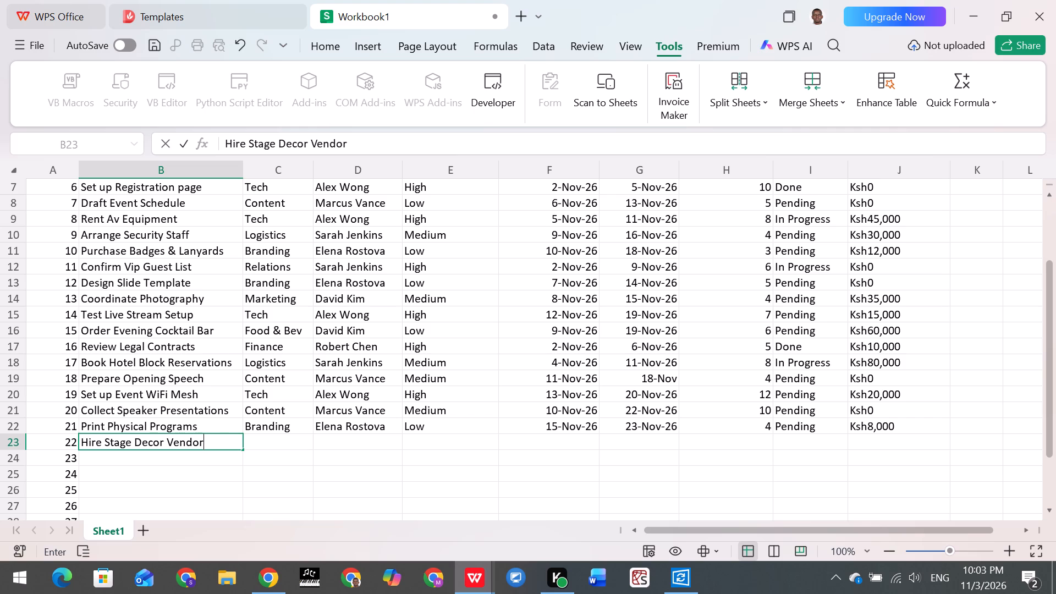
key(Tab)
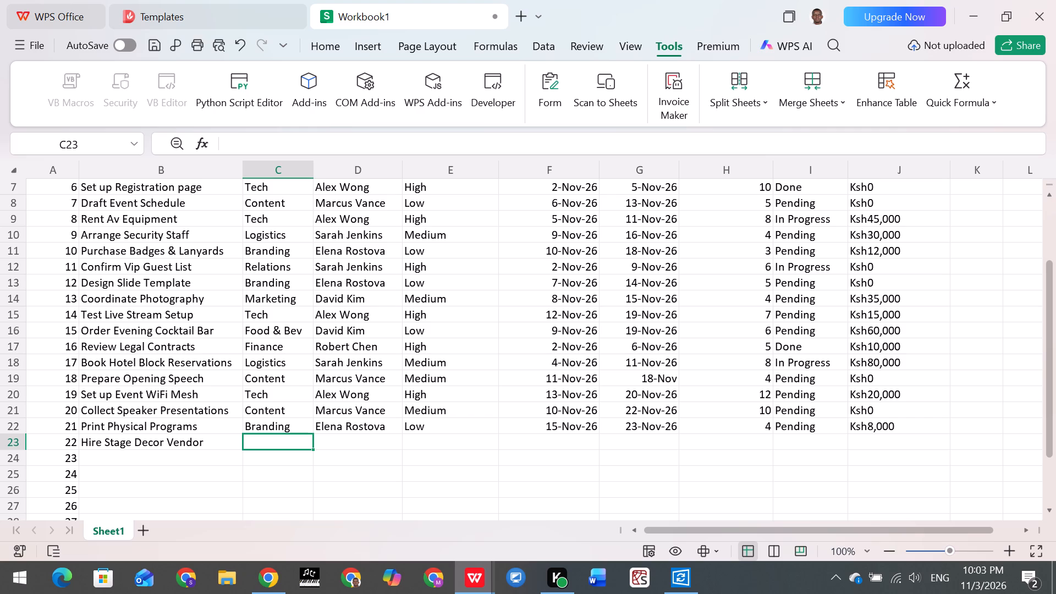
Set the Hire Stage Decor Vendor category to Logistics, its owner to the same person as the other Logistics tasks, and its priority to Medium.
key(s)
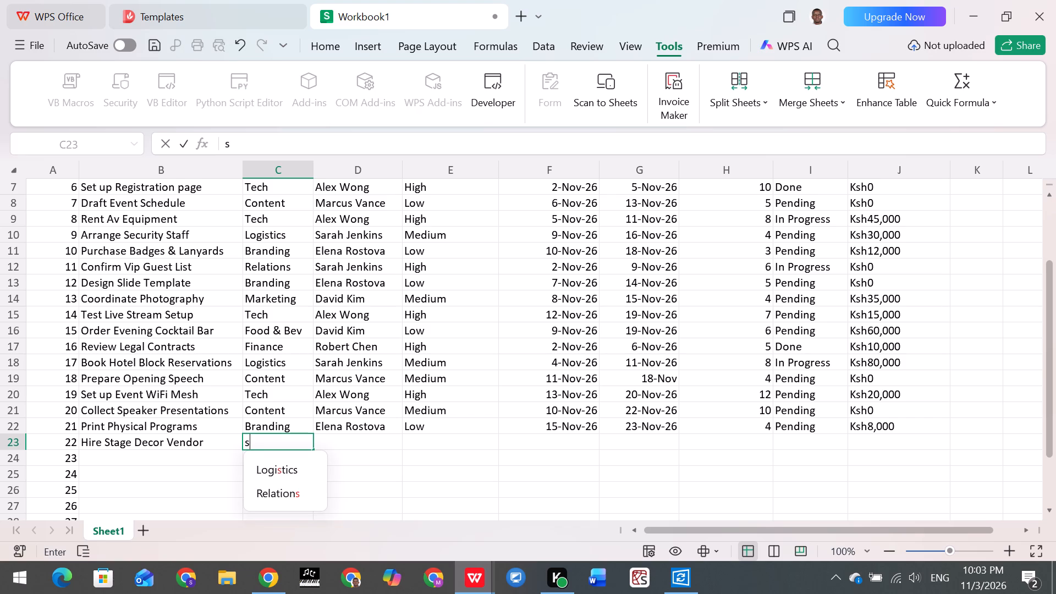
key(BackSpace)
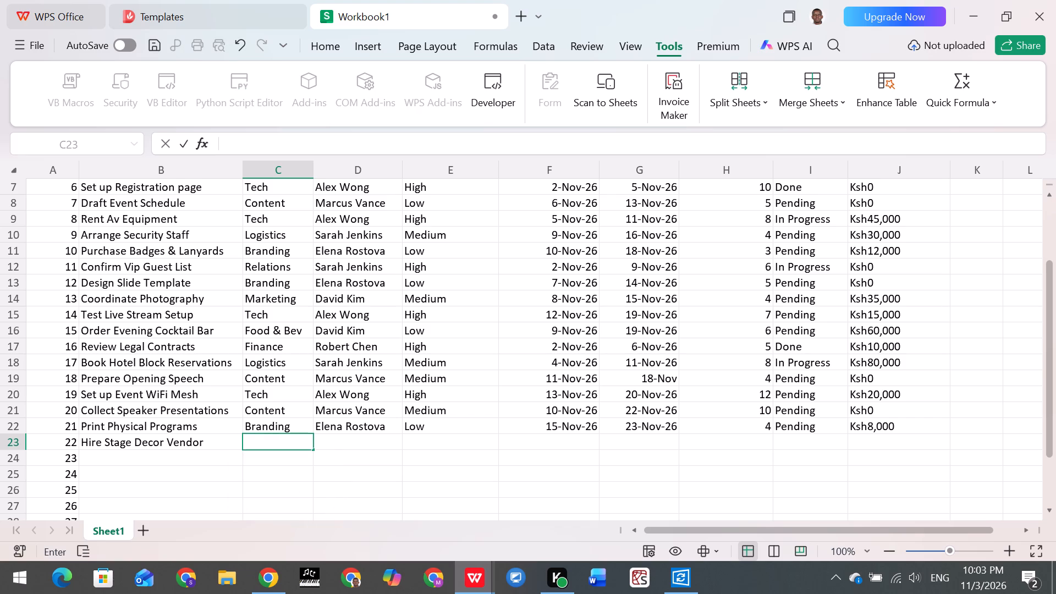
key(l)
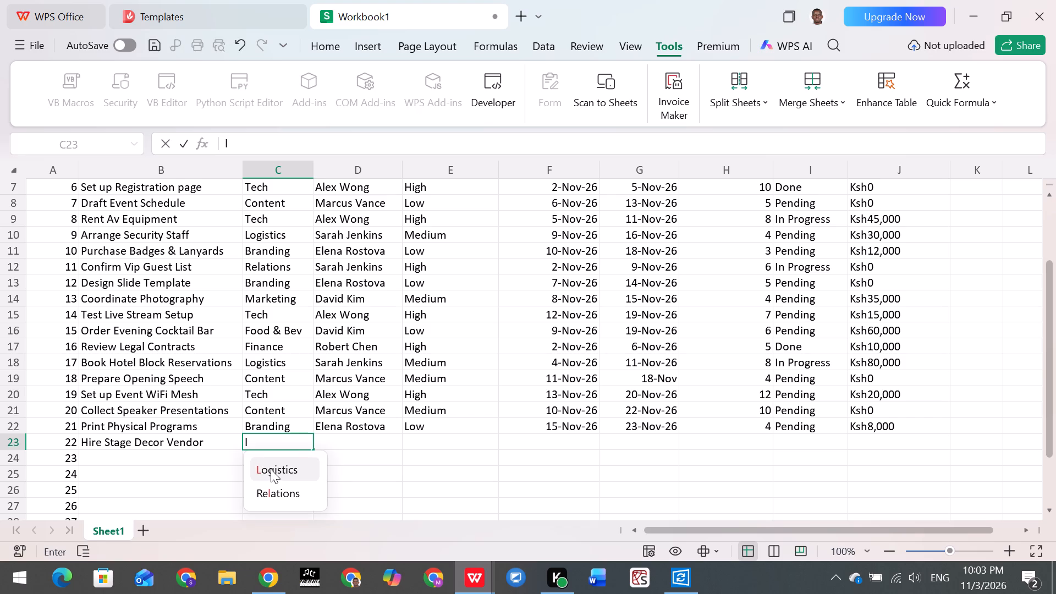
click(271, 469)
key(Tab)
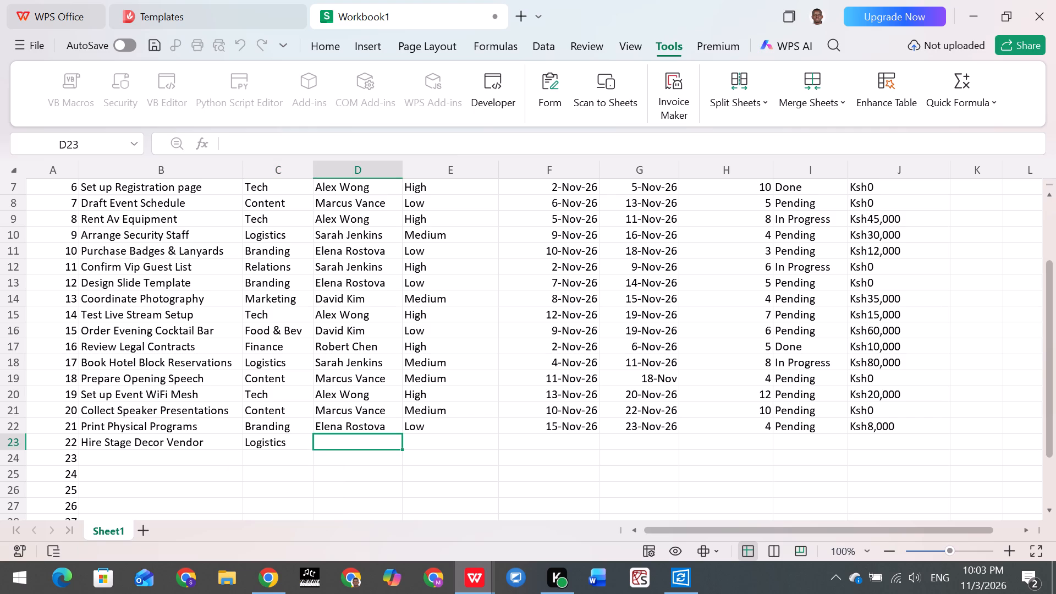
key(s)
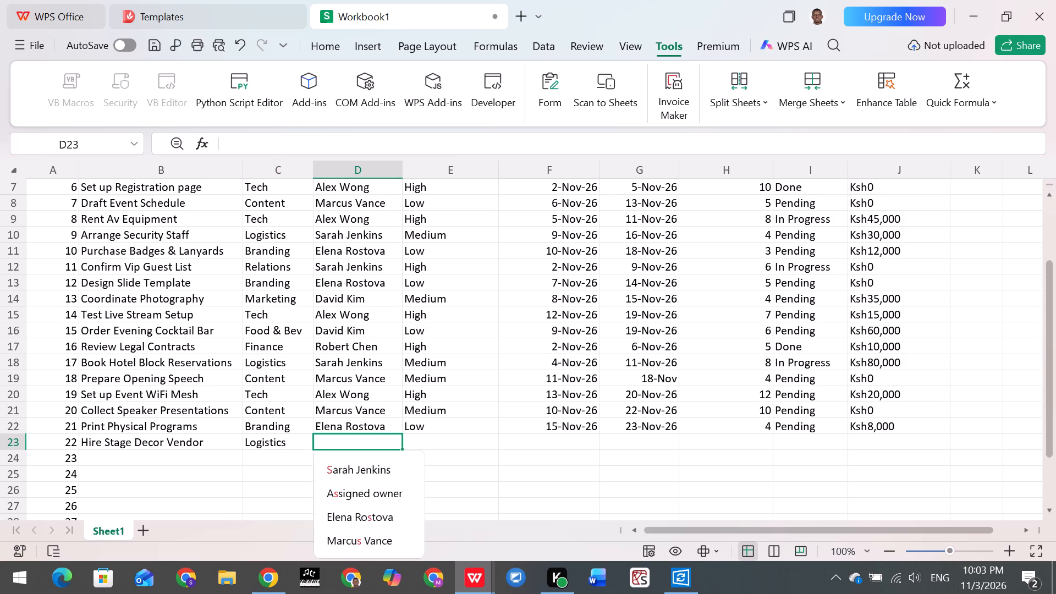
click(339, 461)
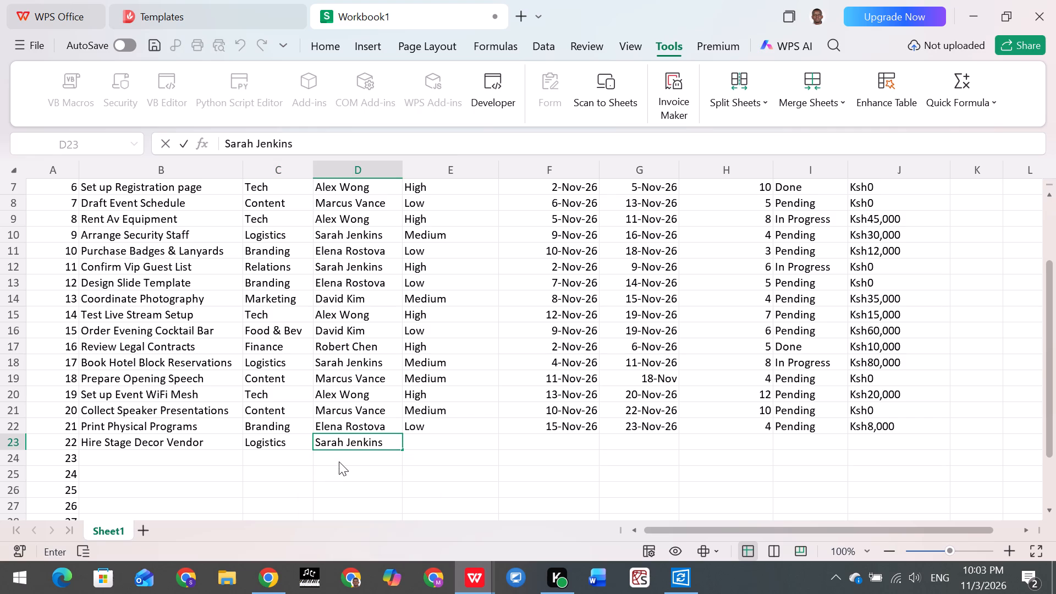
key(Tab)
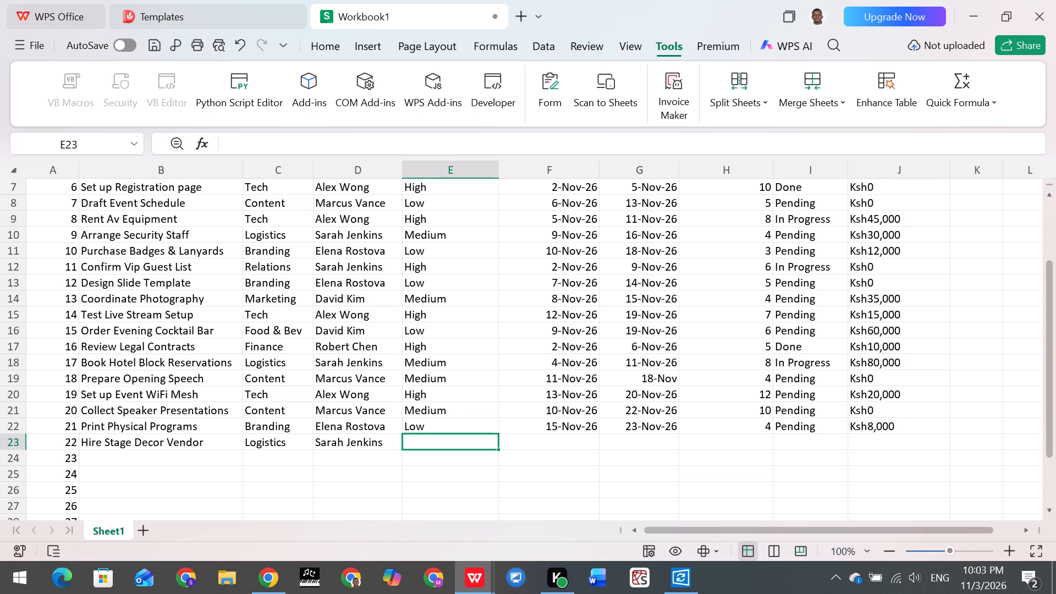
key(m)
key(Tab)
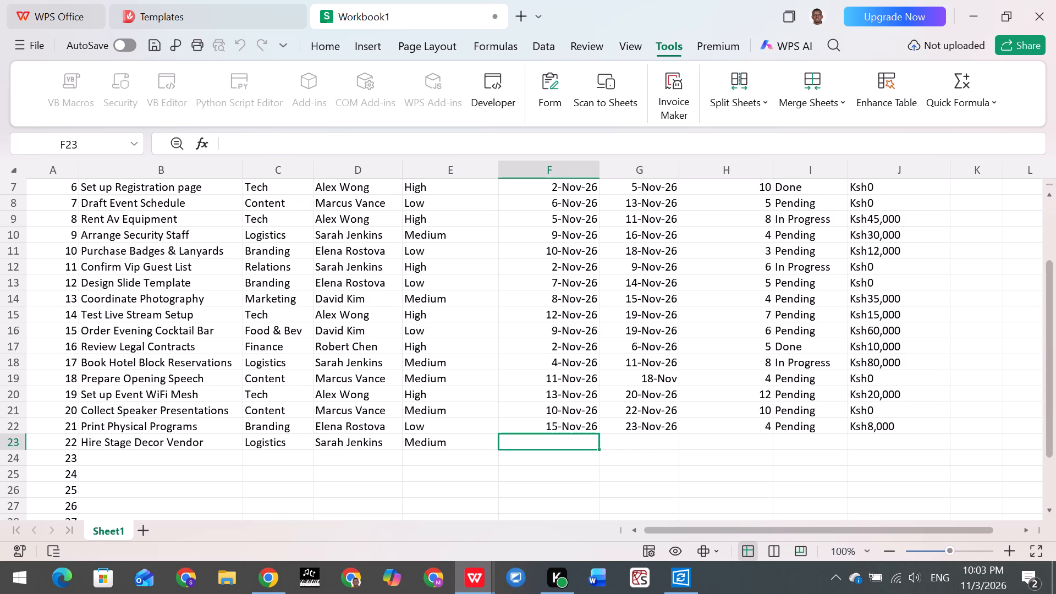
Enter 06-Nov-2026 as the date in column F of the Hire Stage Decor Vendor row.
key(0)
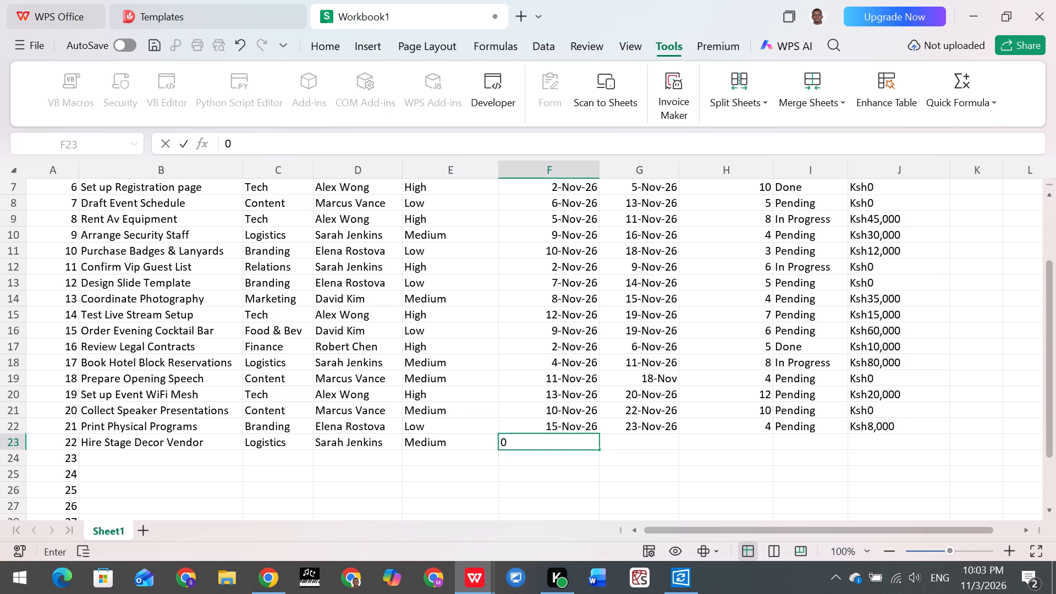
key(6)
key(minus)
text(ov)
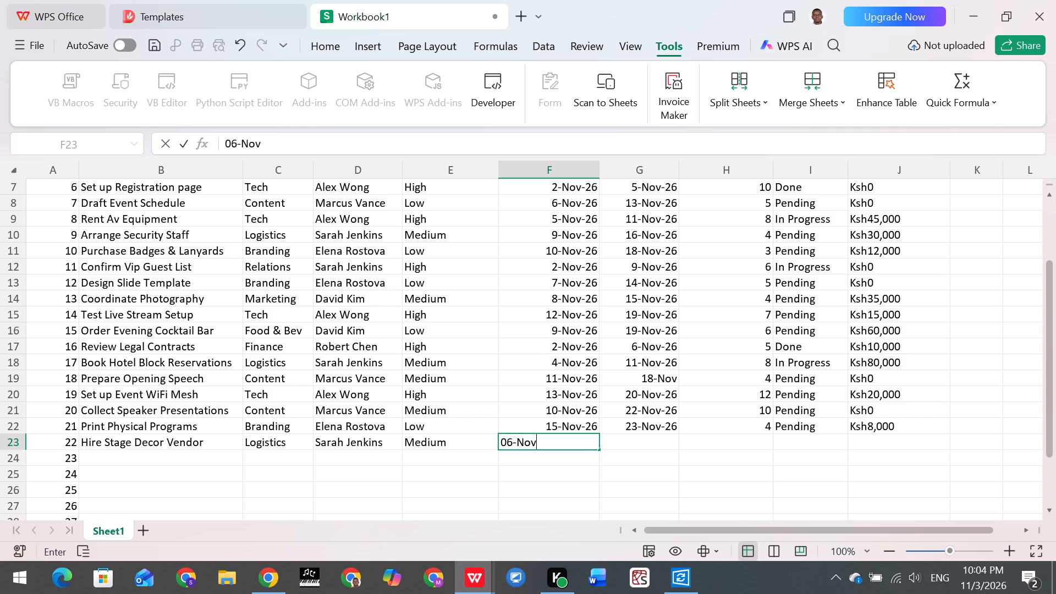
key(minus)
text(20)
key(2)
key(6)
key(Tab)
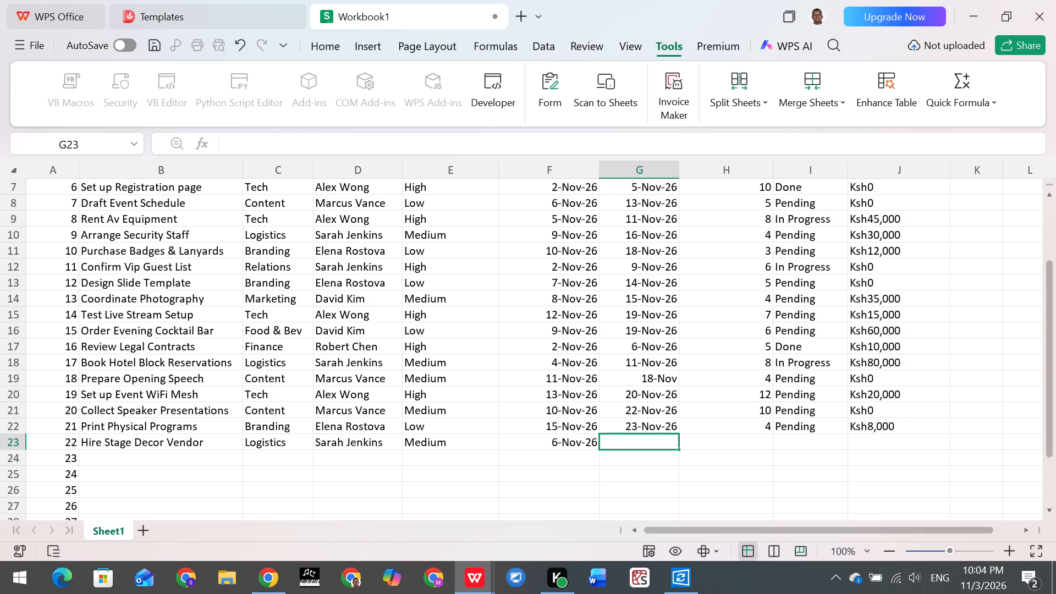
Enter 14-Nov-2026 as the date in column G of the Hire Stage Decor Vendor row.
text(14)
key(0)
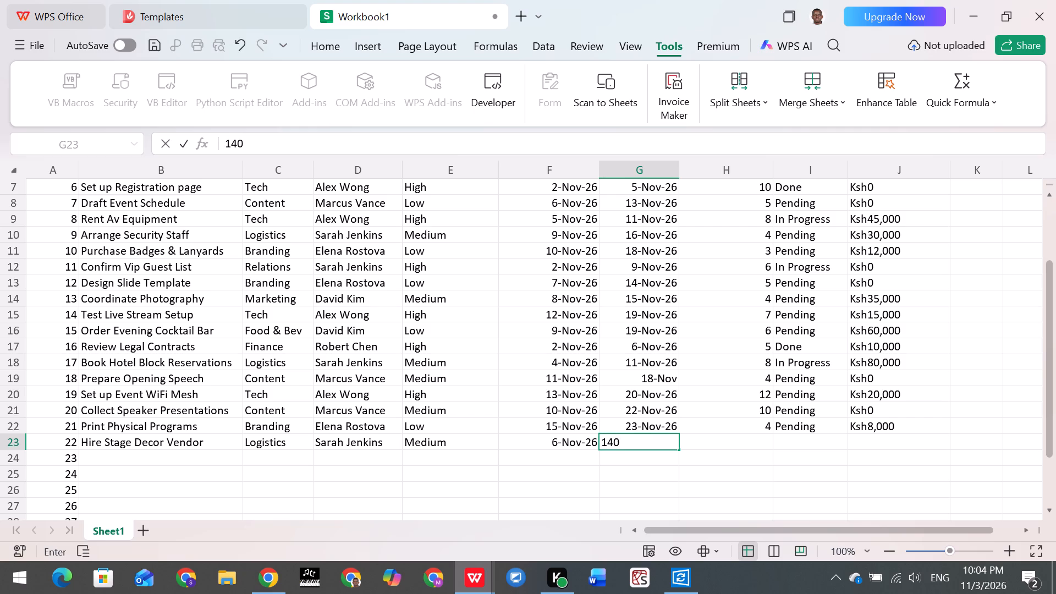
key(BackSpace)
key(minus)
key(n)
key(o)
key(v)
text(-2026)
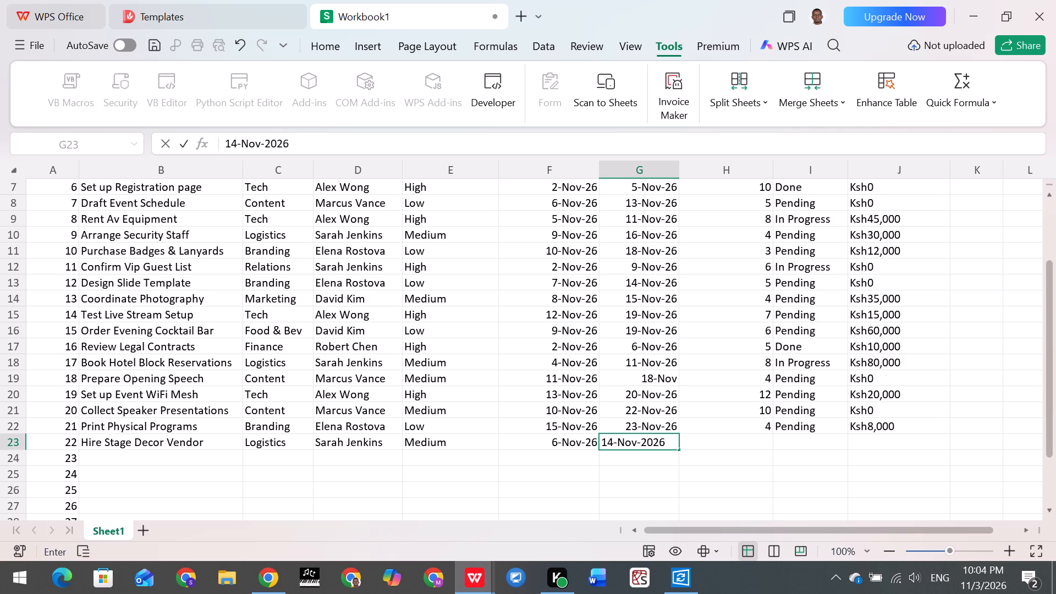
key(Tab)
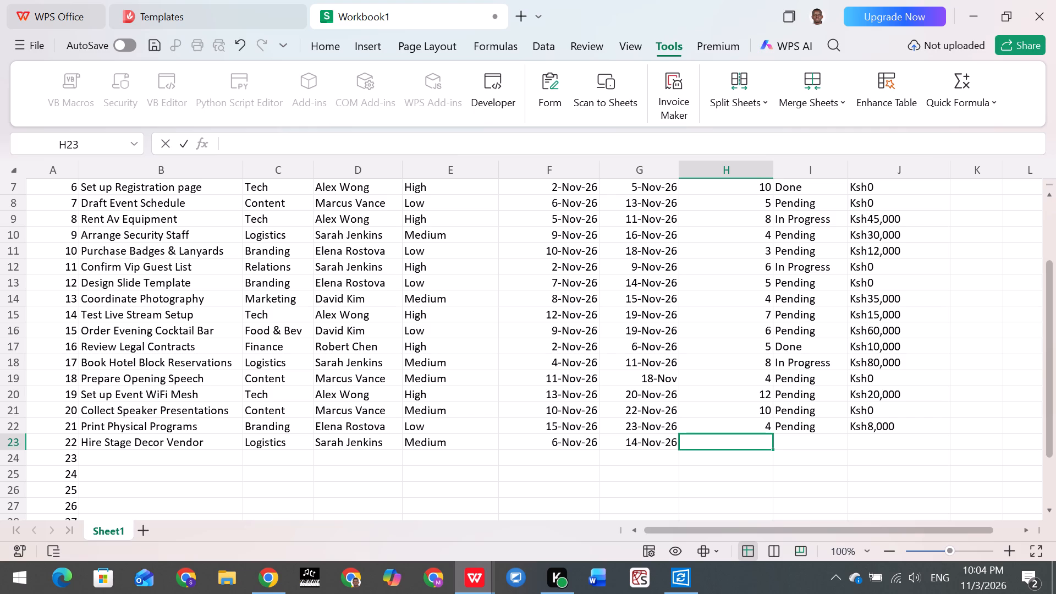
Set the Hire Stage Decor Vendor hours to 9, its status to In Progress, and its budget to Ksh40,000.
key(9)
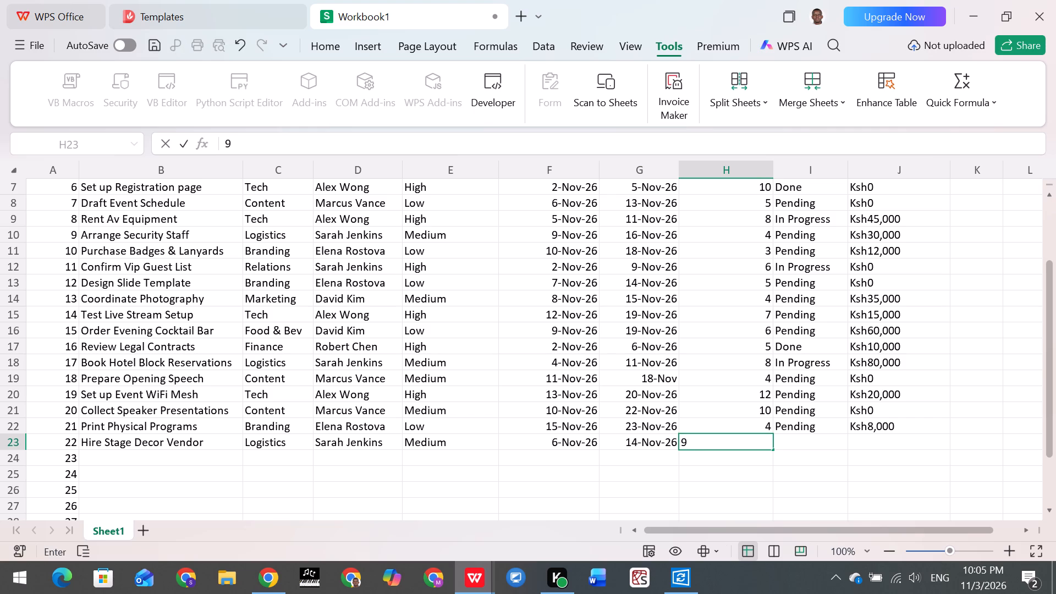
key(Tab)
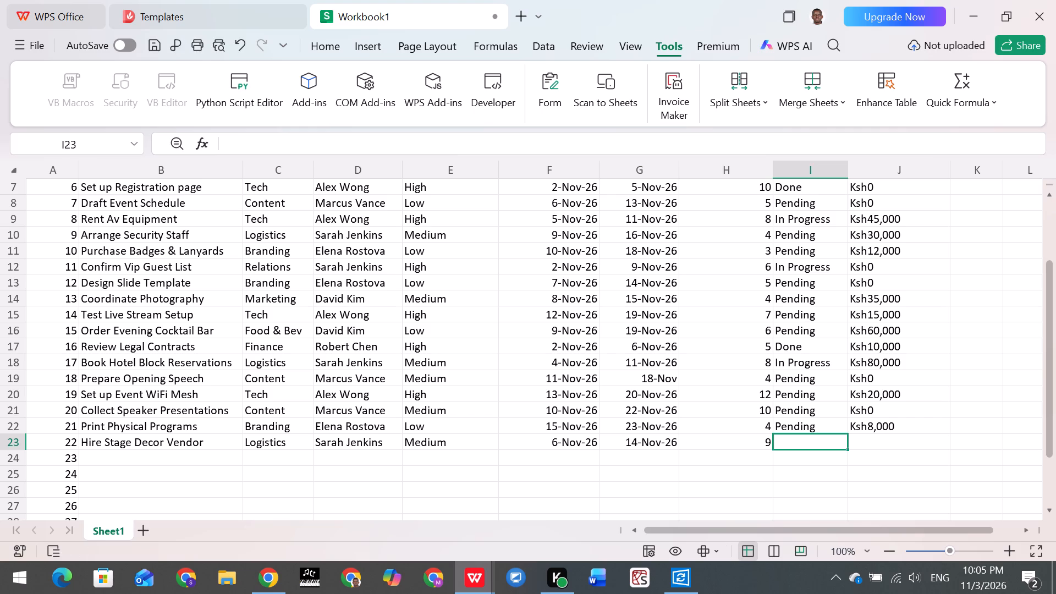
key(i)
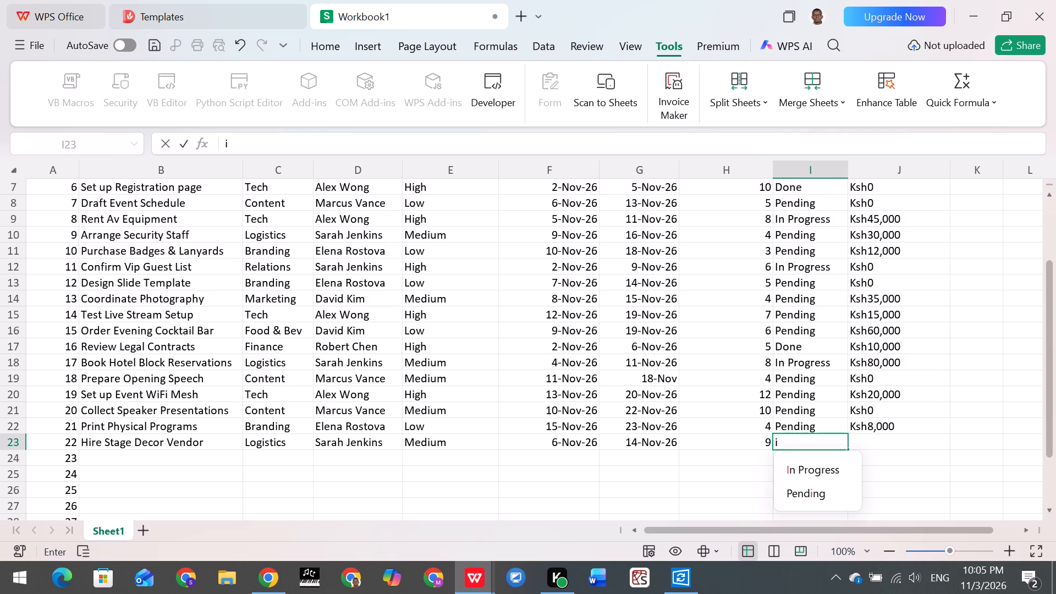
click(841, 469)
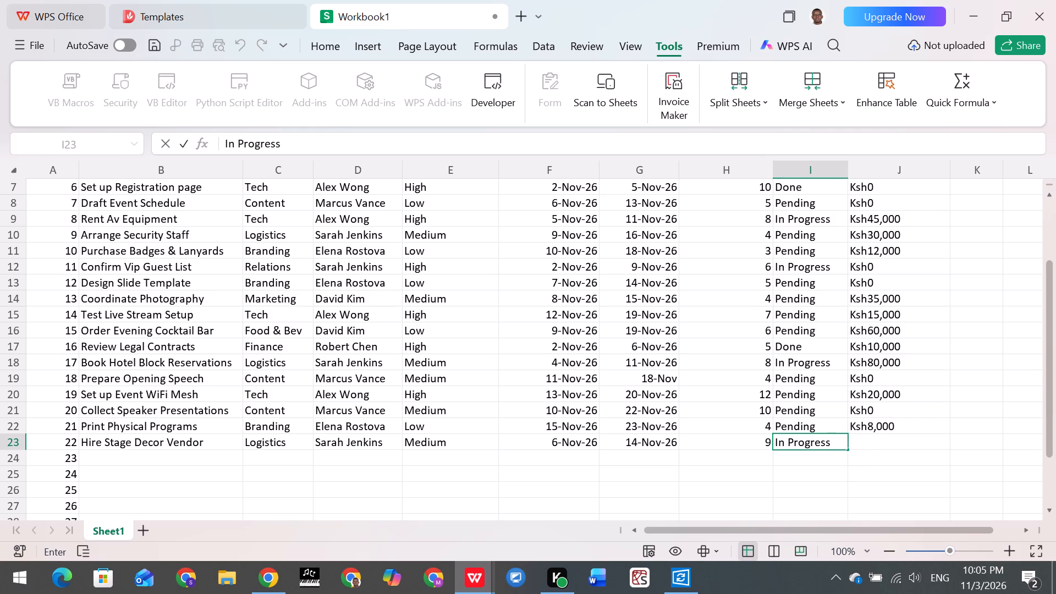
key(Tab)
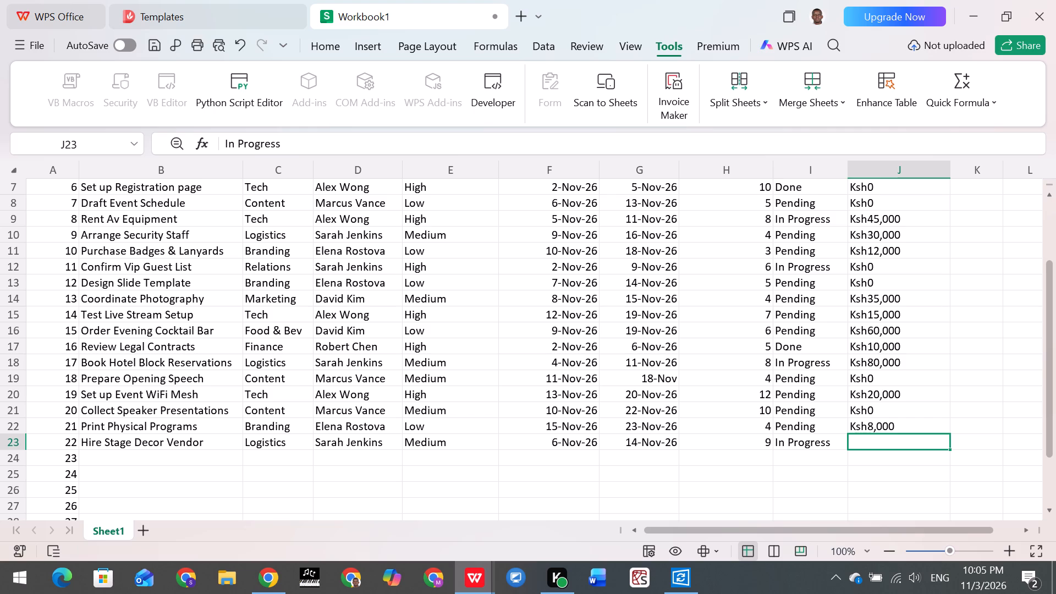
text(sh)
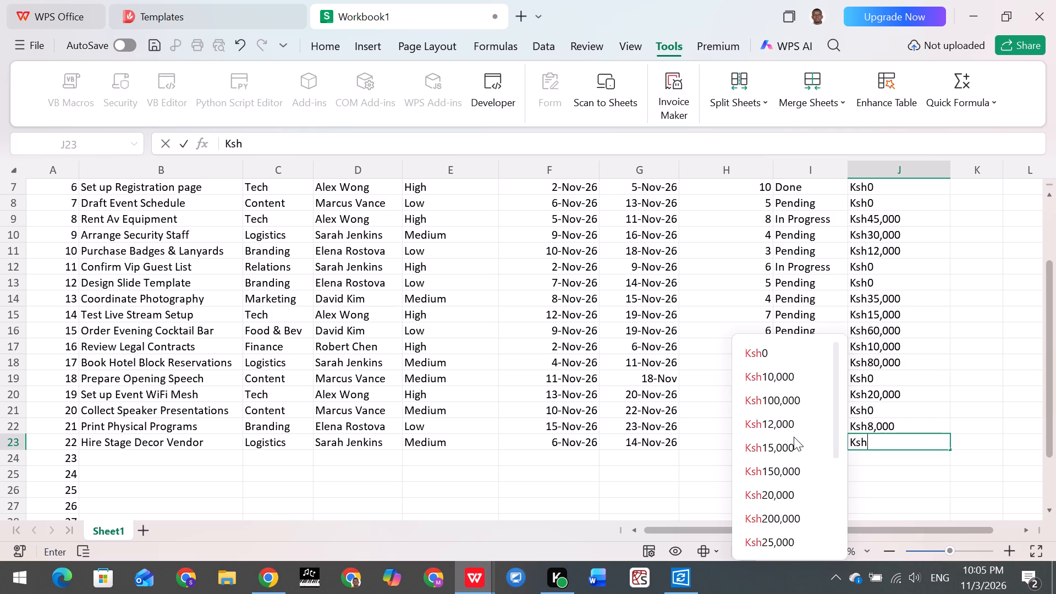
key(4)
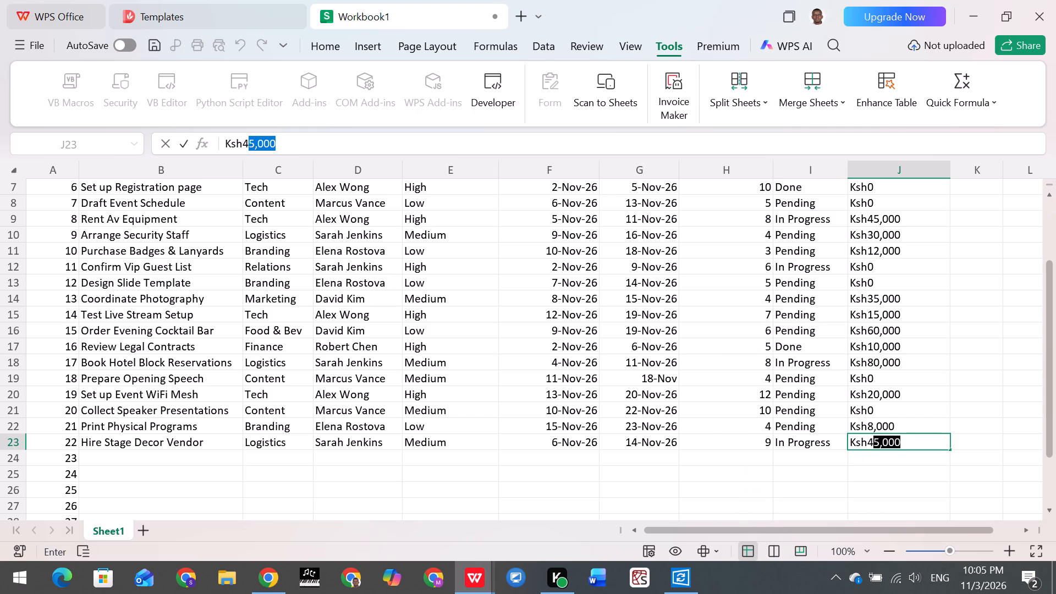
text(0,000)
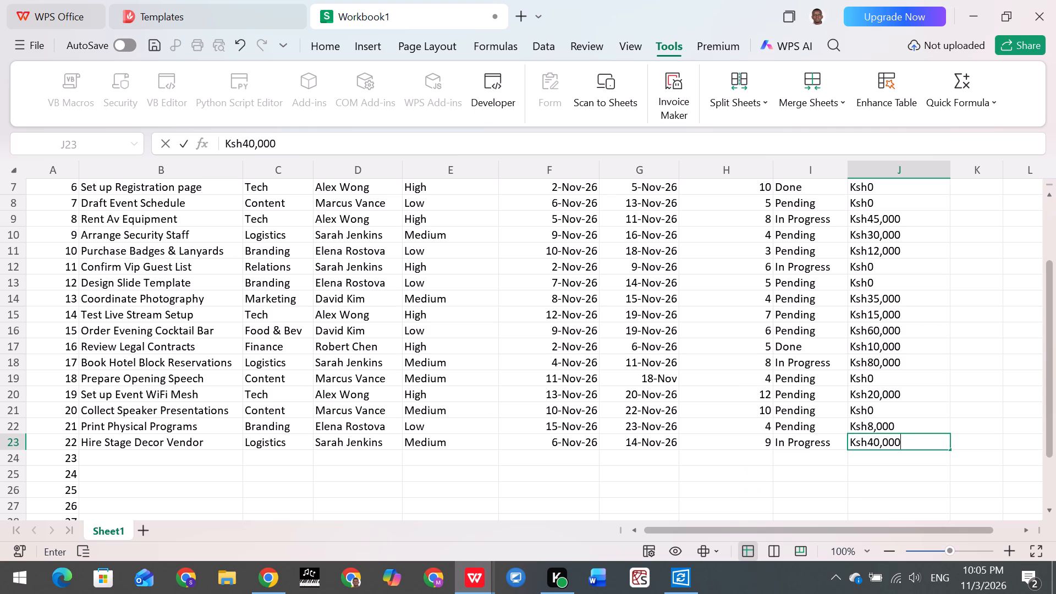
Enter Send Press Release as the name of task 23 in column B.
click(168, 458)
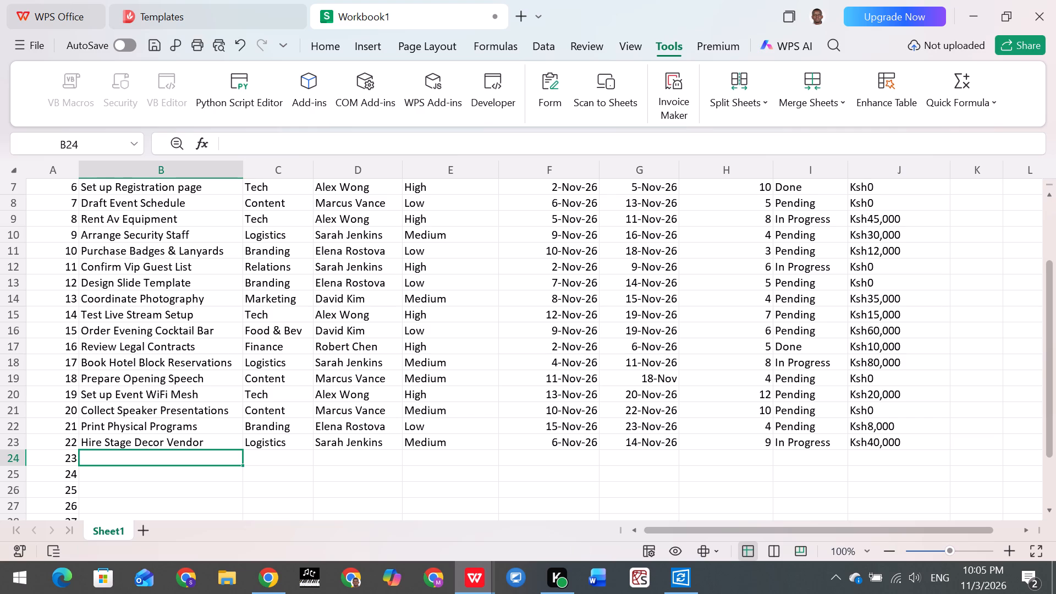
key(s)
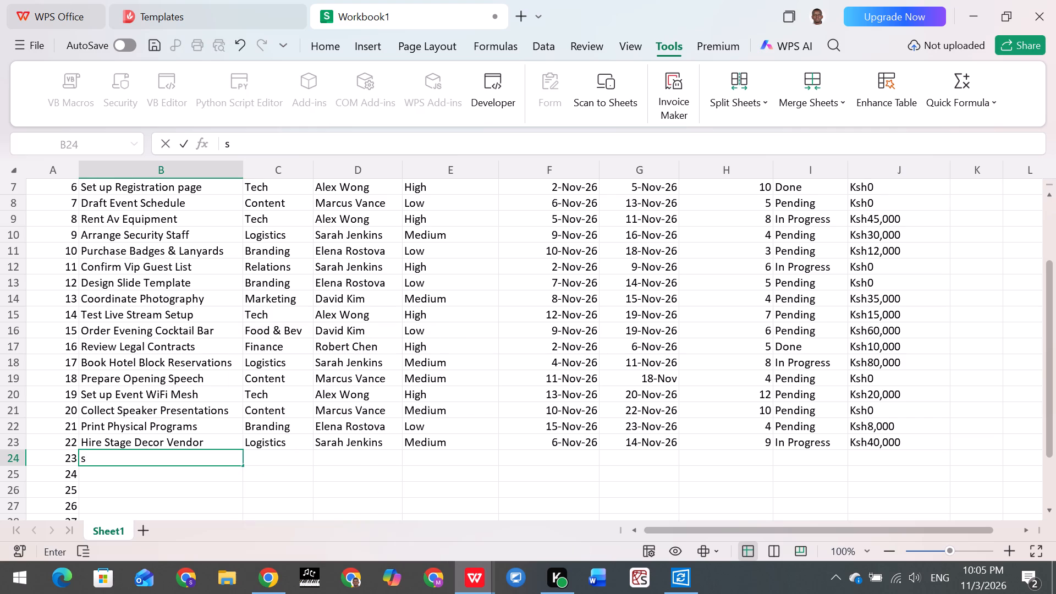
key(s)
text(end)
key(space)
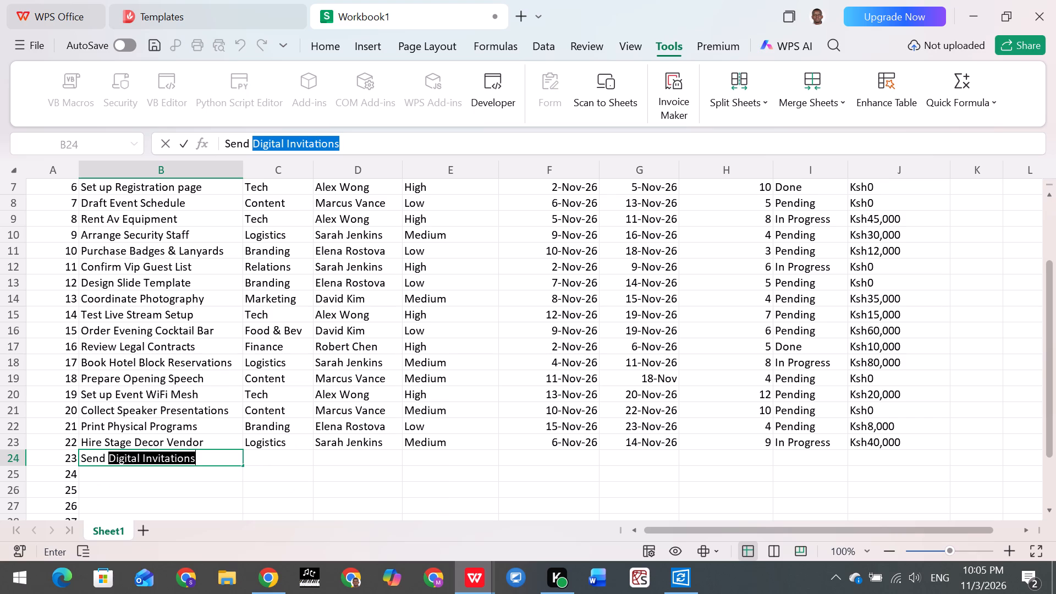
key(p)
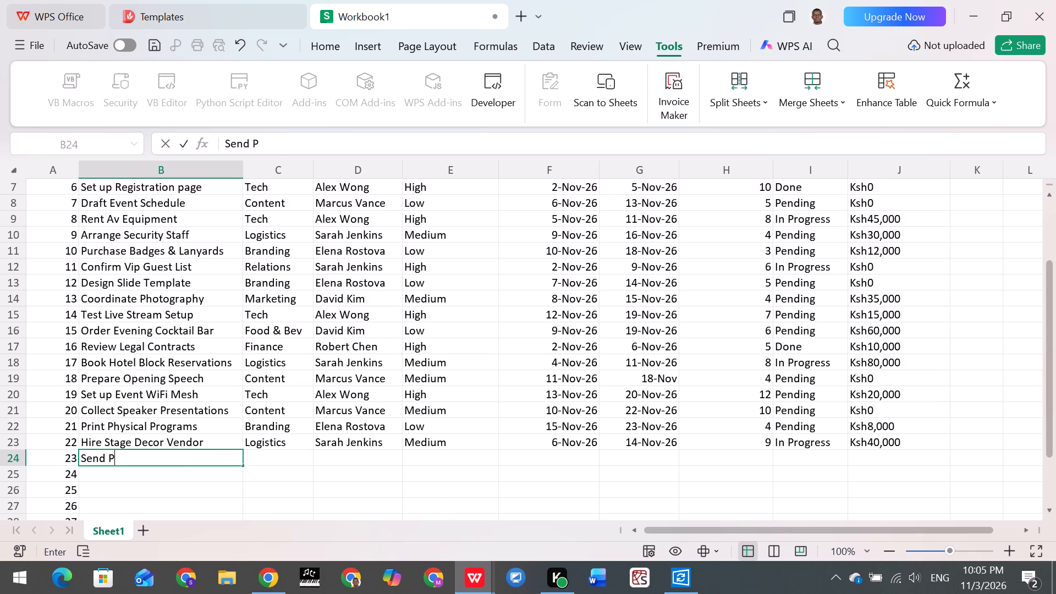
text(ress)
key(space)
key(r)
text(le)
text(ase)
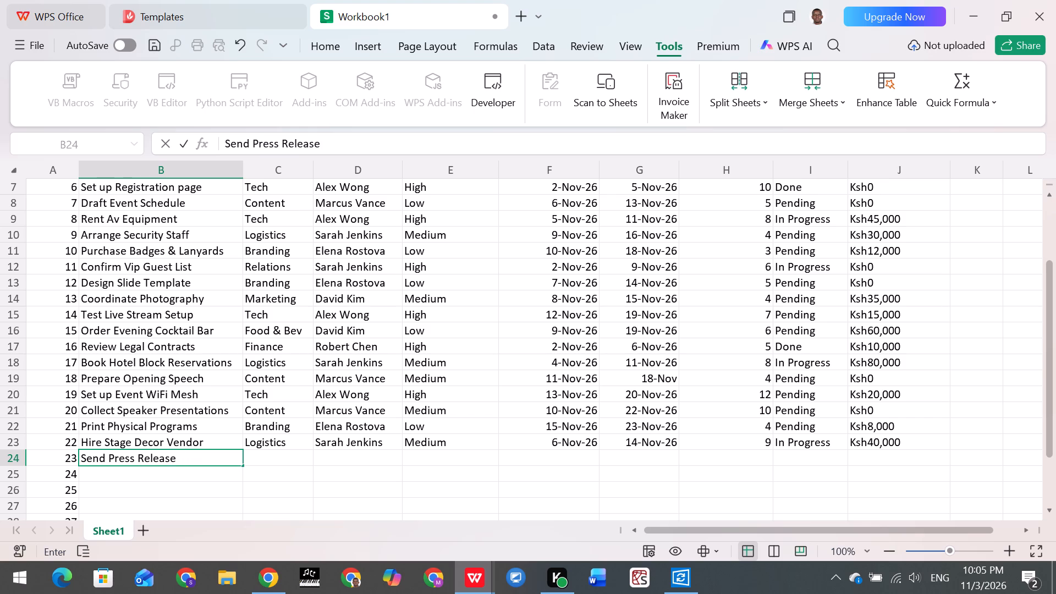
key(Tab)
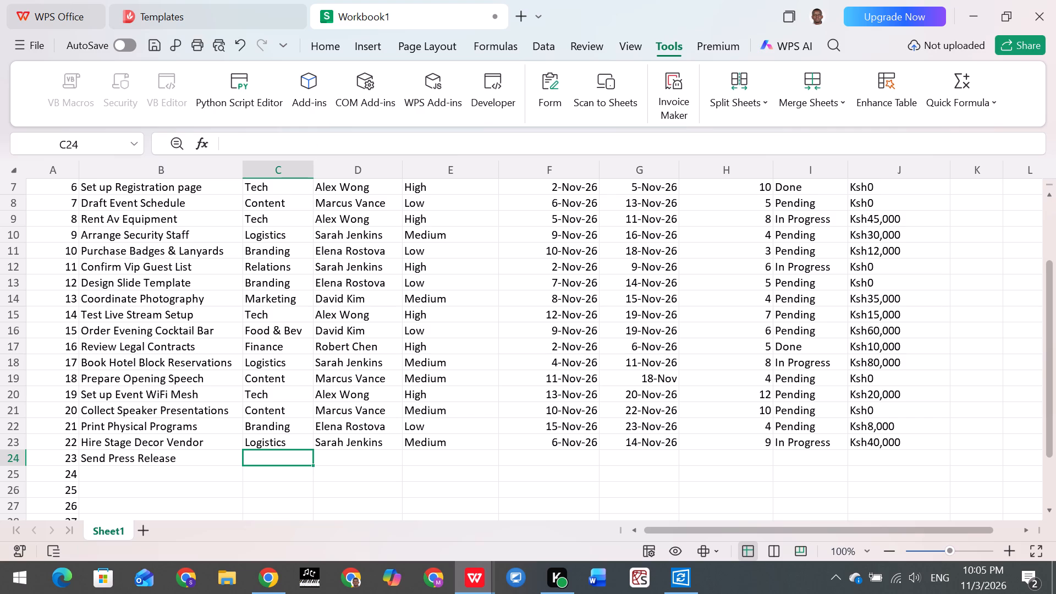
Set the Send Press Release category to Marketing, its owner to the same person as the Branding tasks, and its priority to Medium.
key(m)
key(Tab)
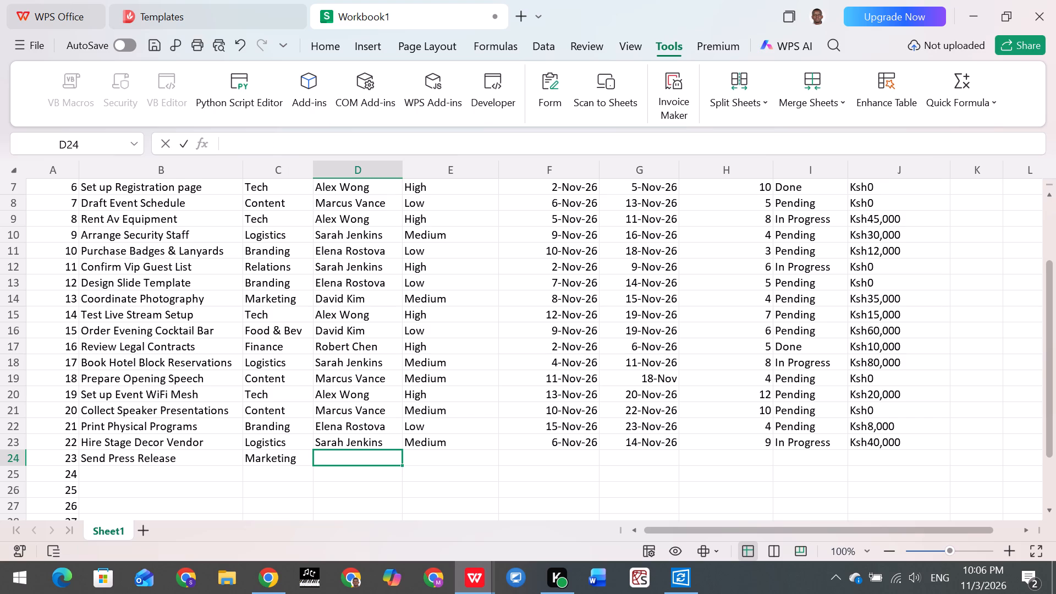
key(e)
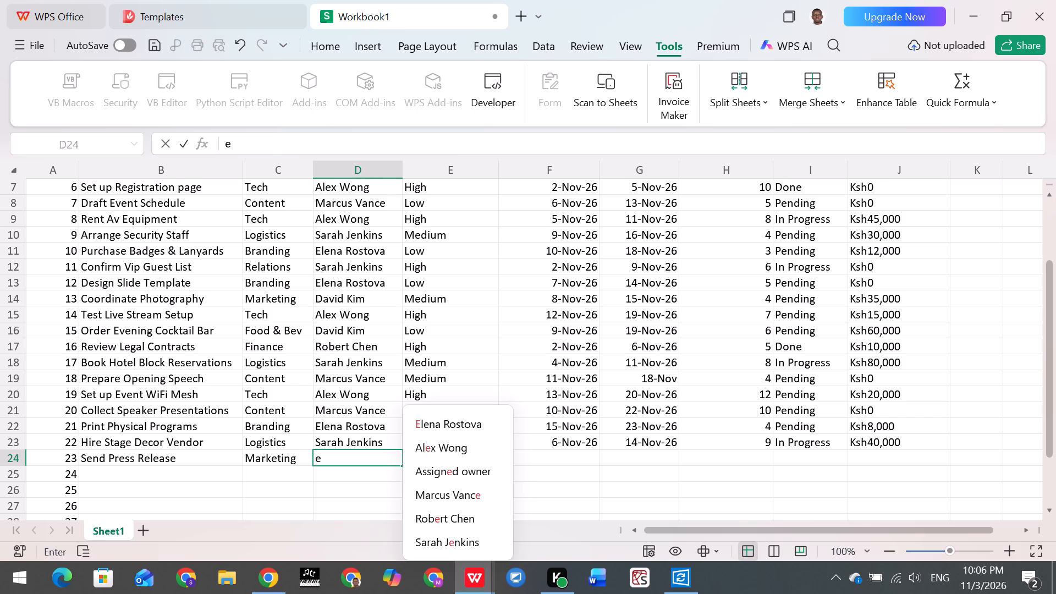
click(426, 422)
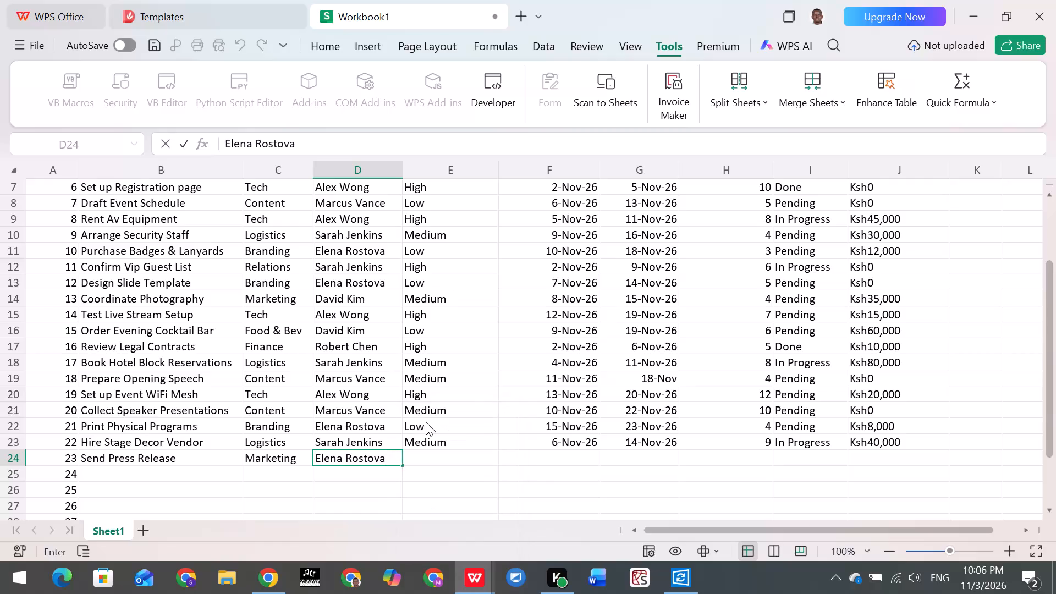
key(Tab)
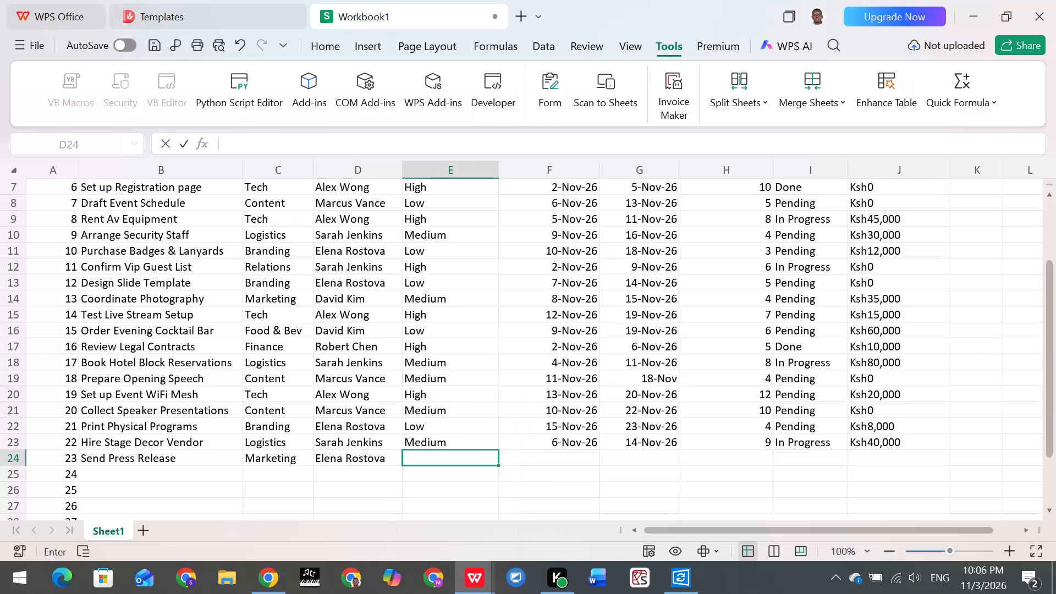
key(m)
key(Tab)
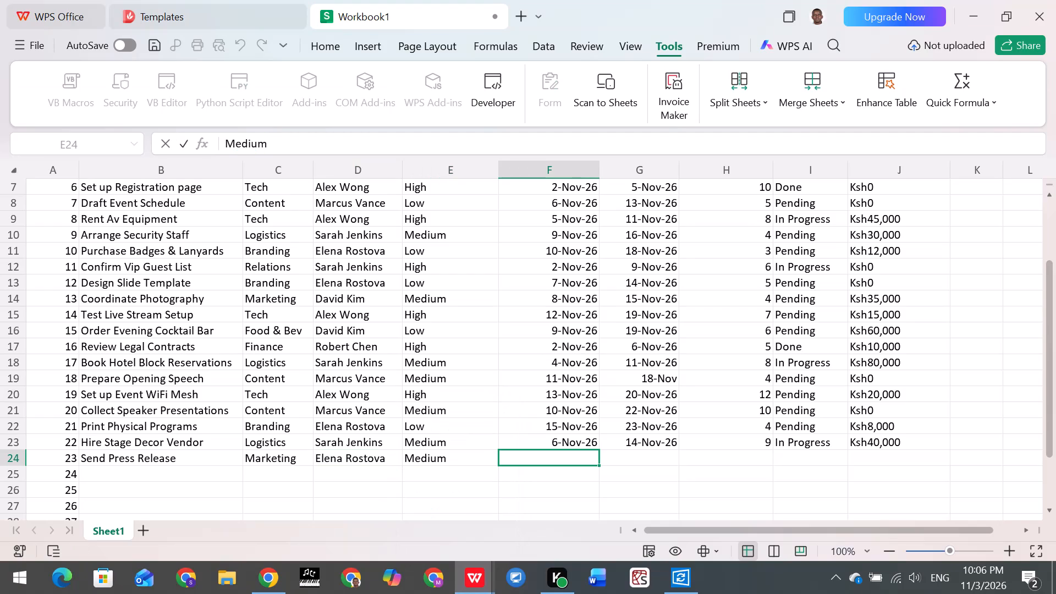
Enter 12-Nov-2026 as the date in column F of the Send Press Release row.
text(12)
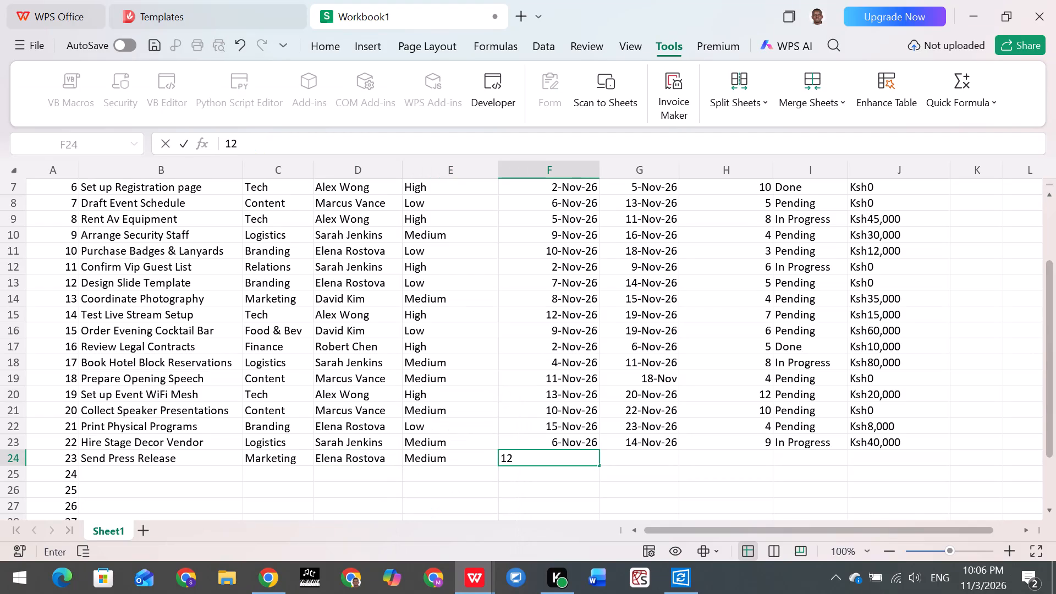
key(minus)
key(n)
text(ov)
text(-2026)
key(Tab)
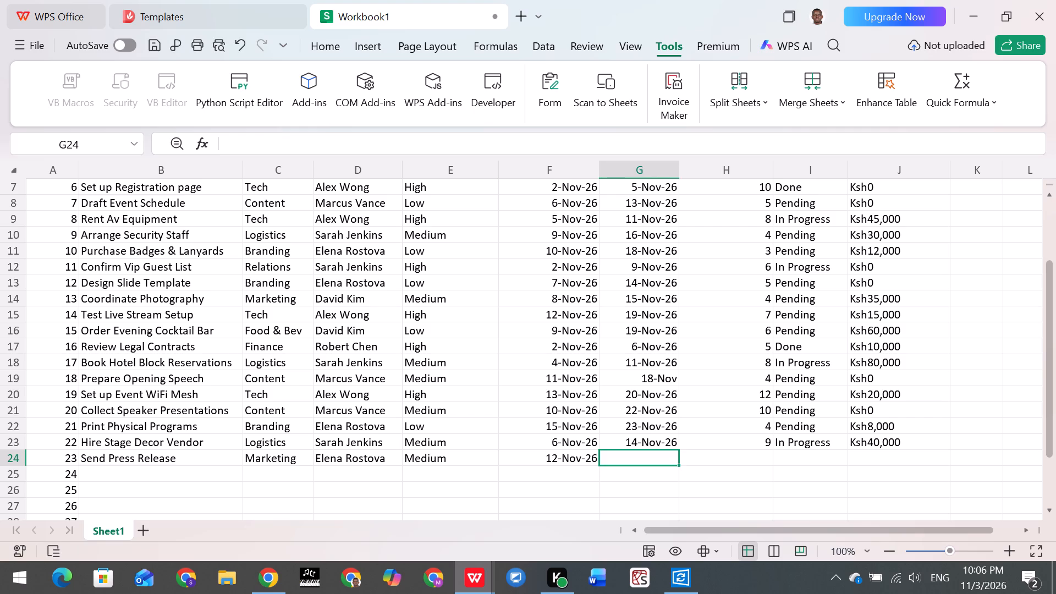
Enter 16-Nov-2026 as the date in column G of the Send Press Release row.
key(1)
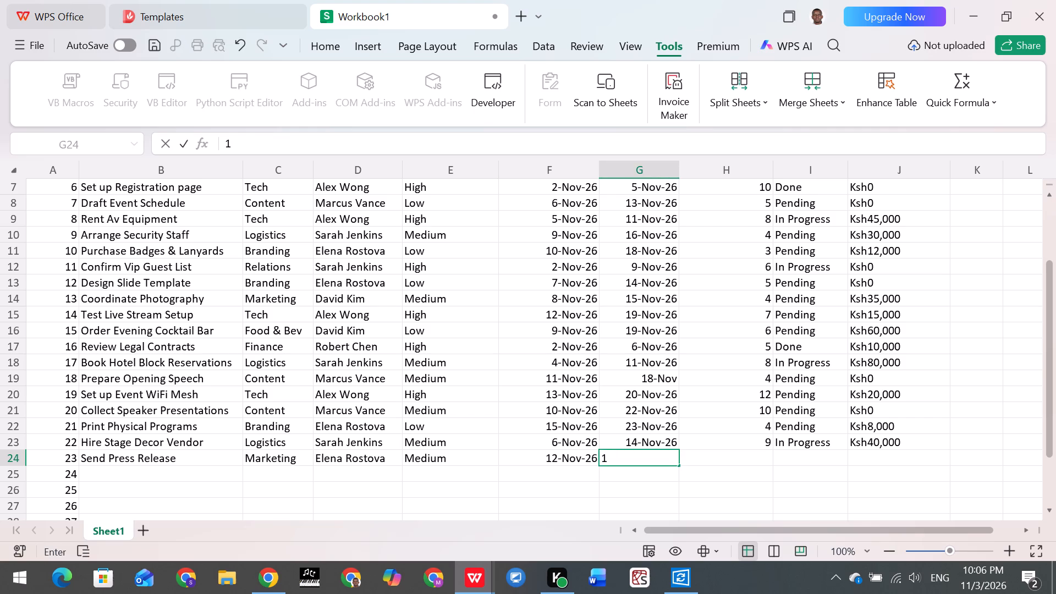
key(6)
key(minus)
key(n)
text(0v)
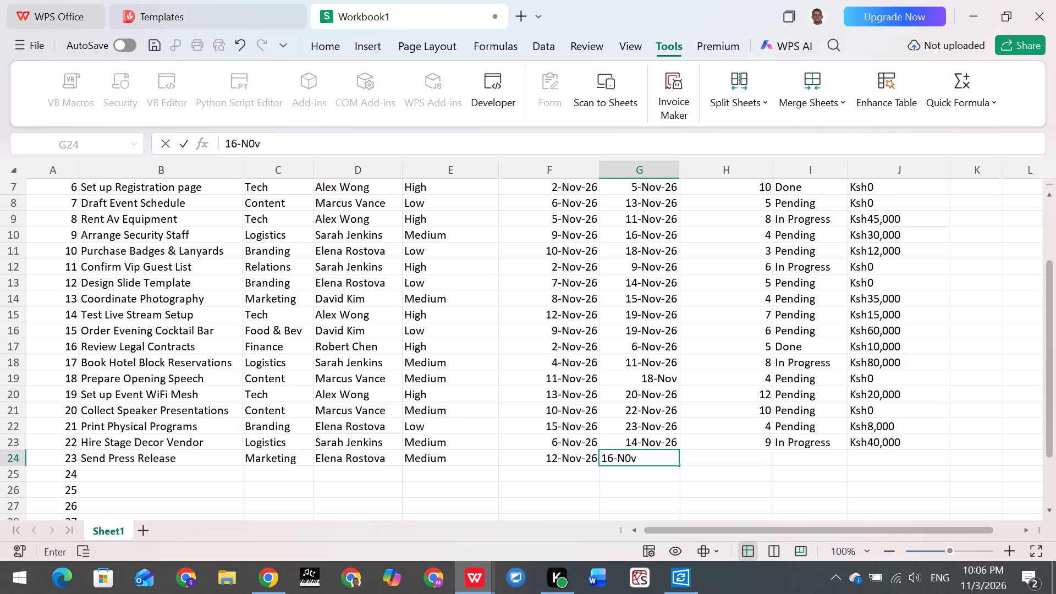
key(BackSpace)
key(BackSpace)
text(ov)
text(-2026)
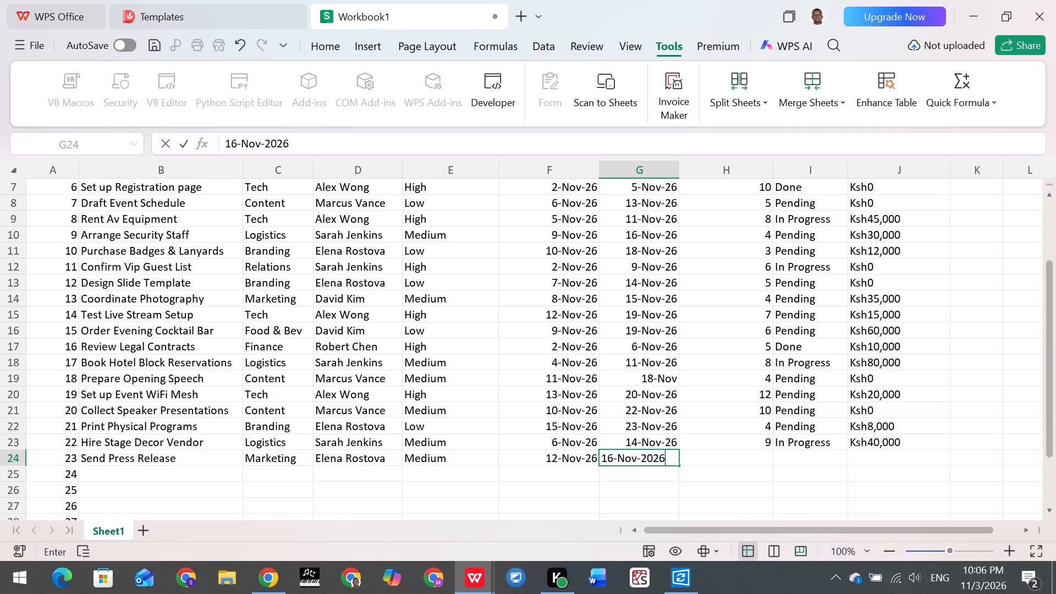
key(Tab)
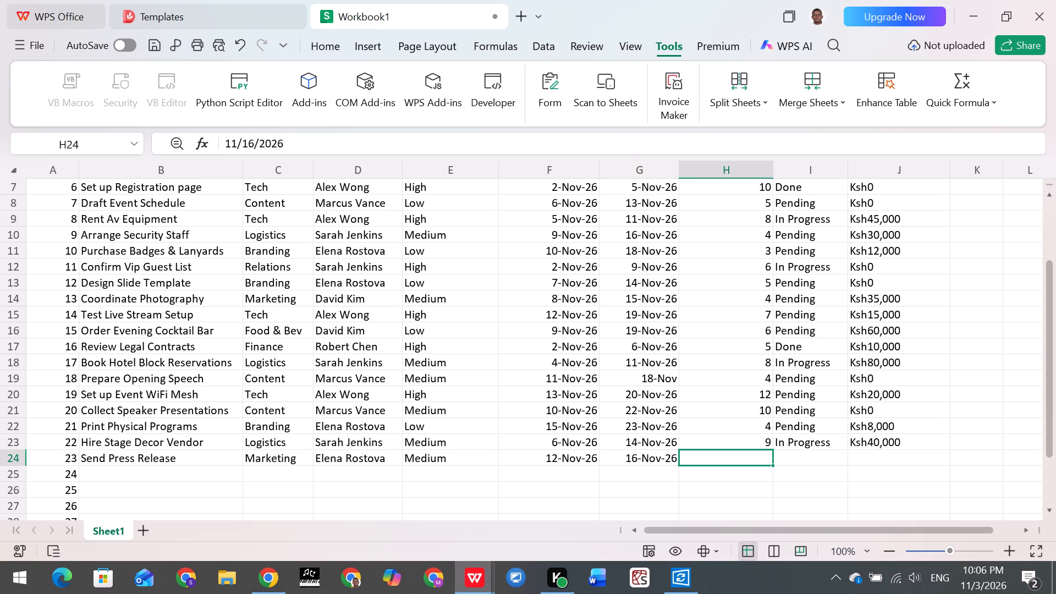
Set the Send Press Release hours to 5, its status to Pending, and its budget to Ksh0.
key(5)
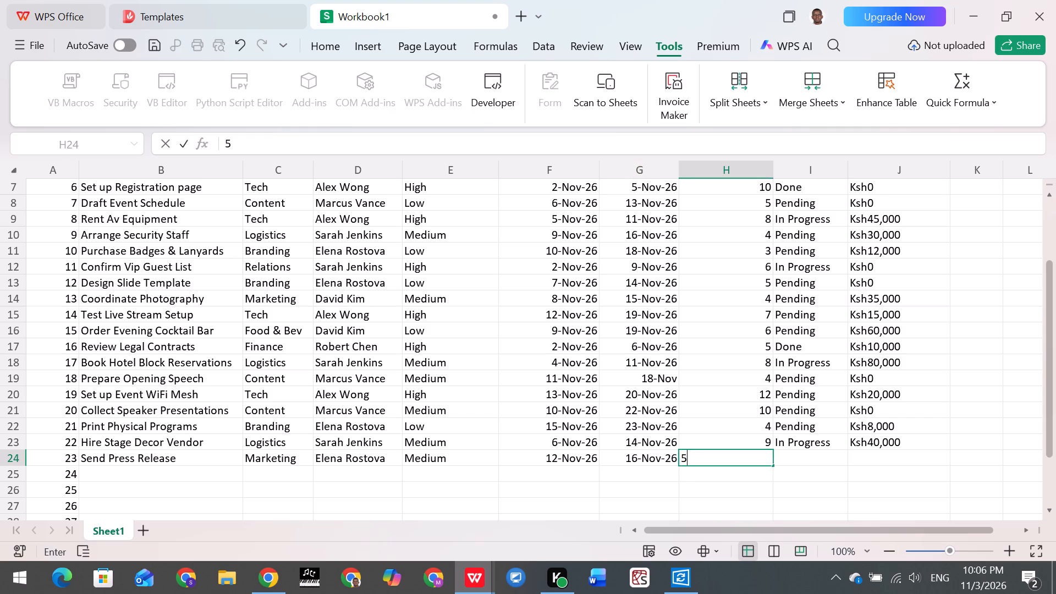
key(Tab)
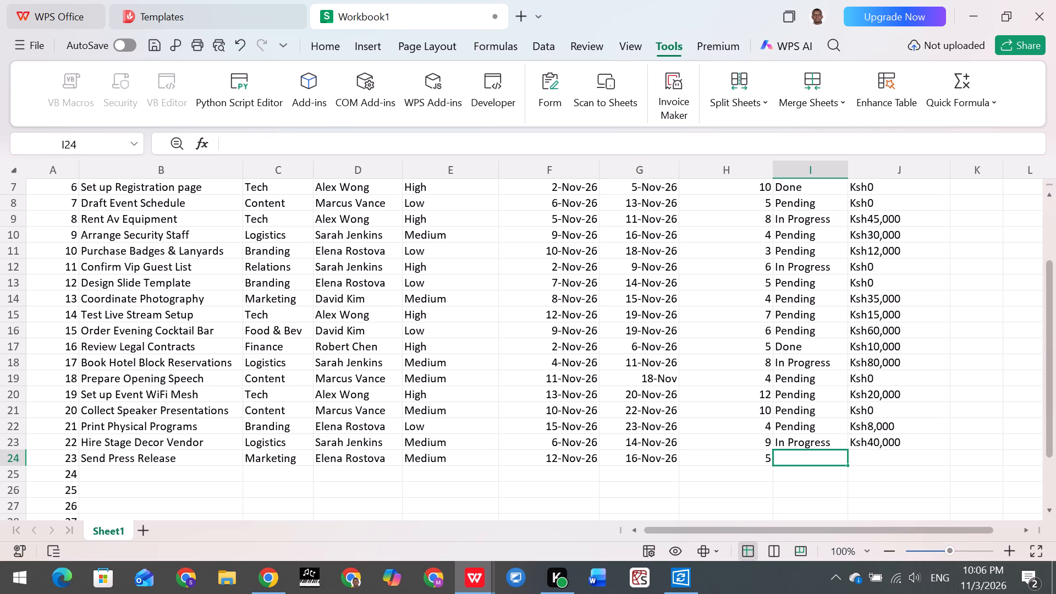
key(p)
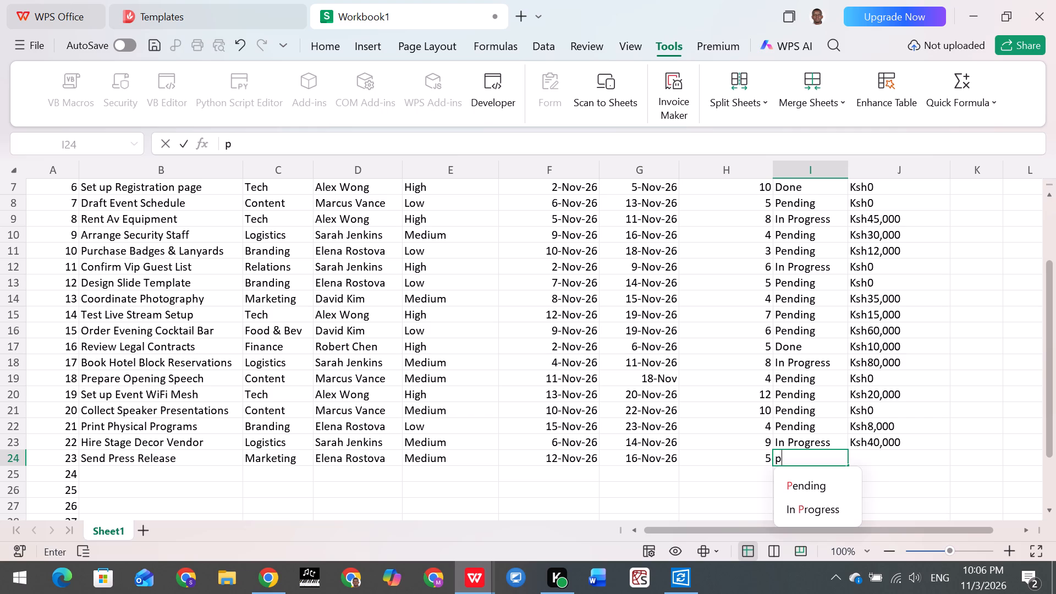
key(e)
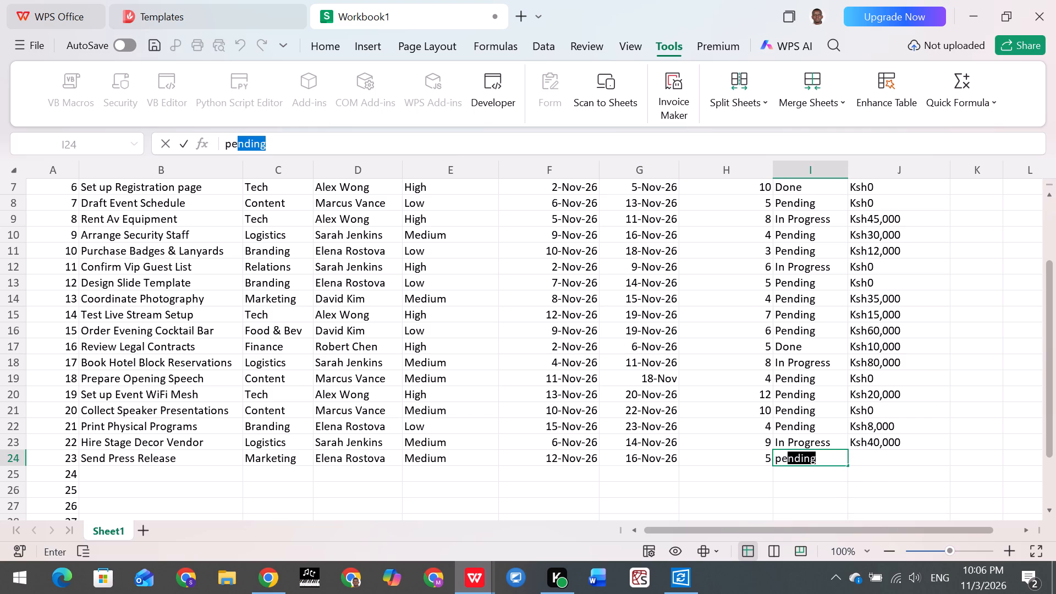
key(Tab)
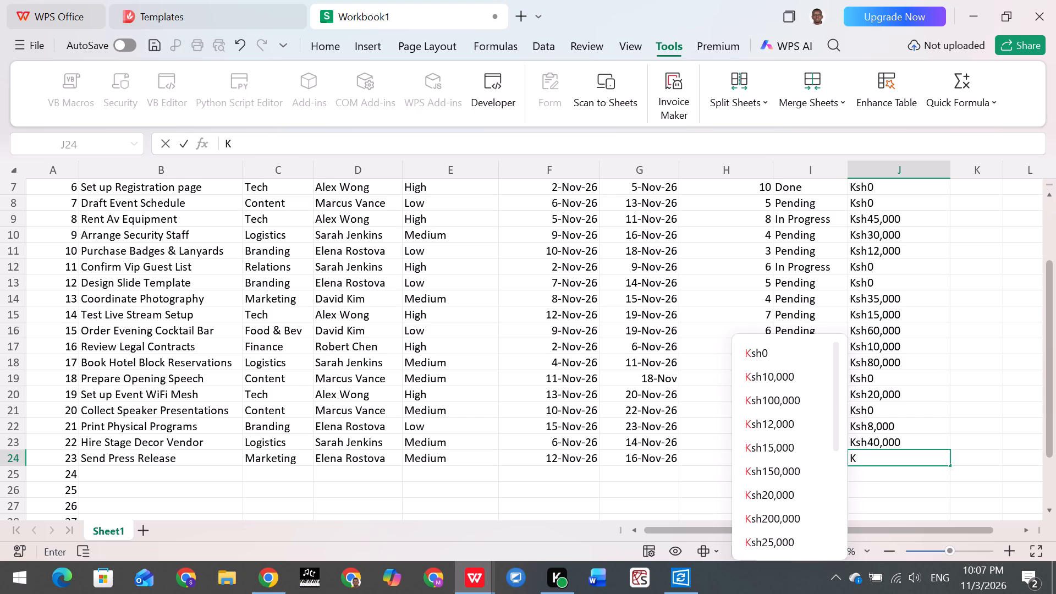
text(sh)
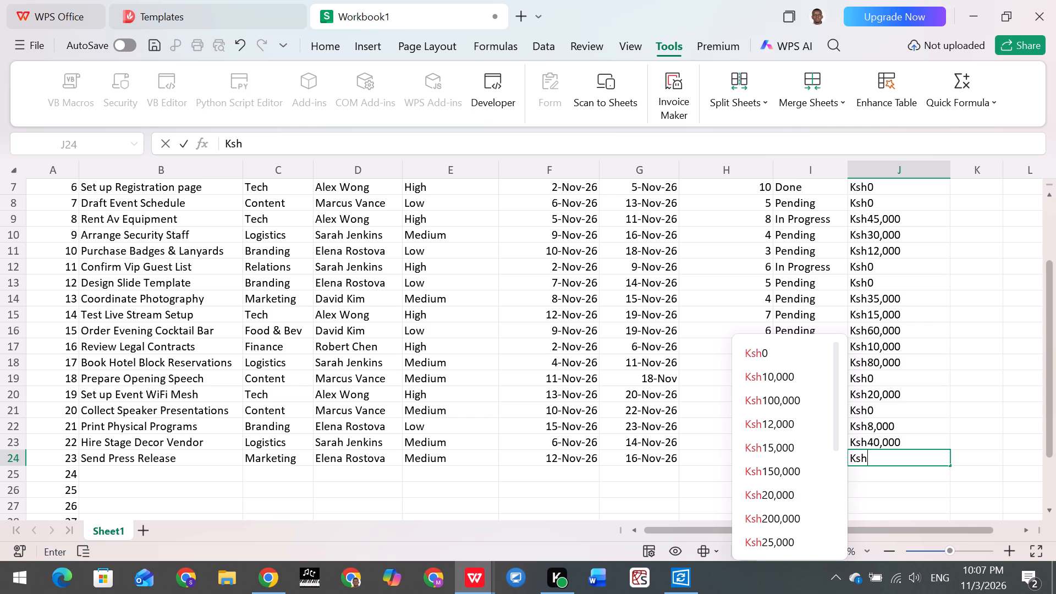
key(0)
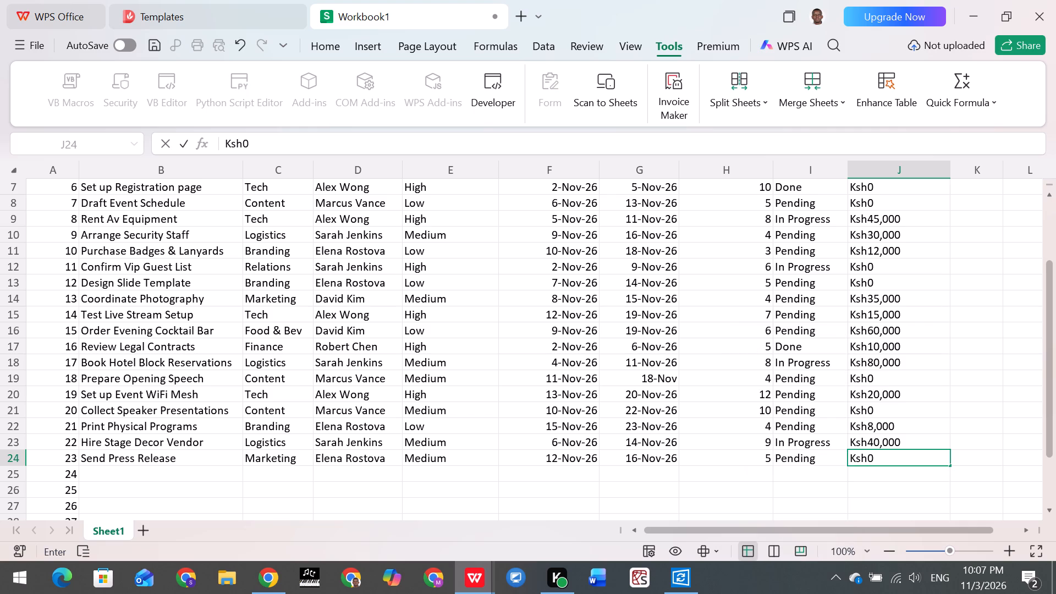
Enter Secure Parking Permits as the name of task 24 in column B.
click(101, 476)
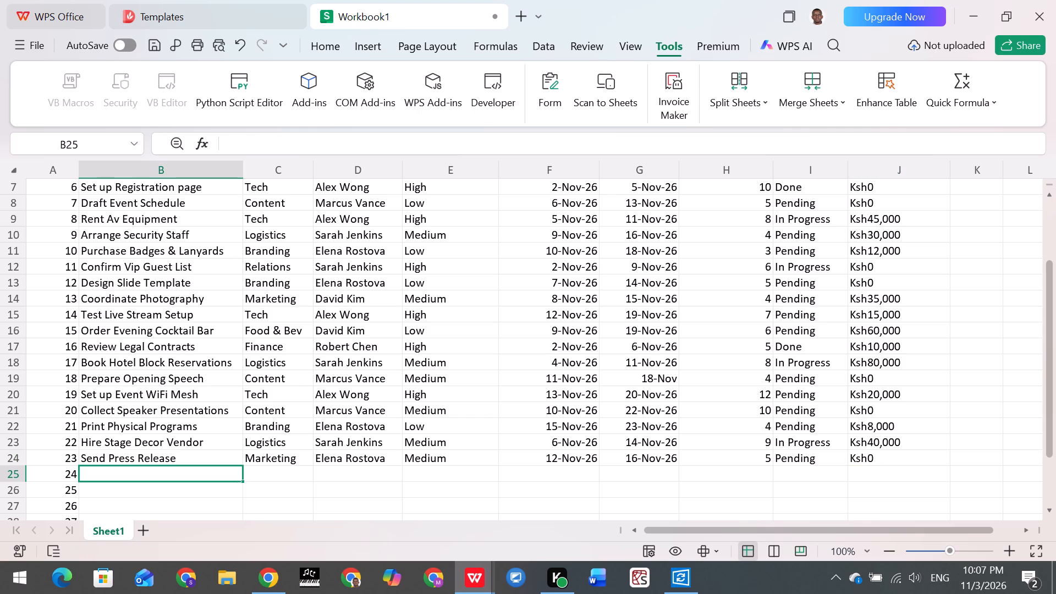
scroll(116, 447, down, 1)
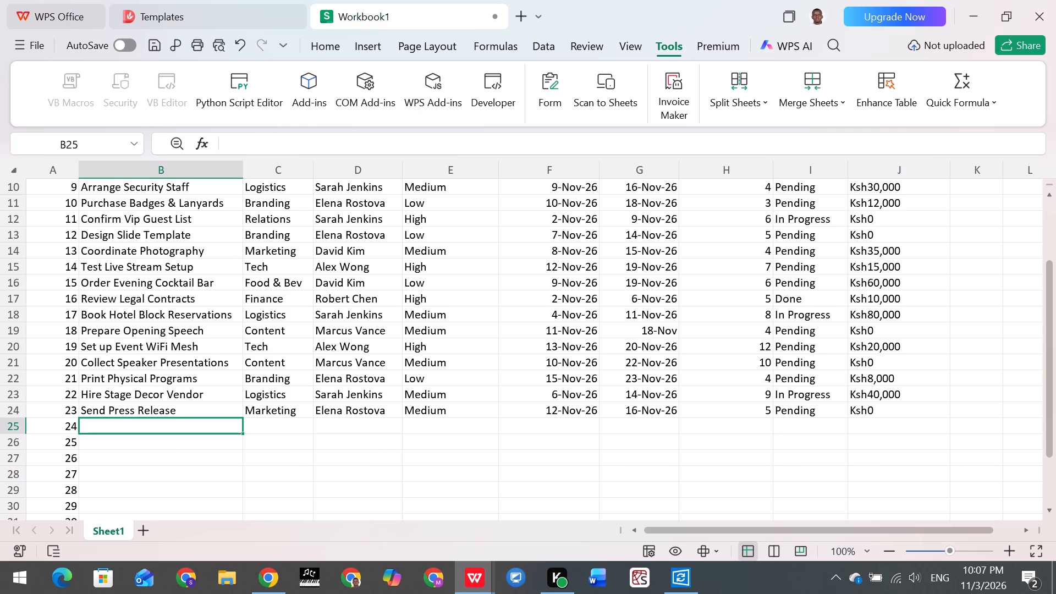
scroll(335, 436, down, 1)
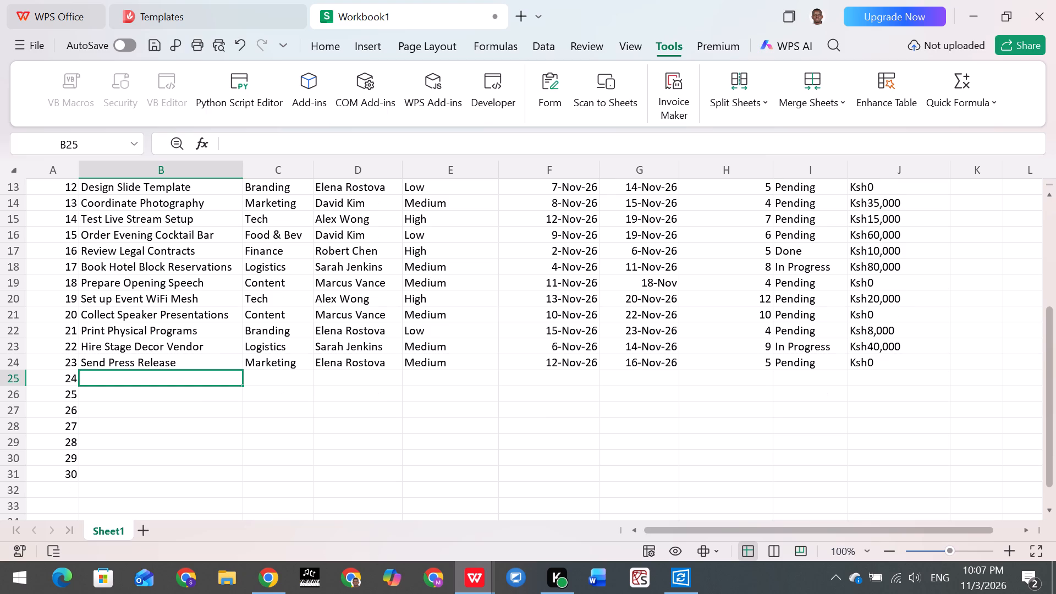
text(se)
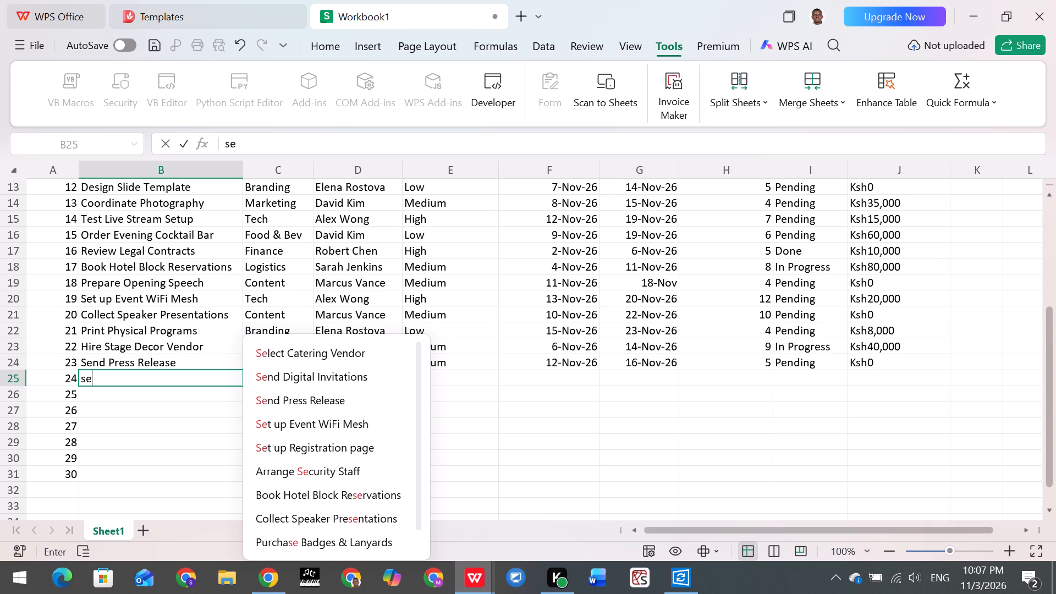
key(BackSpace)
key(BackSpace)
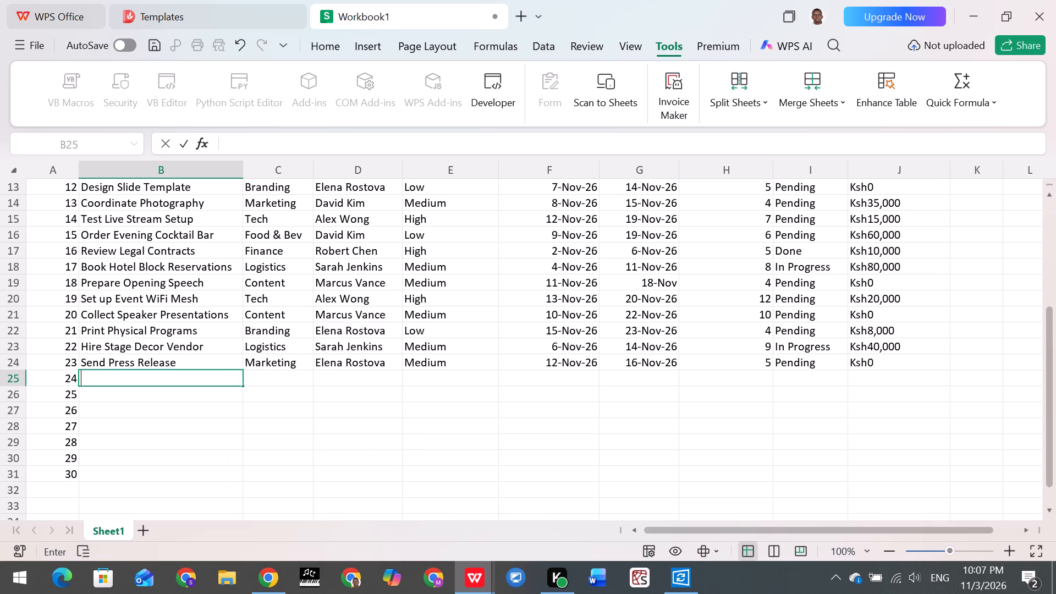
key(s)
text(ec)
text(ure)
key(space)
key(p)
key(a)
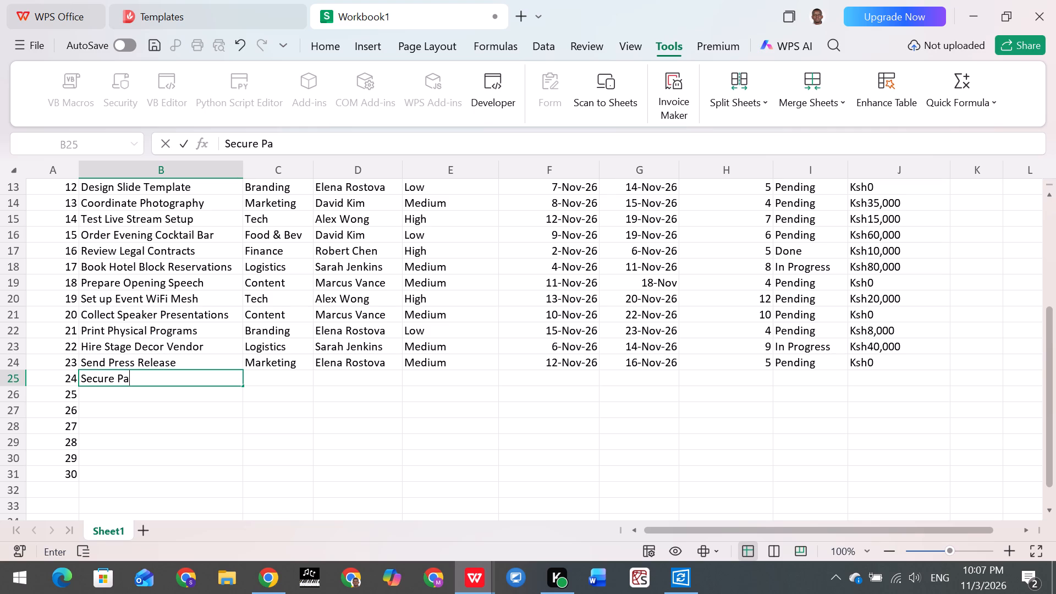
text(rking)
key(space)
key(p)
text(ermits)
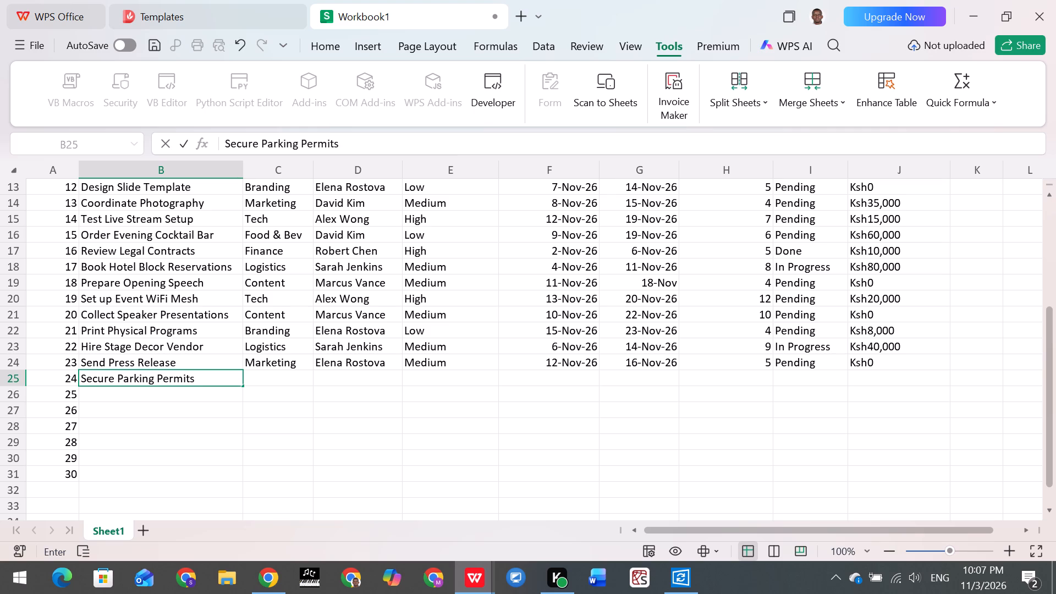
key(Tab)
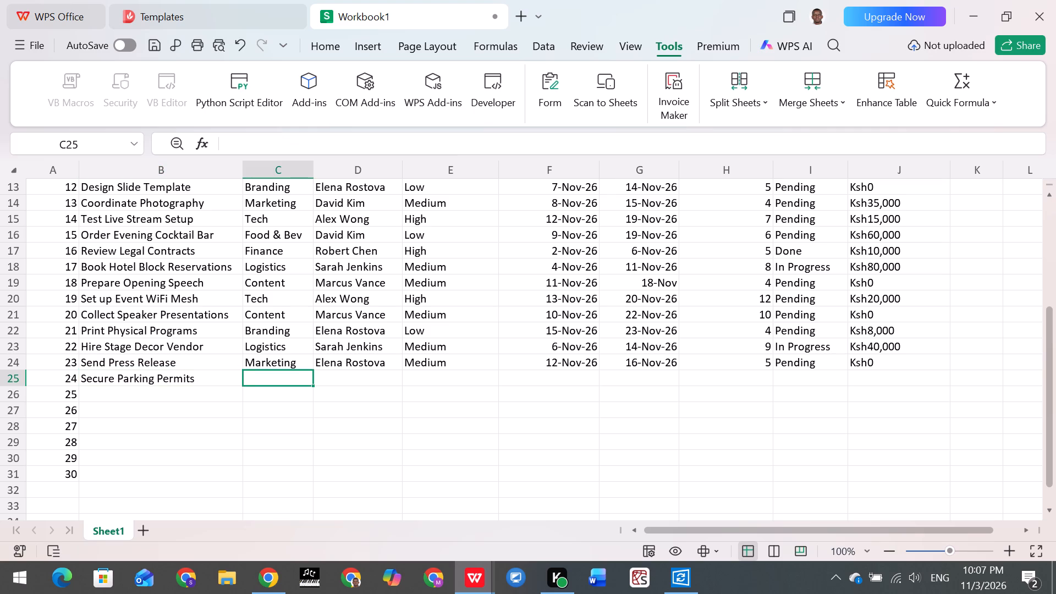
Set the Secure Parking Permits row's category to Logistics, its owner to Sarah, and its priority to Low.
key(l)
key(o)
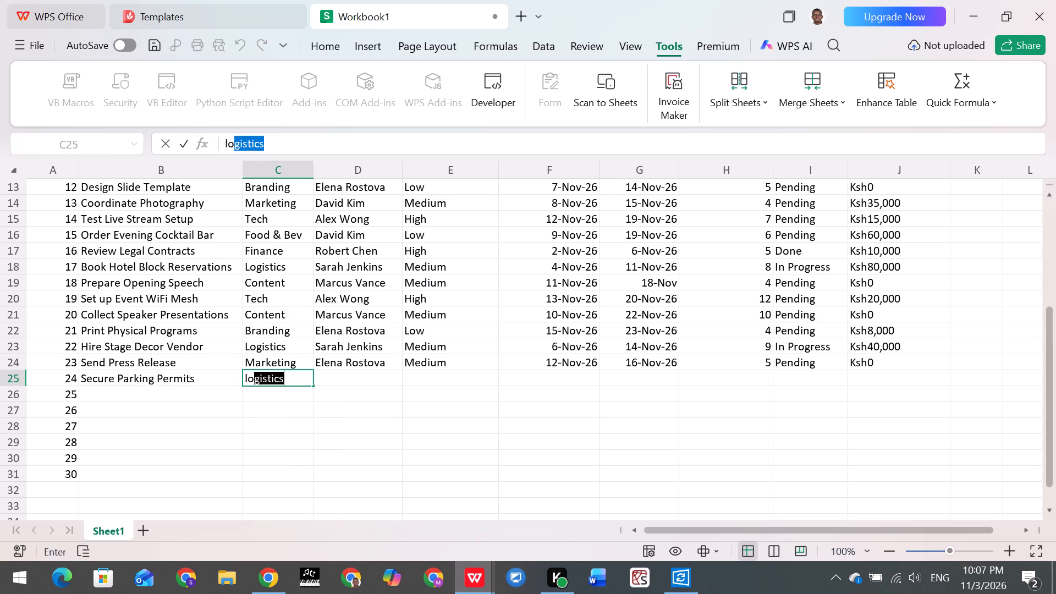
key(Tab)
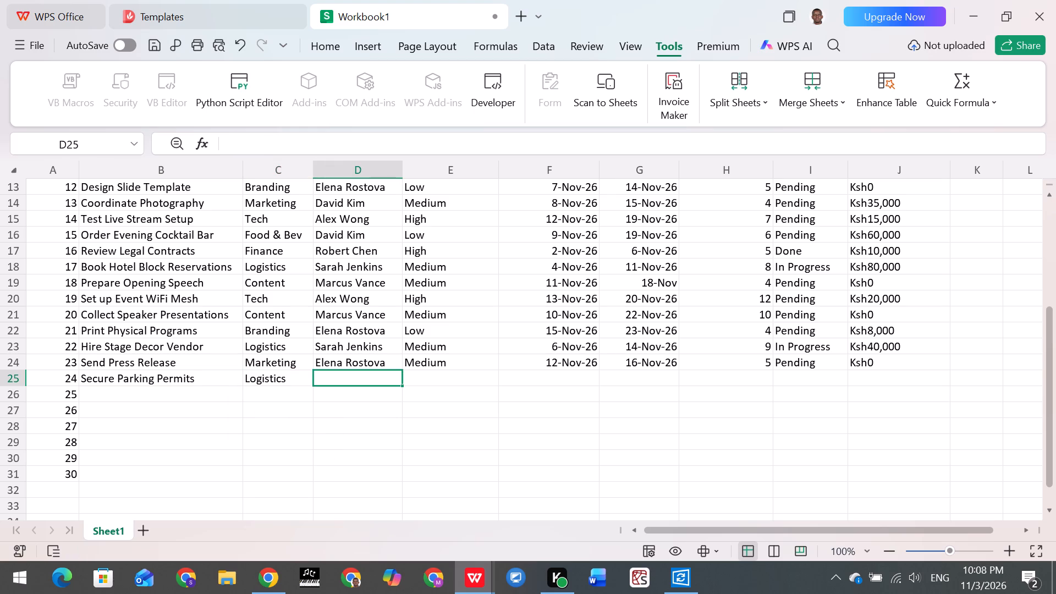
text(sa)
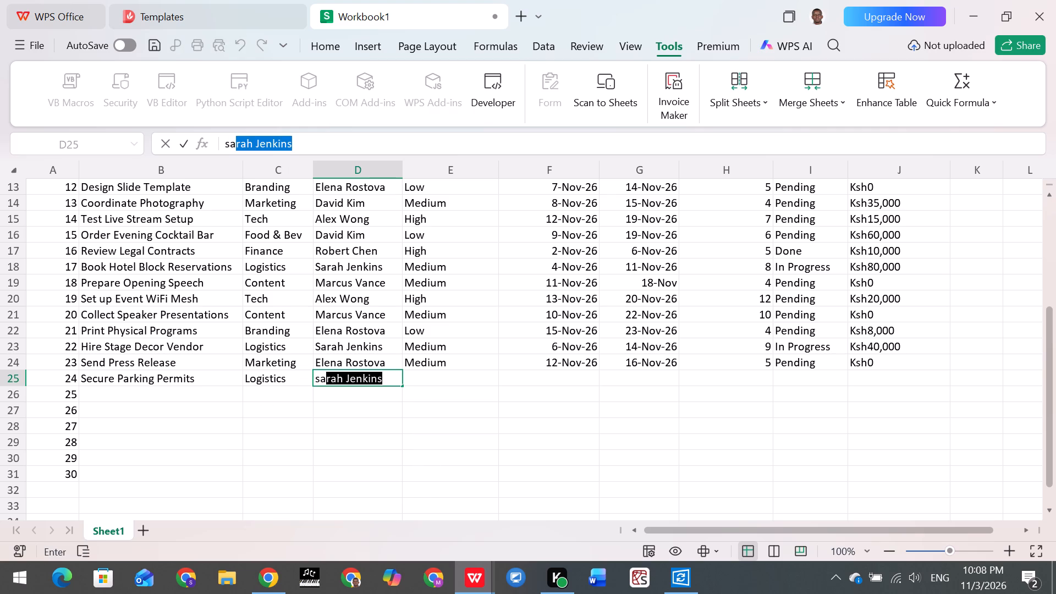
key(Tab)
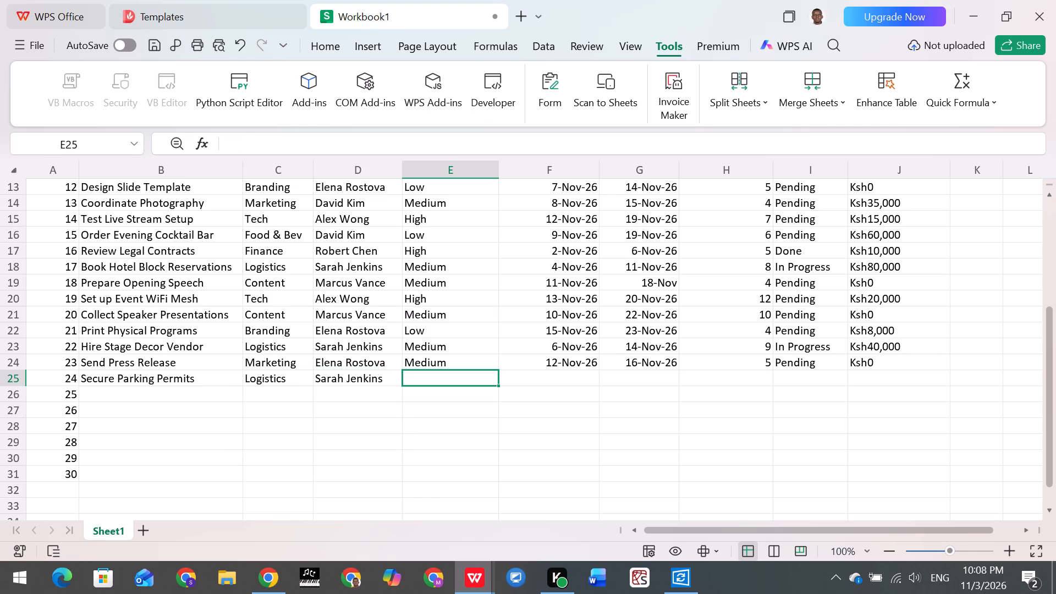
key(k)
key(BackSpace)
key(l)
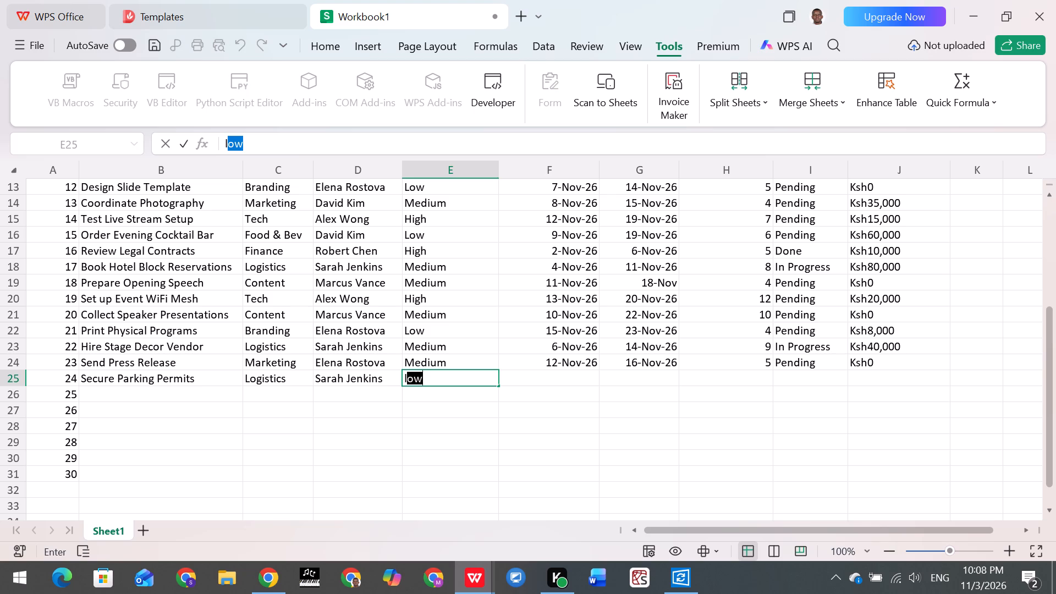
key(Tab)
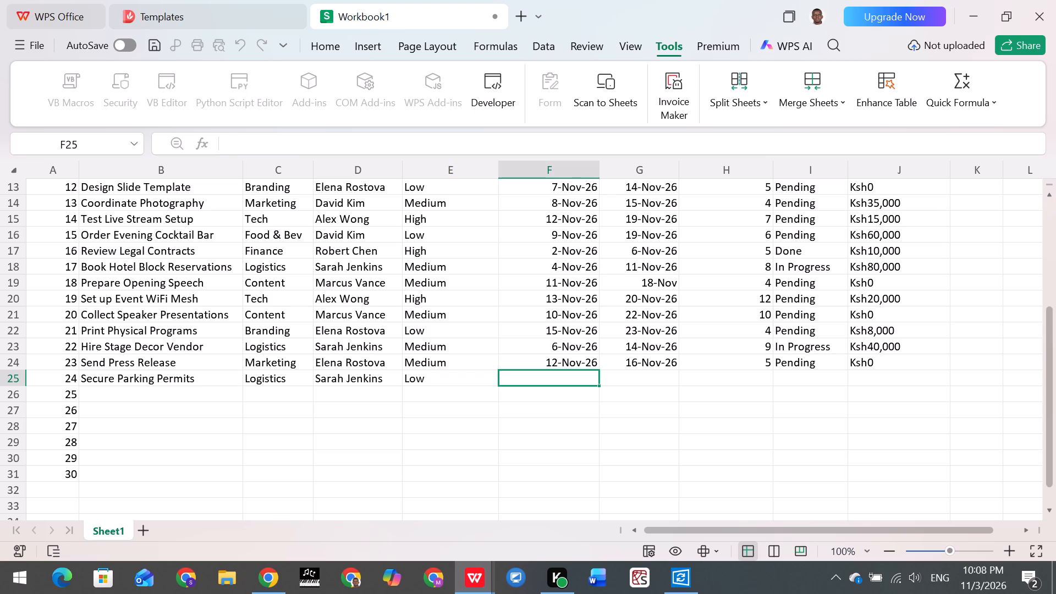
Enter 14-Nov-2026 as the date in column F of the Secure Parking Permits row.
text(14)
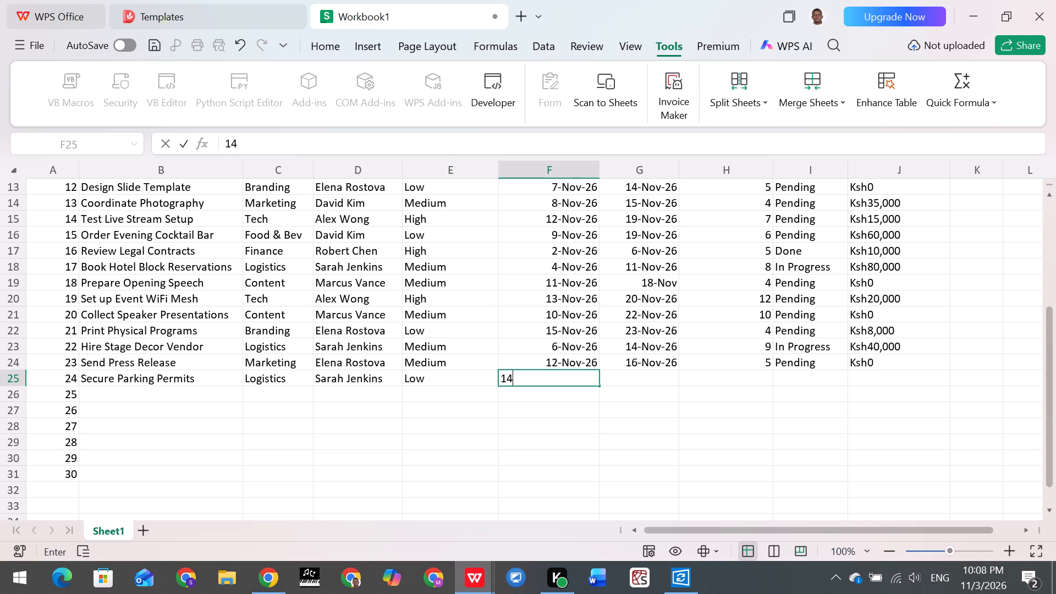
key(minus)
key(0)
key(BackSpace)
key(o)
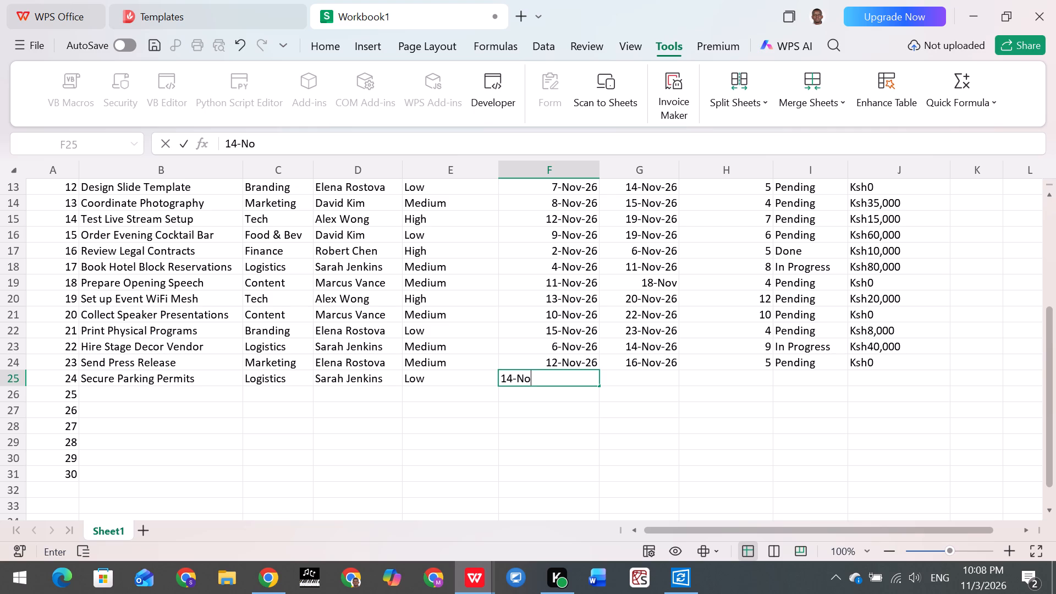
text(v-2026)
key(Tab)
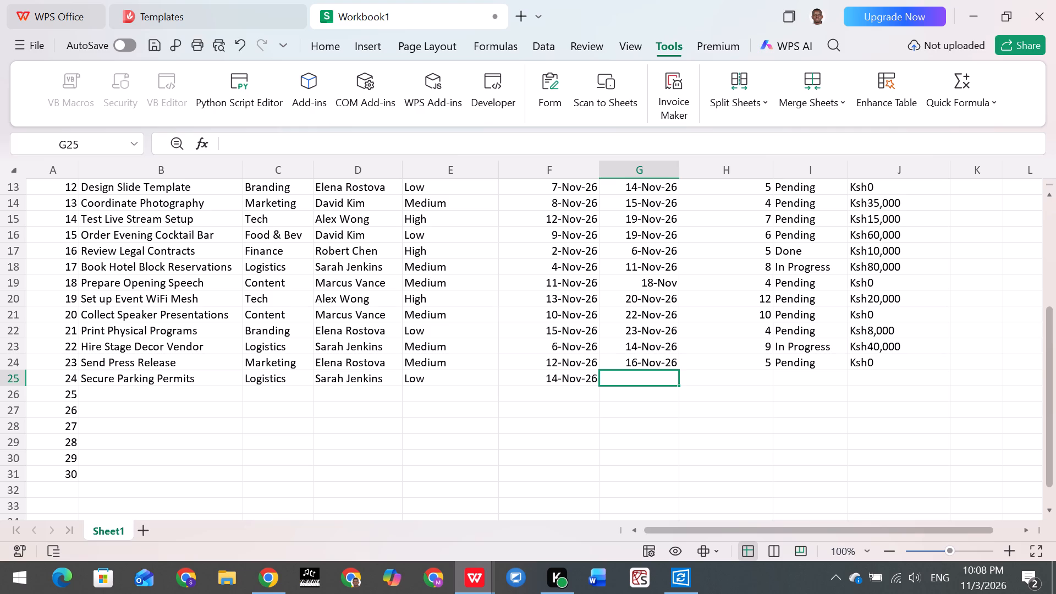
Enter 20-Nov-2026 as the date in column G of the Secure Parking Permits row.
key(1)
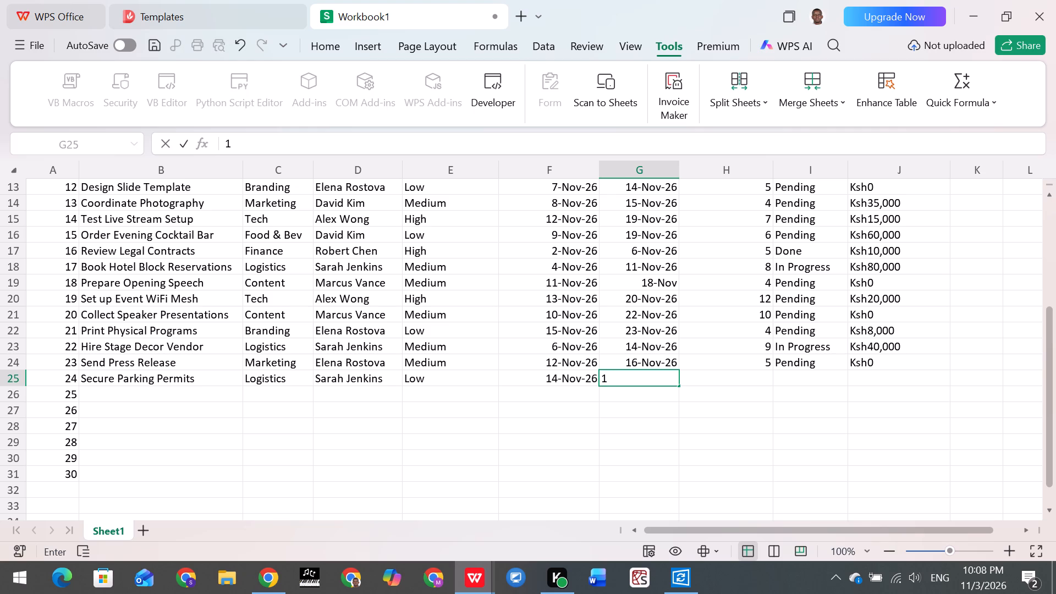
key(BackSpace)
text(20)
key(minus)
key(n)
text(ov)
key(minus)
text(2026)
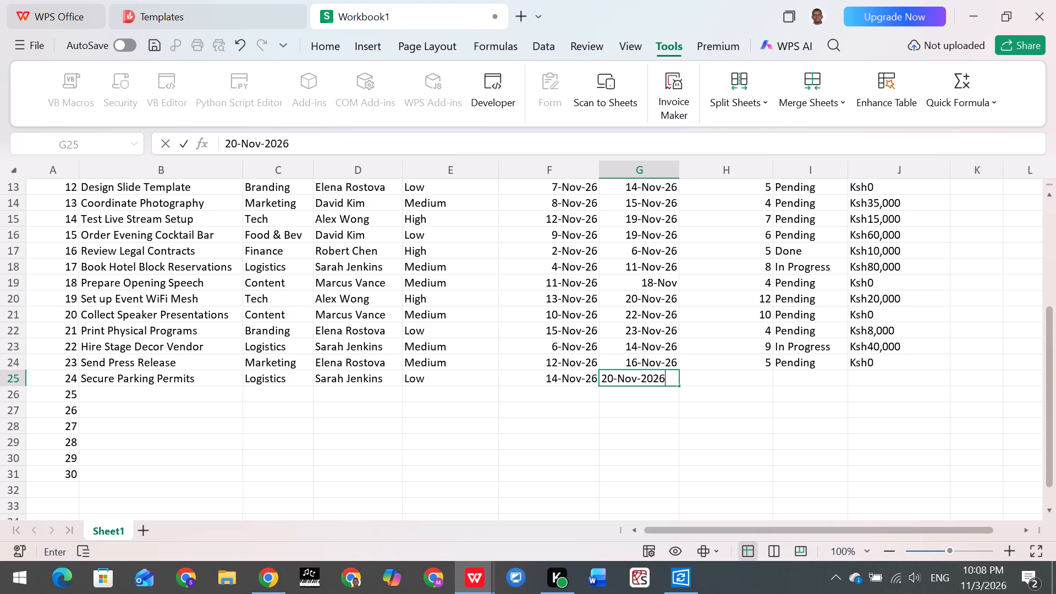
key(Tab)
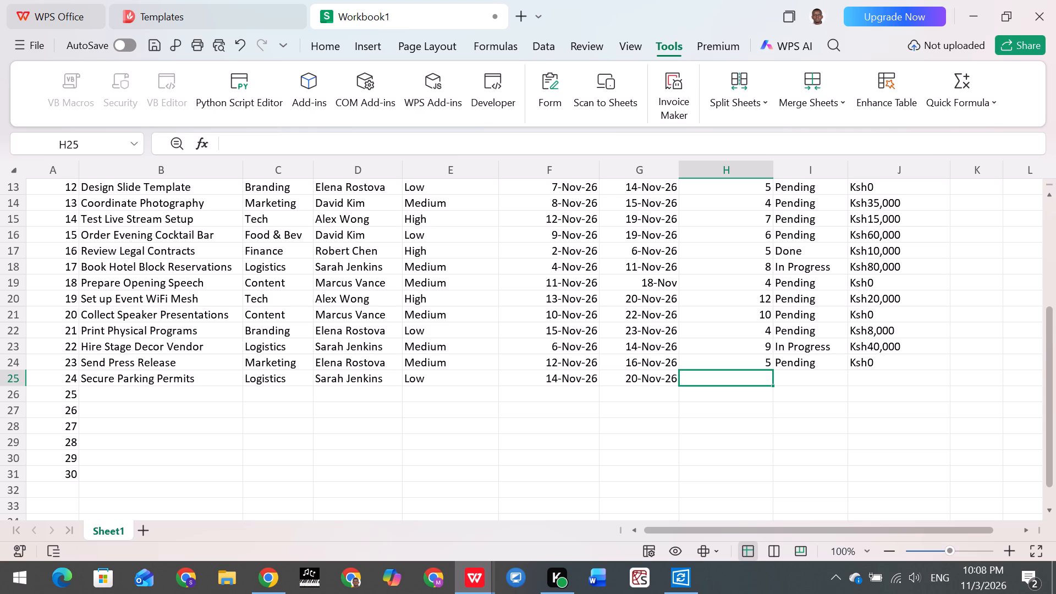
Set the Secure Parking Permits hours to 3, its status to Pending, and its budget to Ksh5,000.
key(3)
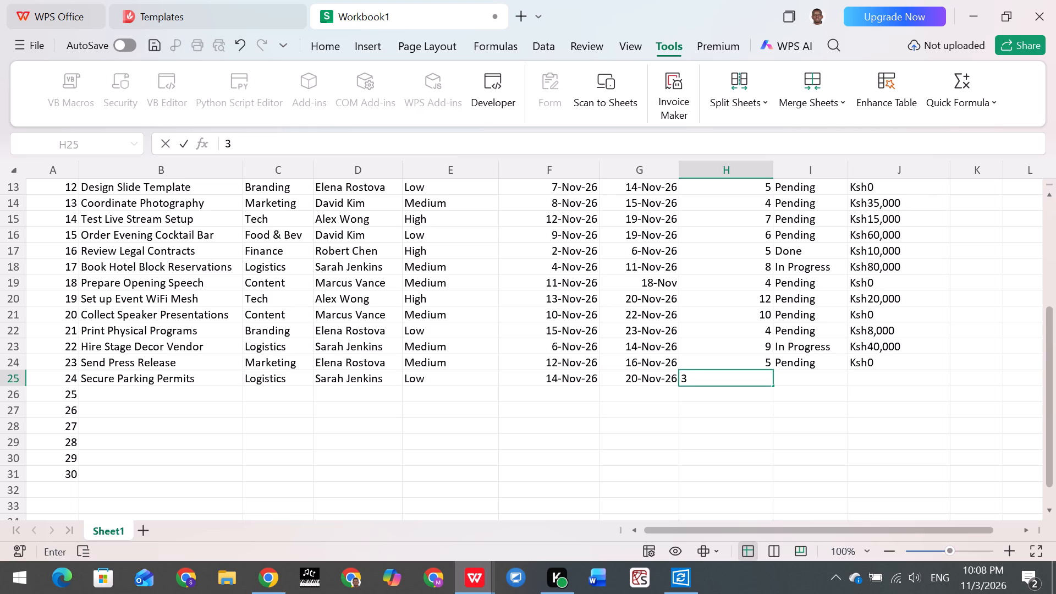
key(Tab)
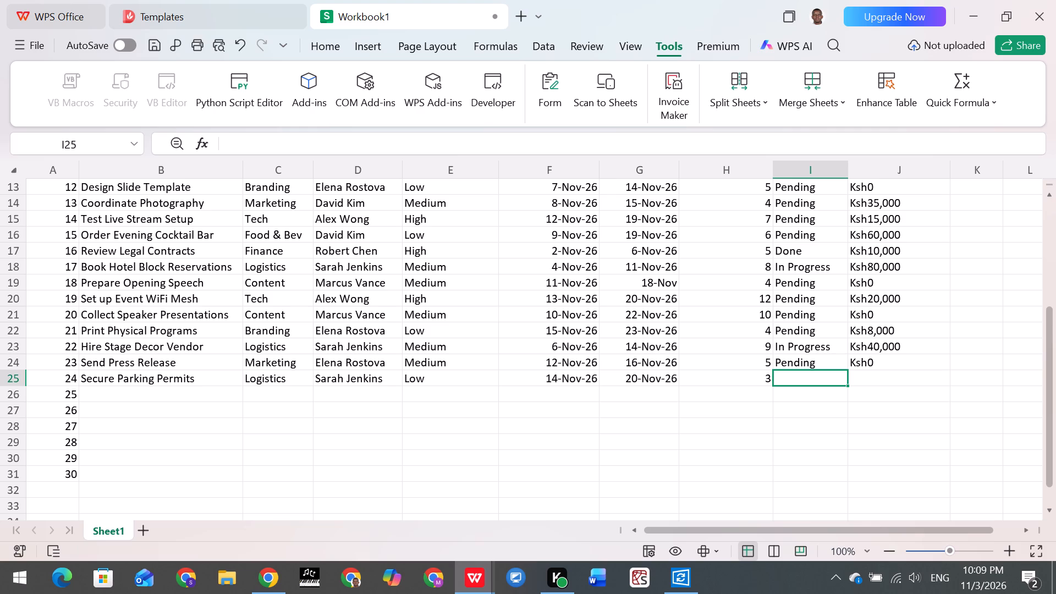
text(pe)
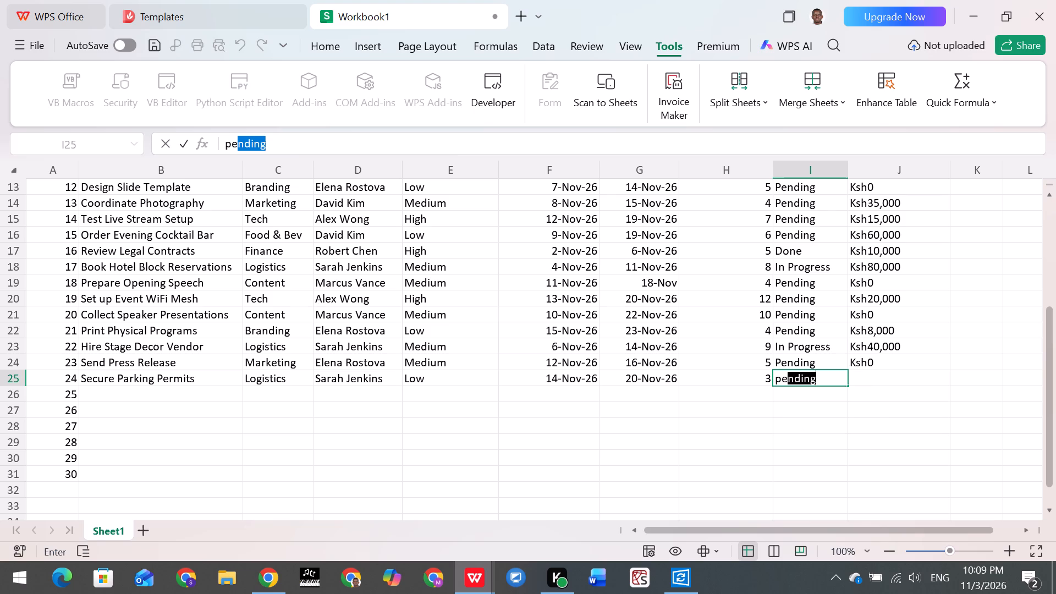
key(Tab)
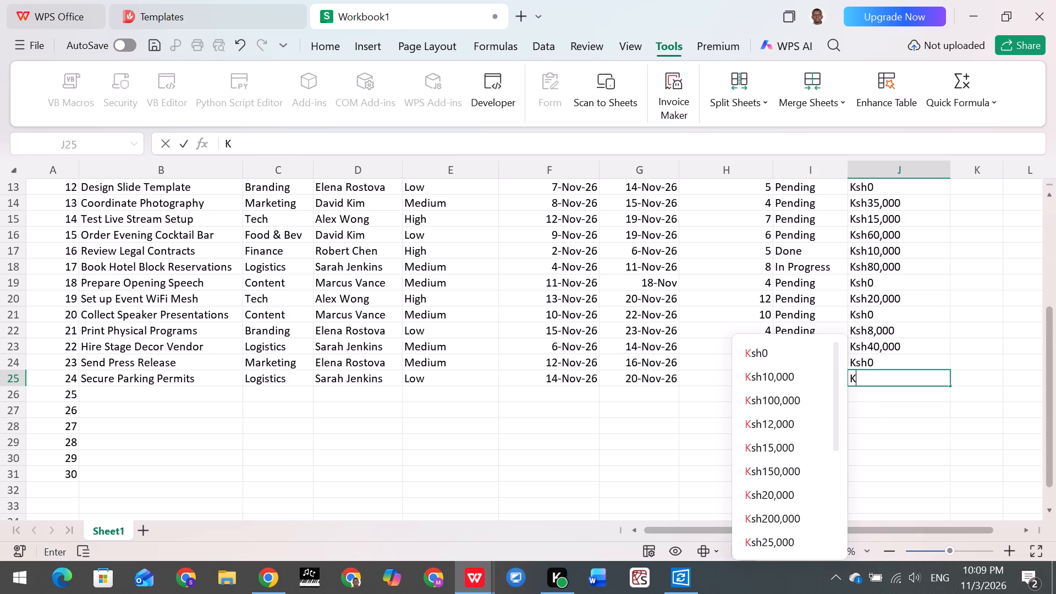
text(sh)
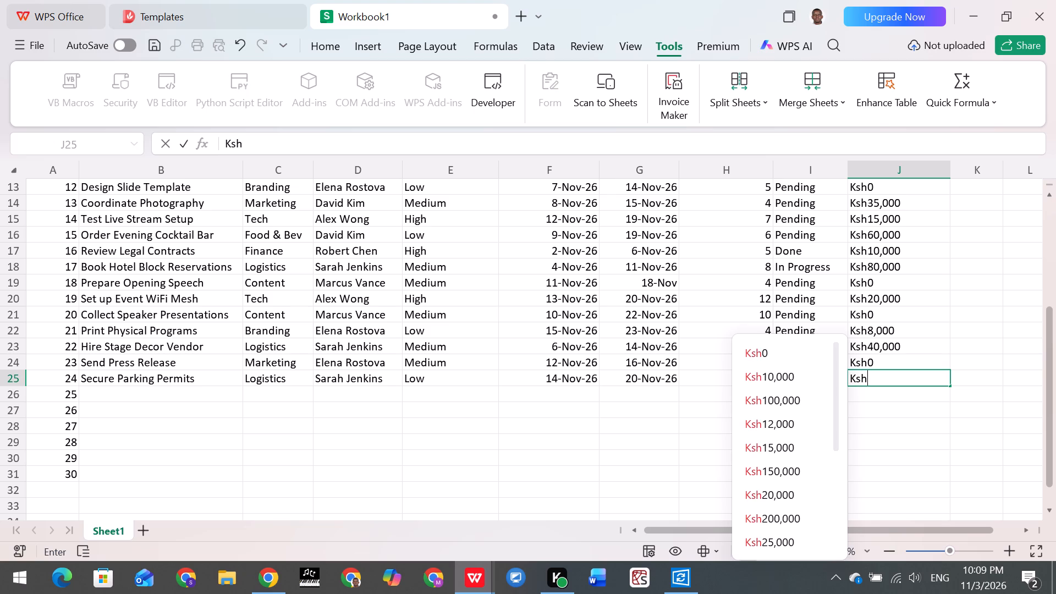
key(5)
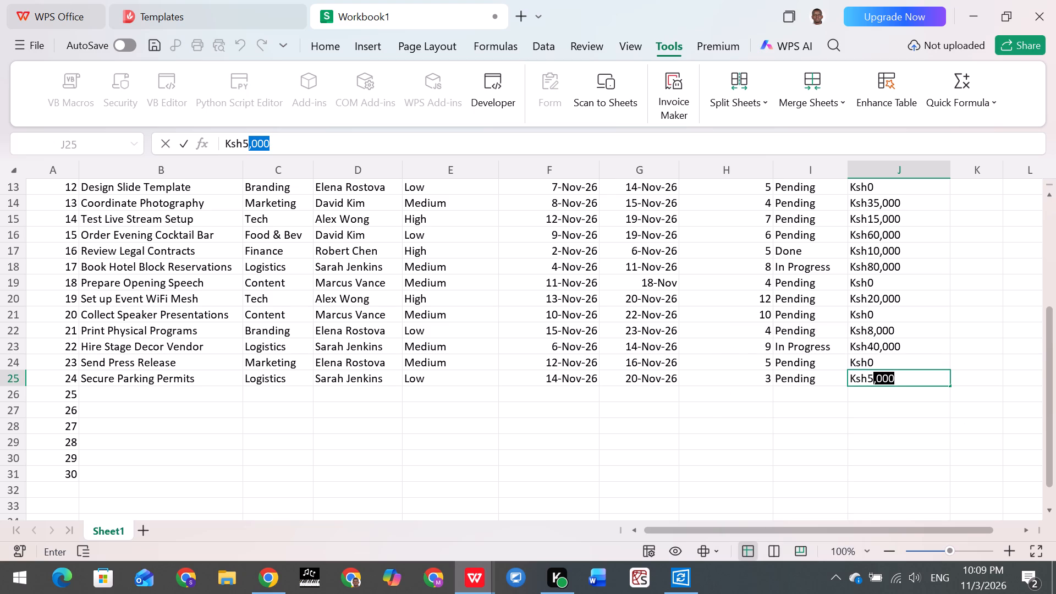
key(Tab)
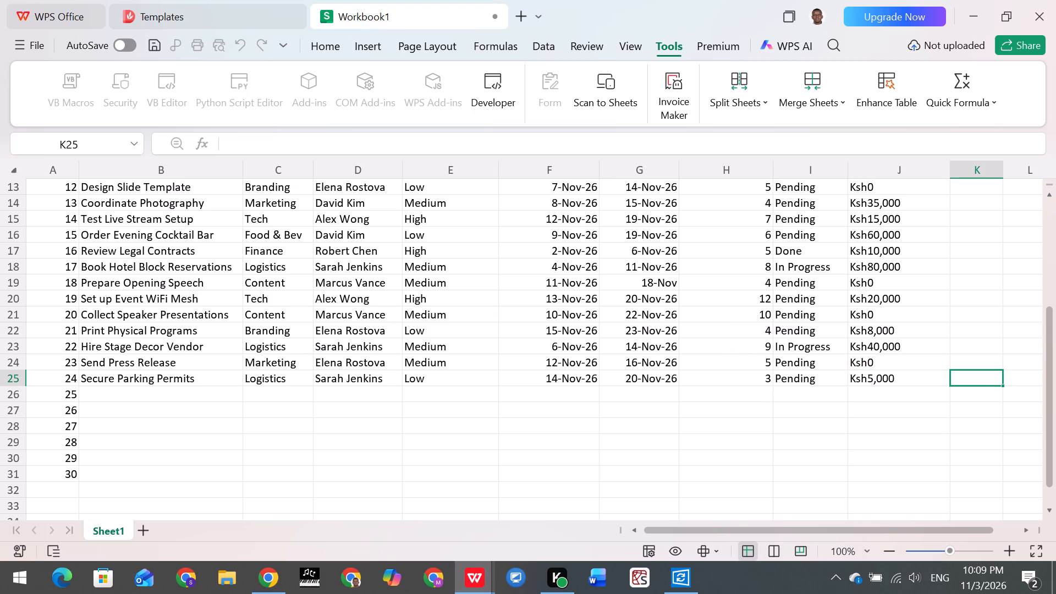
Enter Plan Networking Game as the name of task 25 in column B.
click(111, 395)
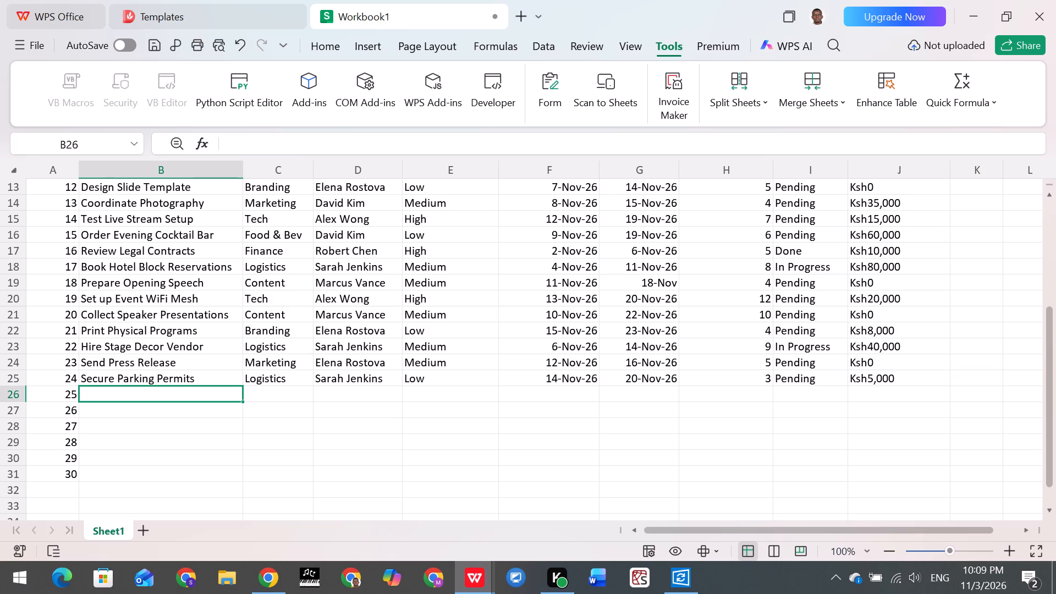
key(p)
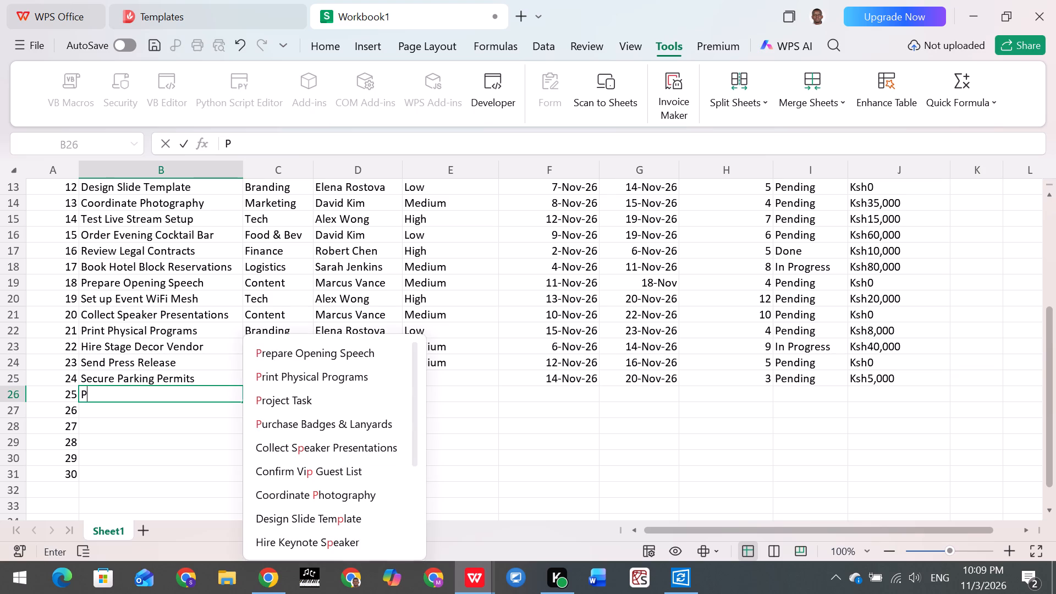
text(lan)
key(space)
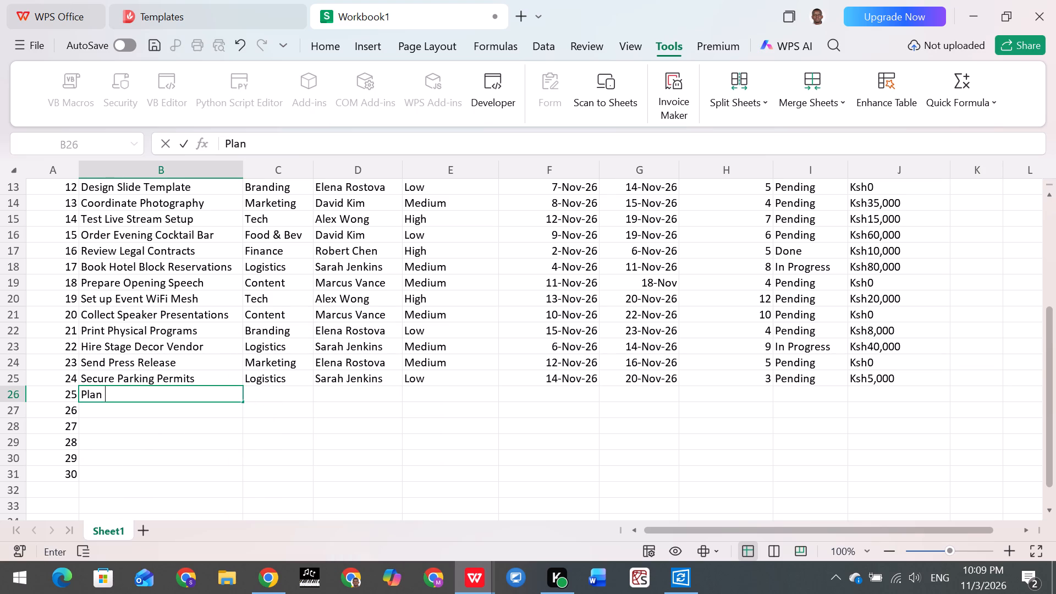
key(n)
key(e)
text(tworking)
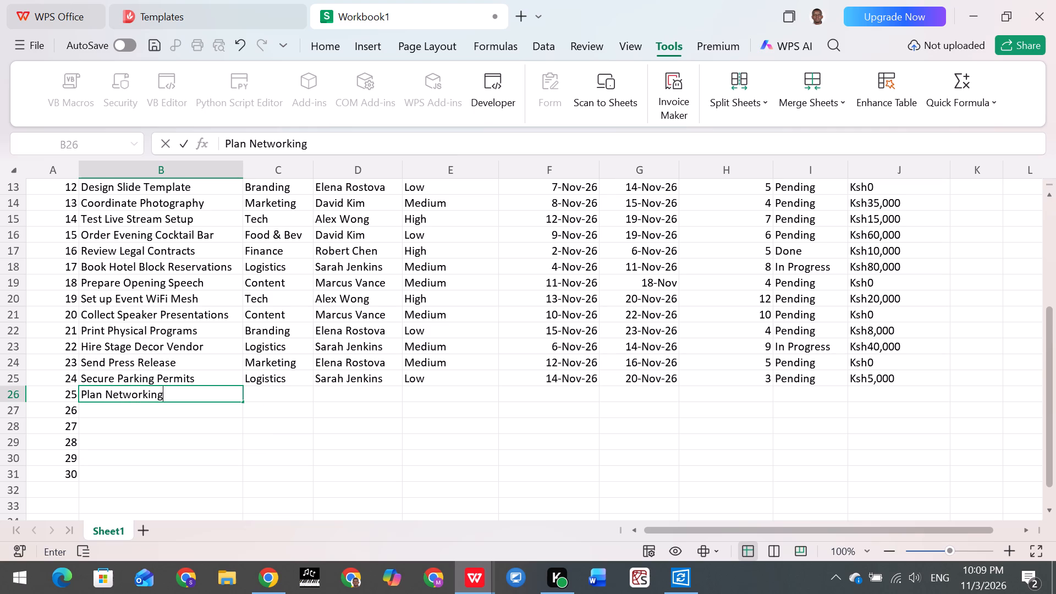
key(space)
key(f)
key(BackSpace)
key(g)
text(ame)
key(Tab)
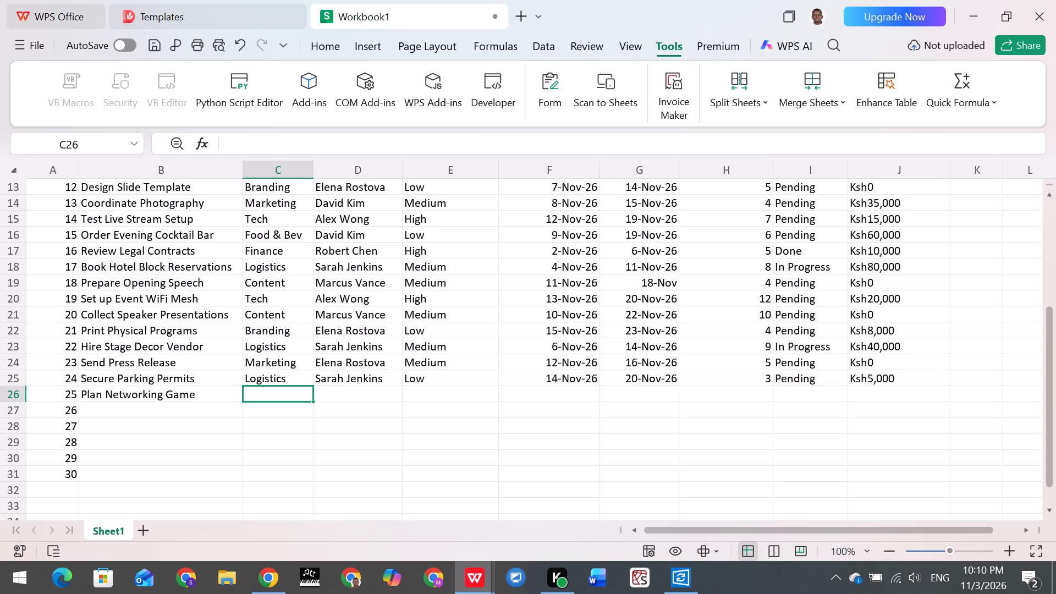
Set the Plan Networking Game category to Content, its owner to the one used for Coordinate Photography, and its priority to Low.
text(co)
key(Tab)
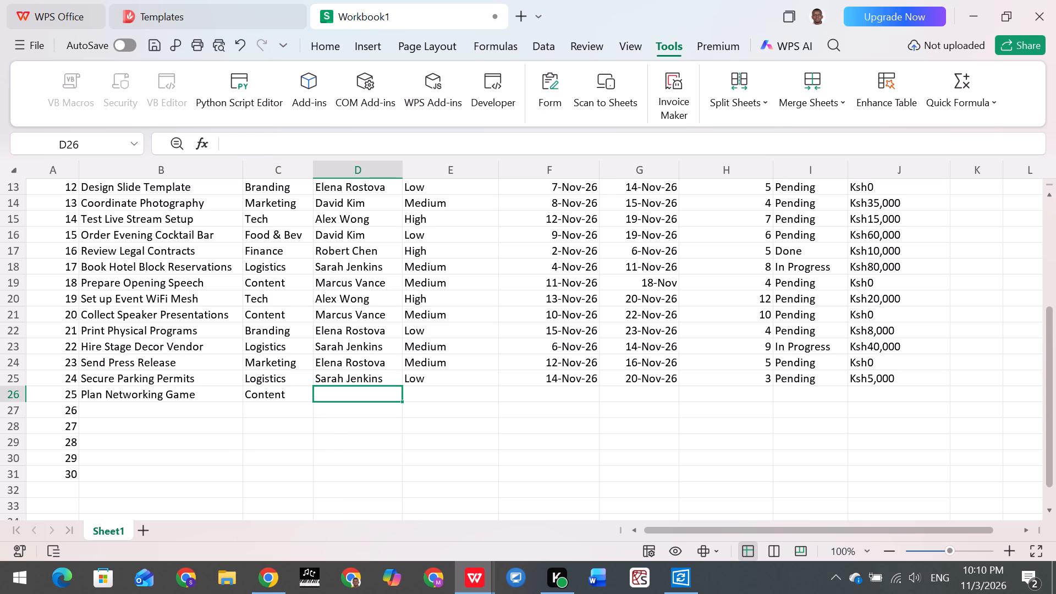
text(da)
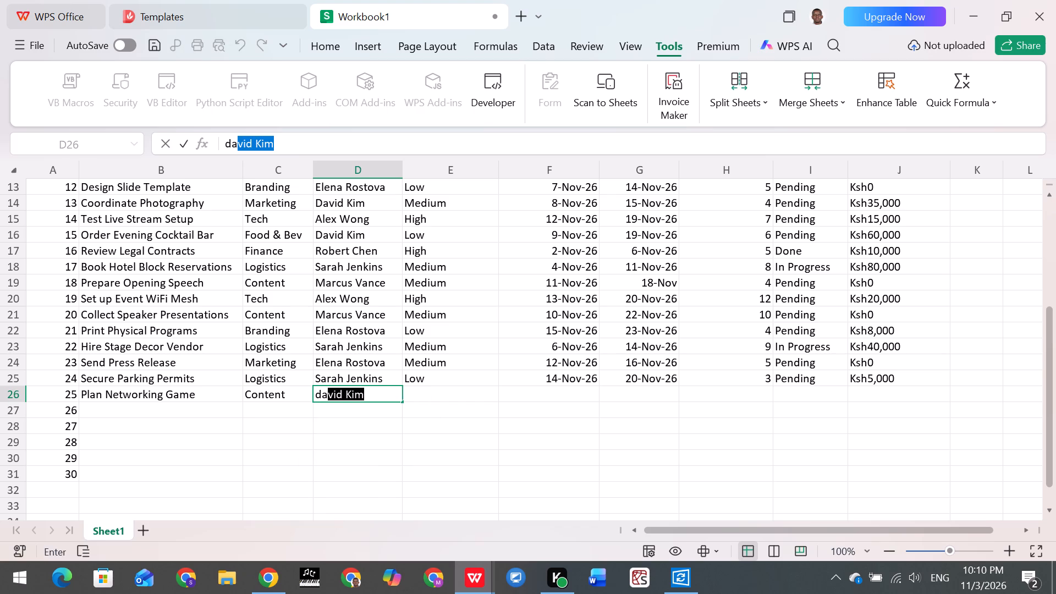
key(Tab)
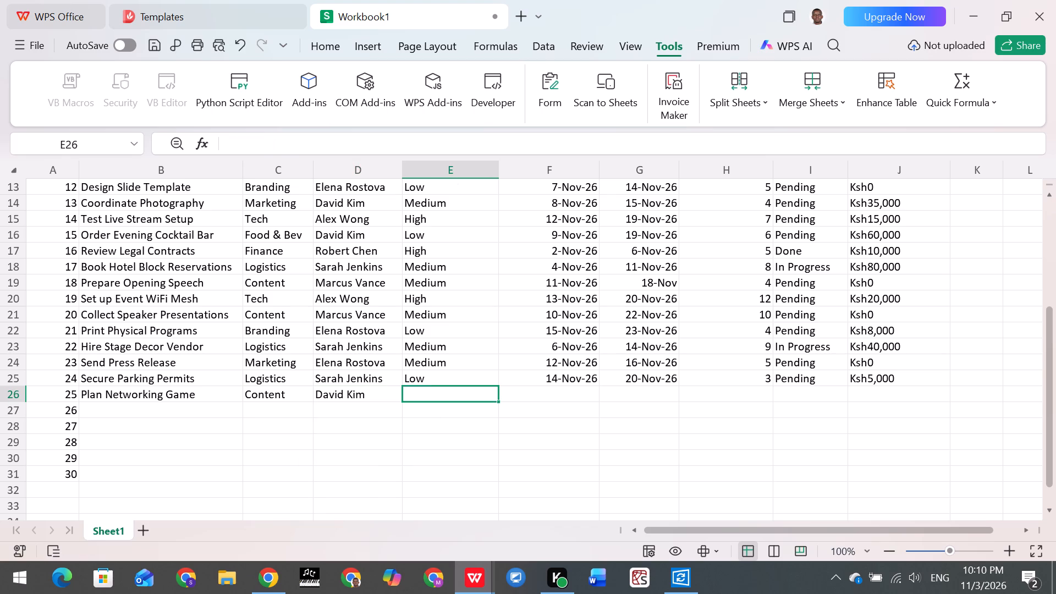
key(l)
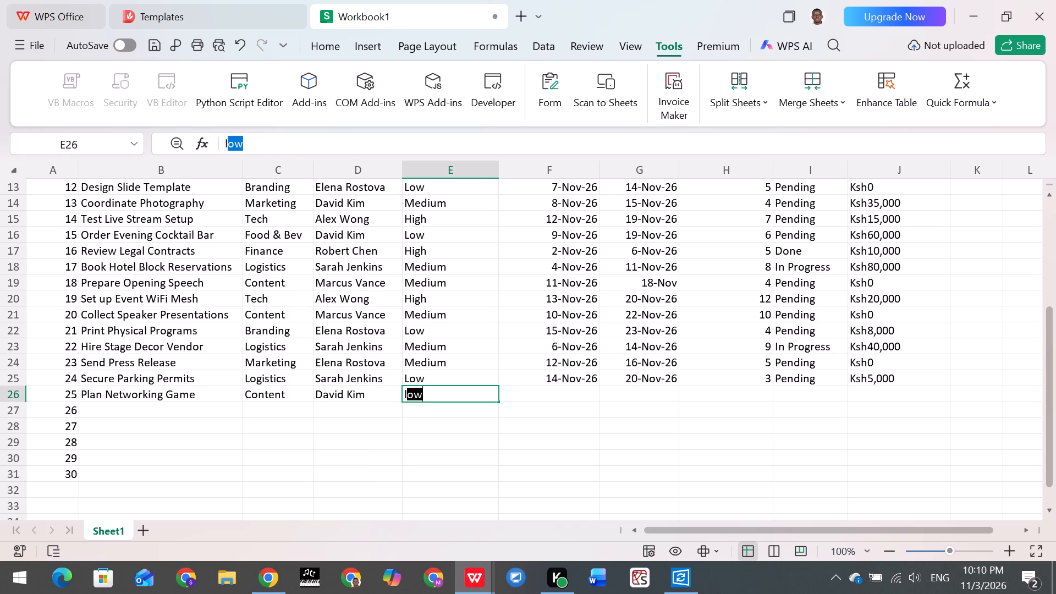
key(Tab)
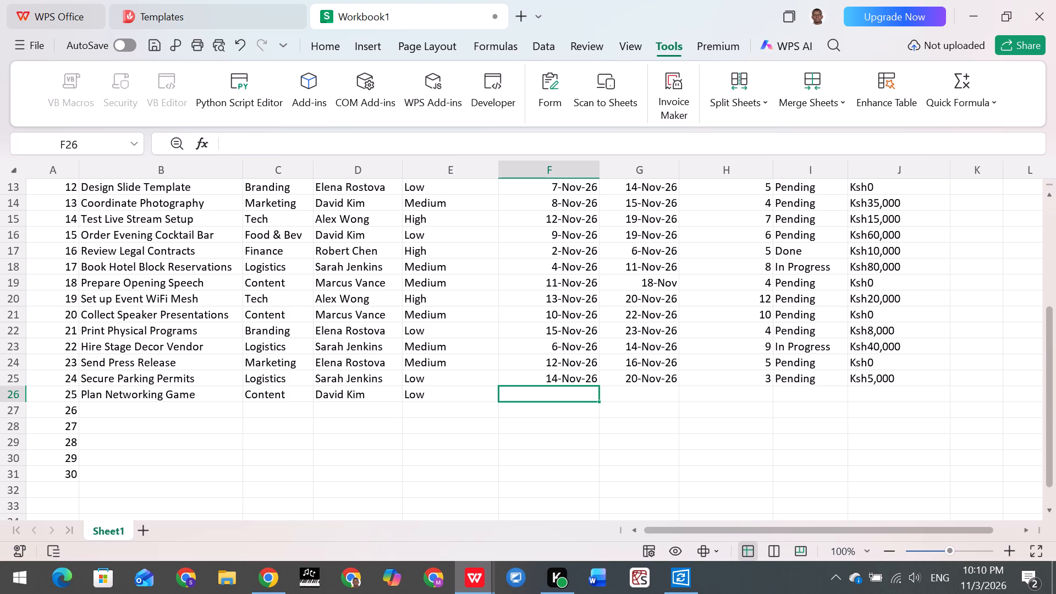
Enter 08-Nov-2026 as the date in column F of the Plan Networking Game row.
text(08)
key(minus)
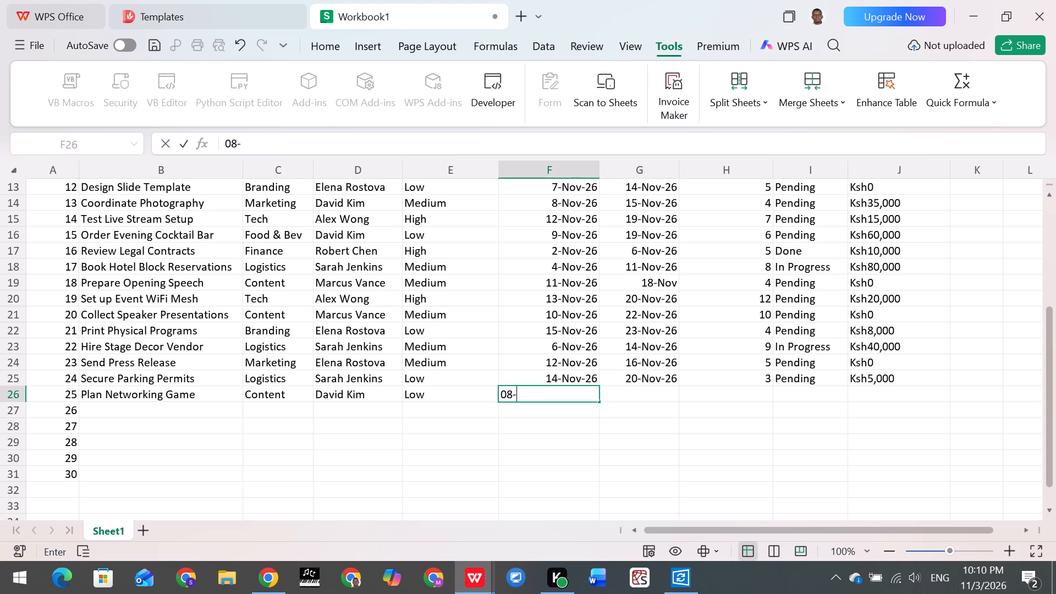
key(n)
key(o)
text(v-)
text(2026)
key(Tab)
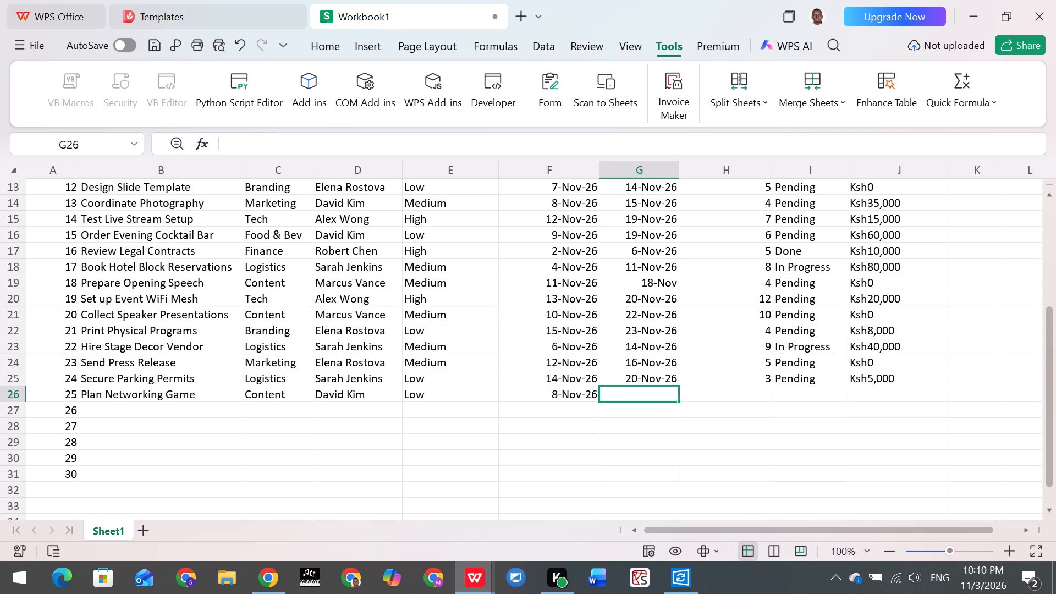
Enter 13-Nov-2026 as the date in column G of the Plan Networking Game row.
key(1)
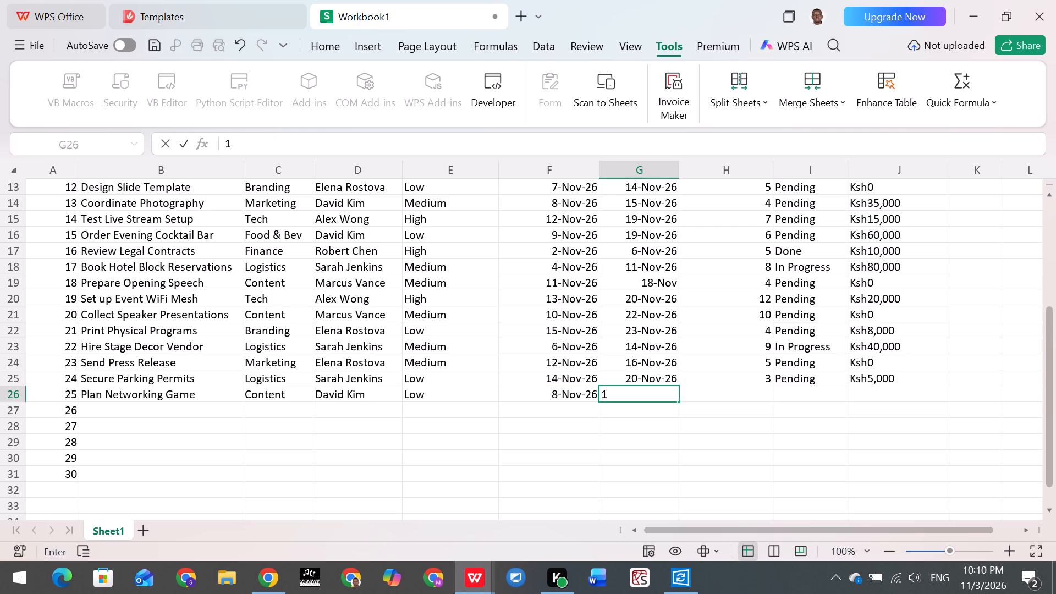
key(3)
key(minus)
key(n)
text(ov)
key(minus)
text(2026)
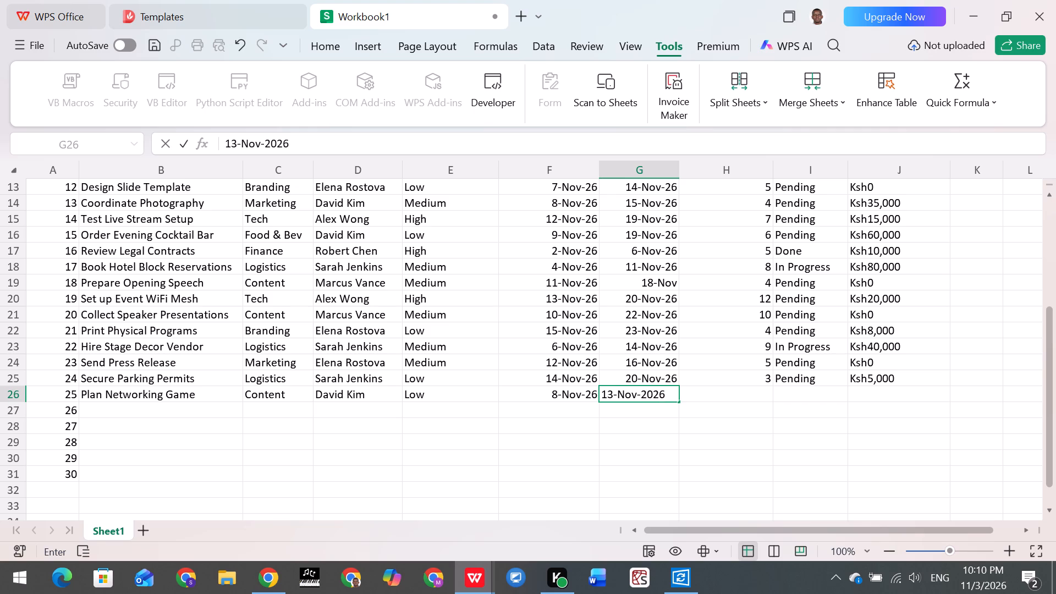
key(Tab)
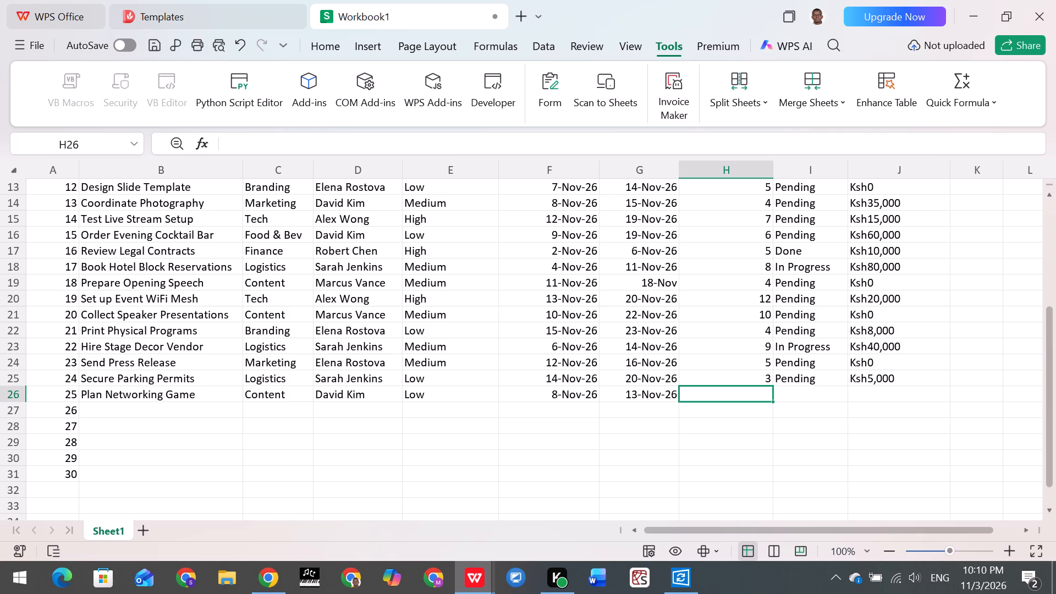
Set the Plan Networking Game hours to 4, its status to Done, and its budget to Ksh2,000.
key(4)
key(Tab)
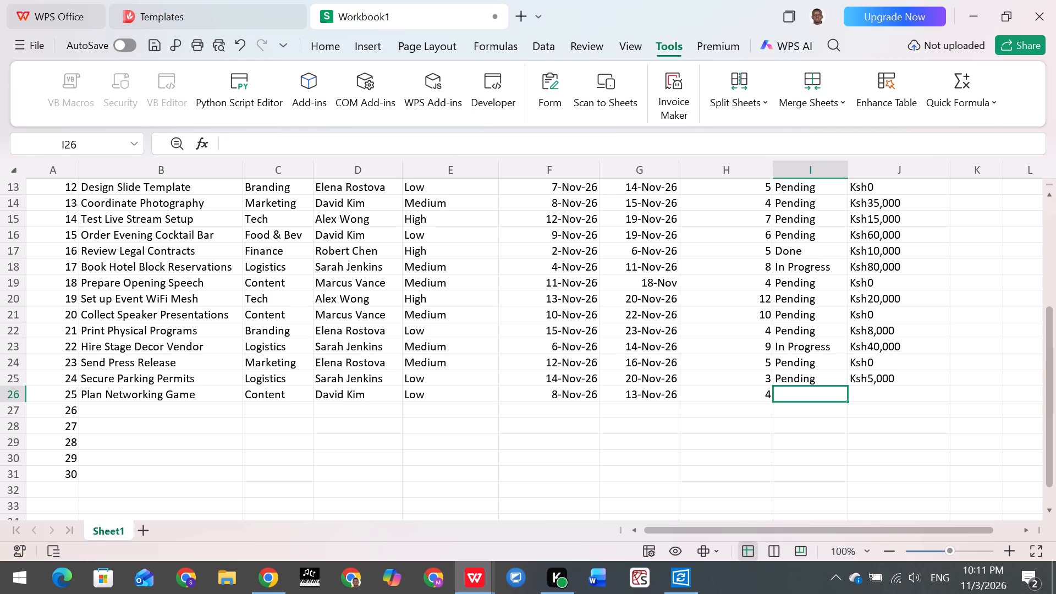
text(do)
key(Tab)
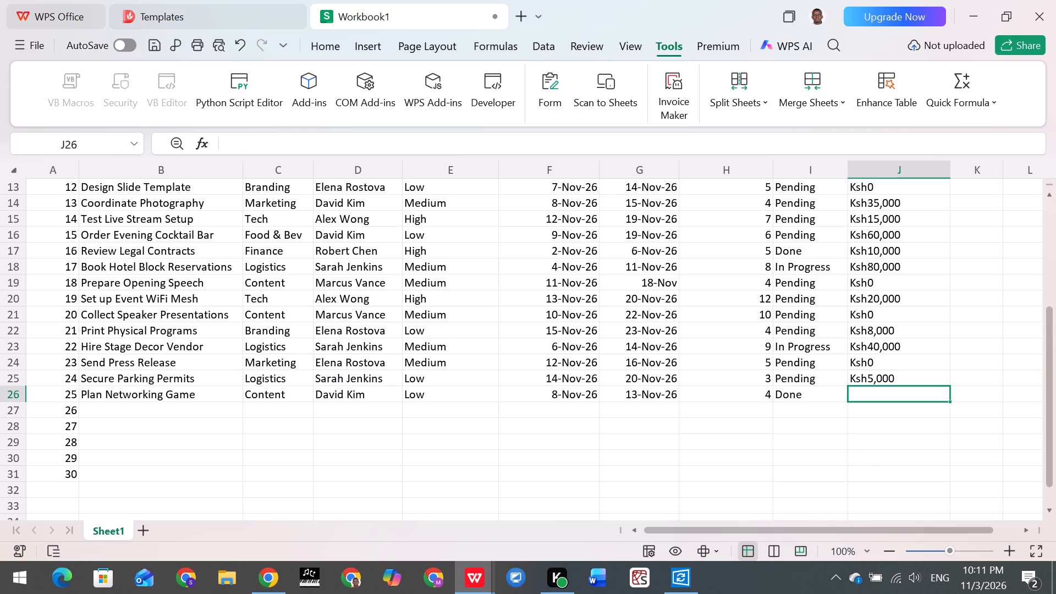
key(Tab)
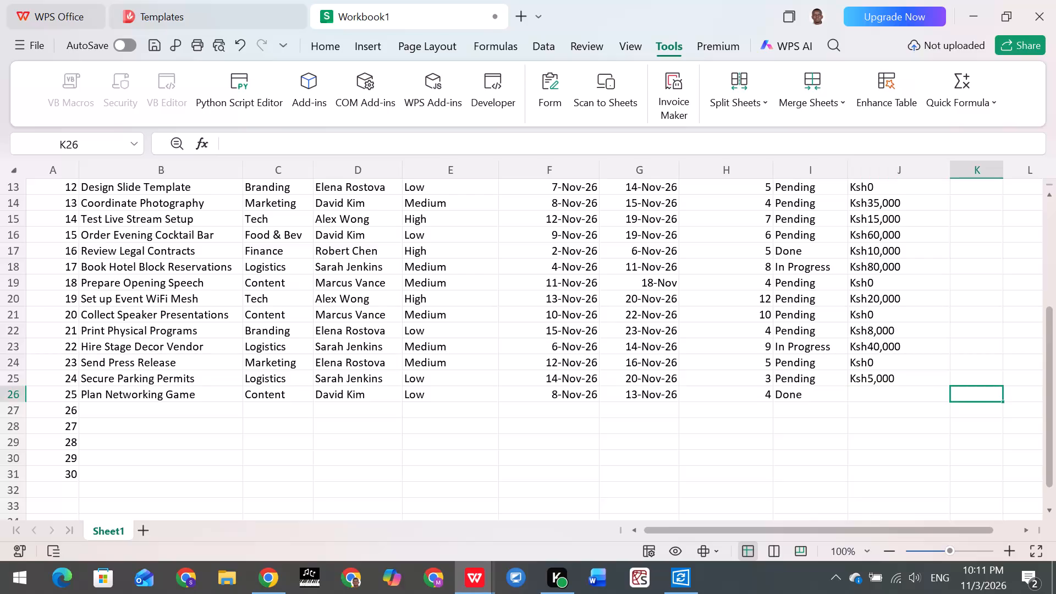
click(855, 395)
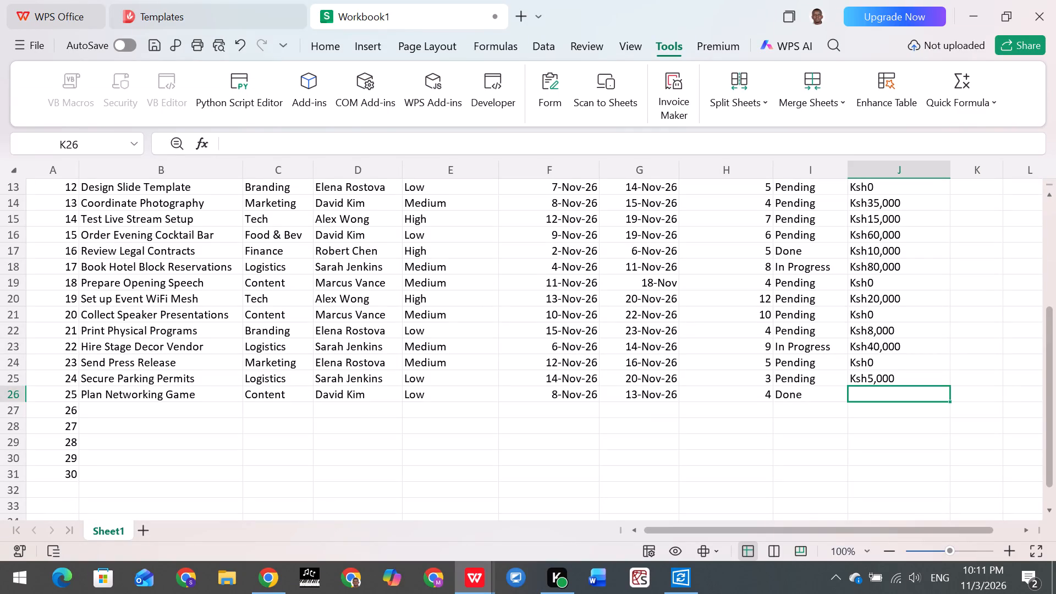
key(k)
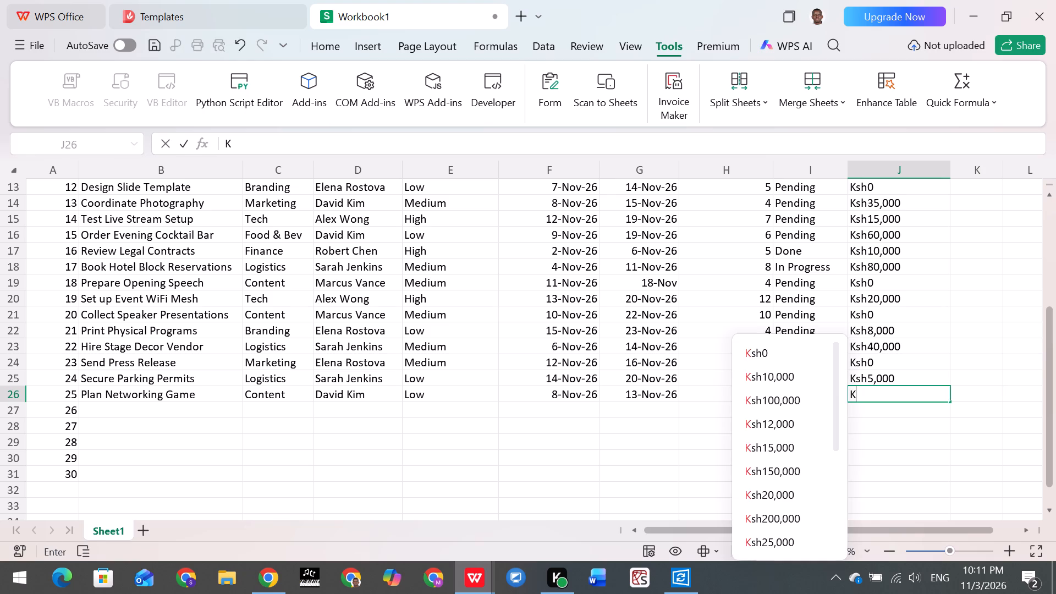
key(s)
key(h)
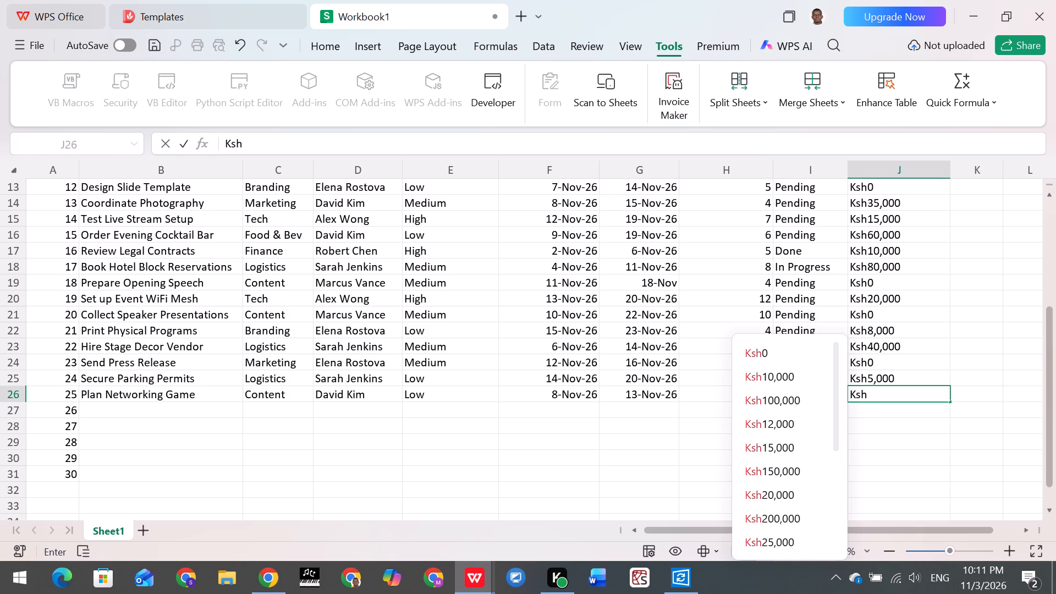
key(2)
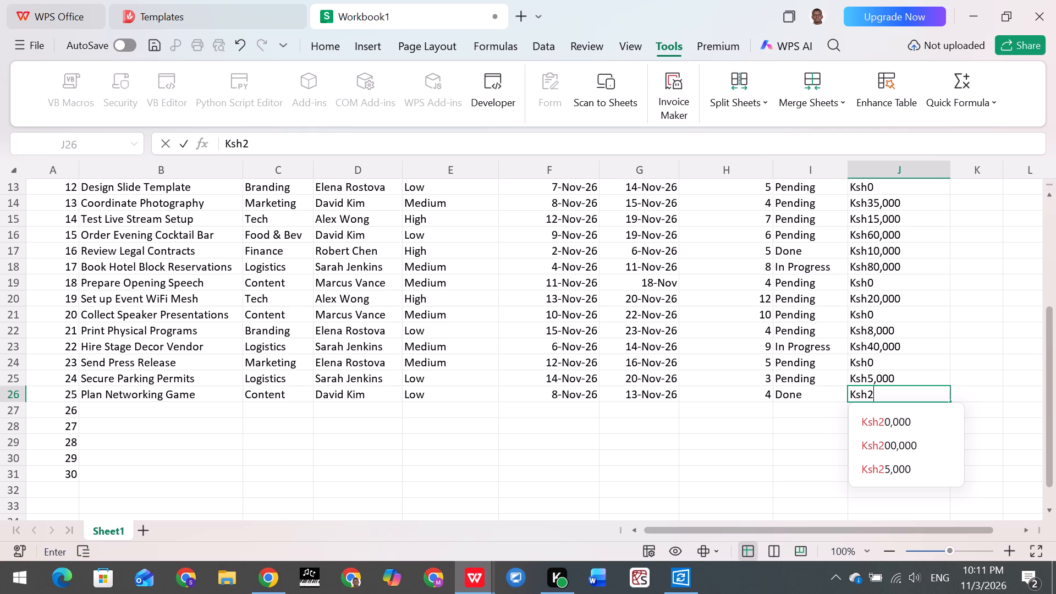
text(,000)
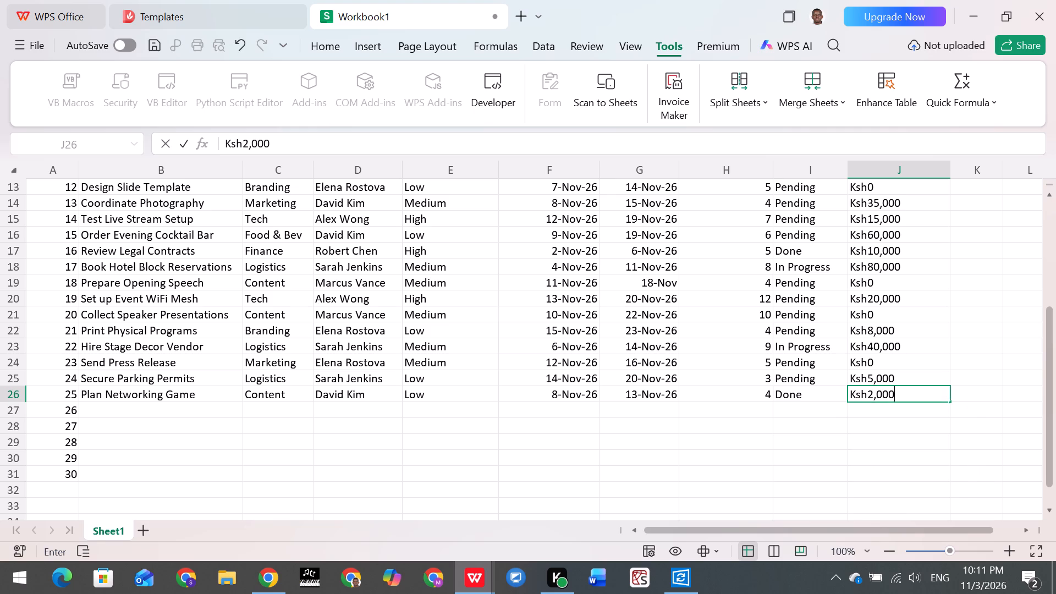
key(Return)
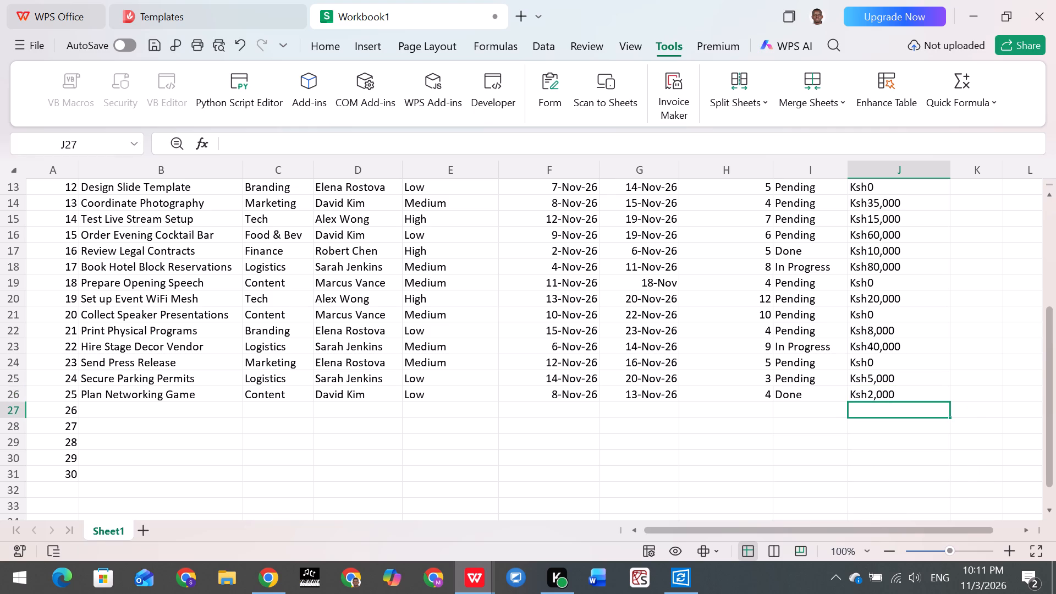
Enter Purchase Gift Bags as the name of task 26 in column B.
click(144, 410)
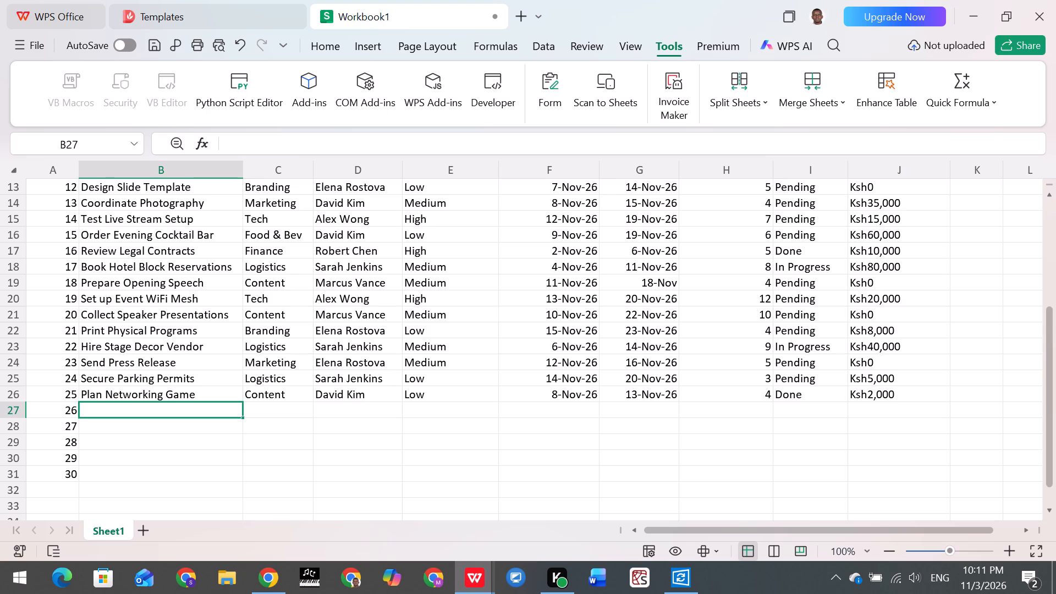
key(p)
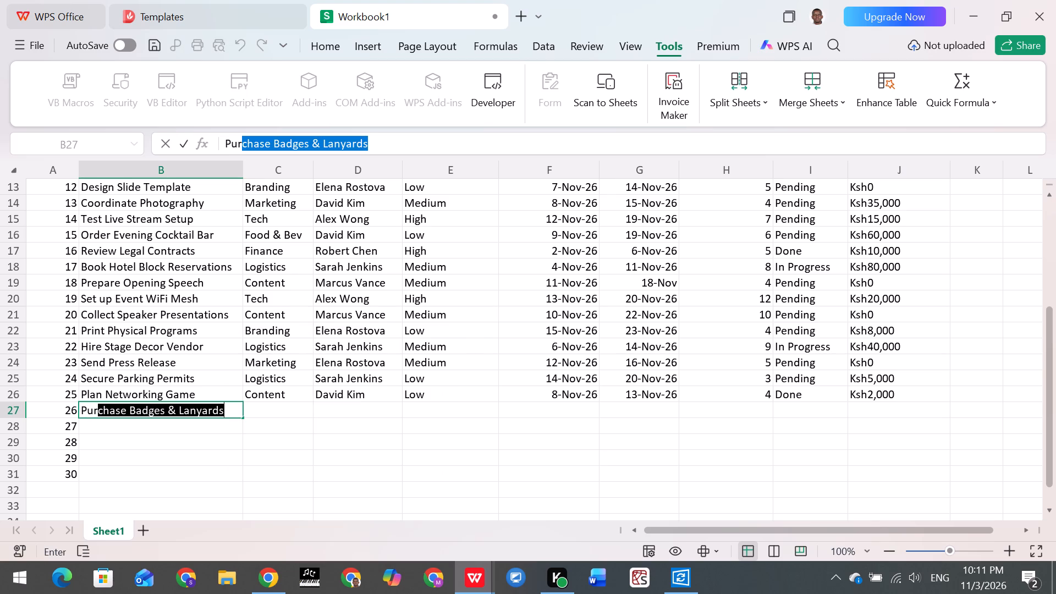
text(cha)
text(se)
key(space)
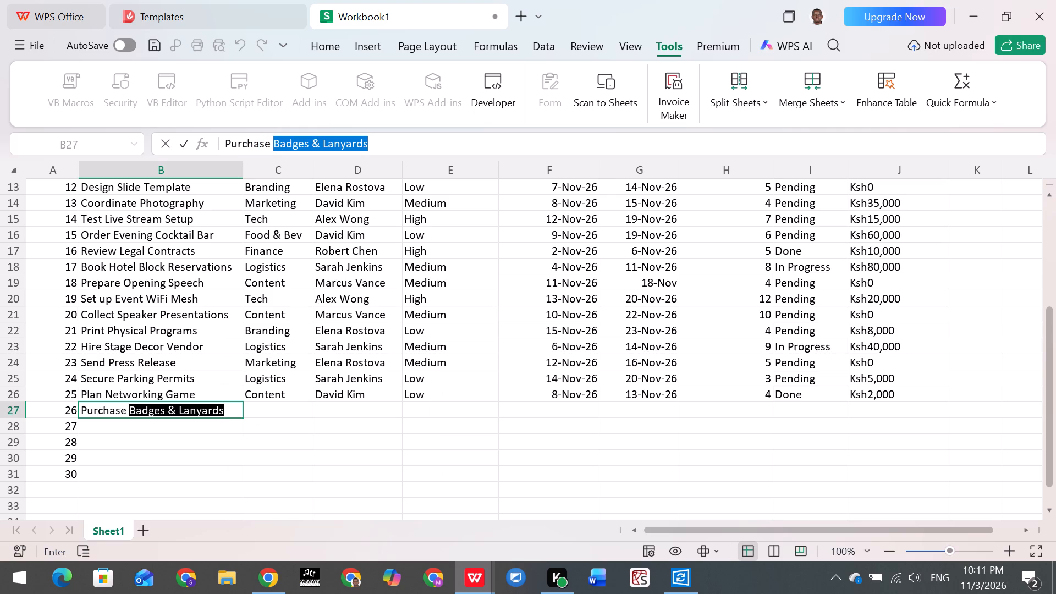
key(g)
text(ift)
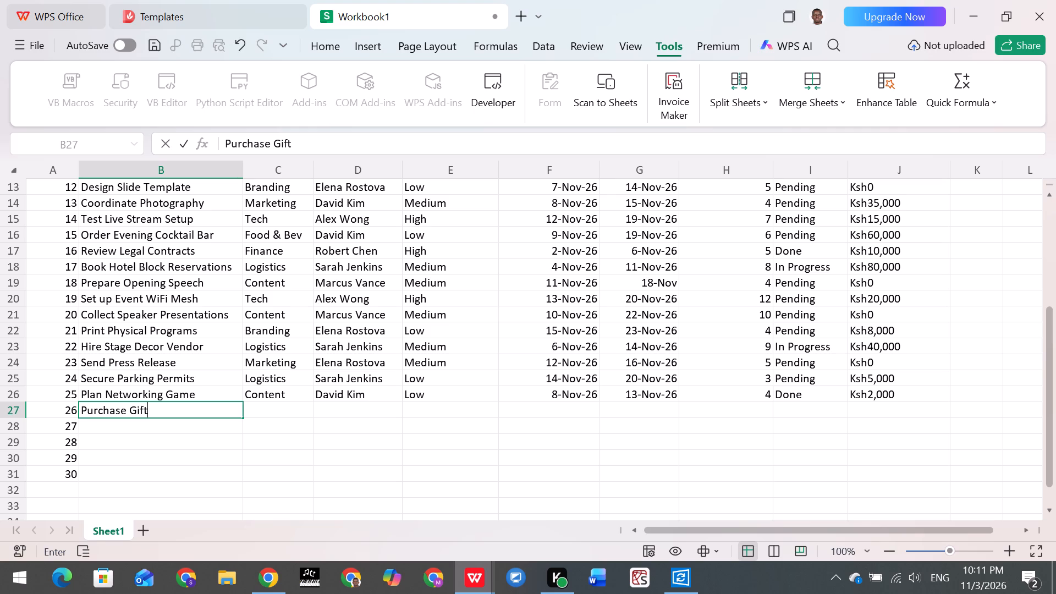
key(space)
key(a)
text(gs)
key(Tab)
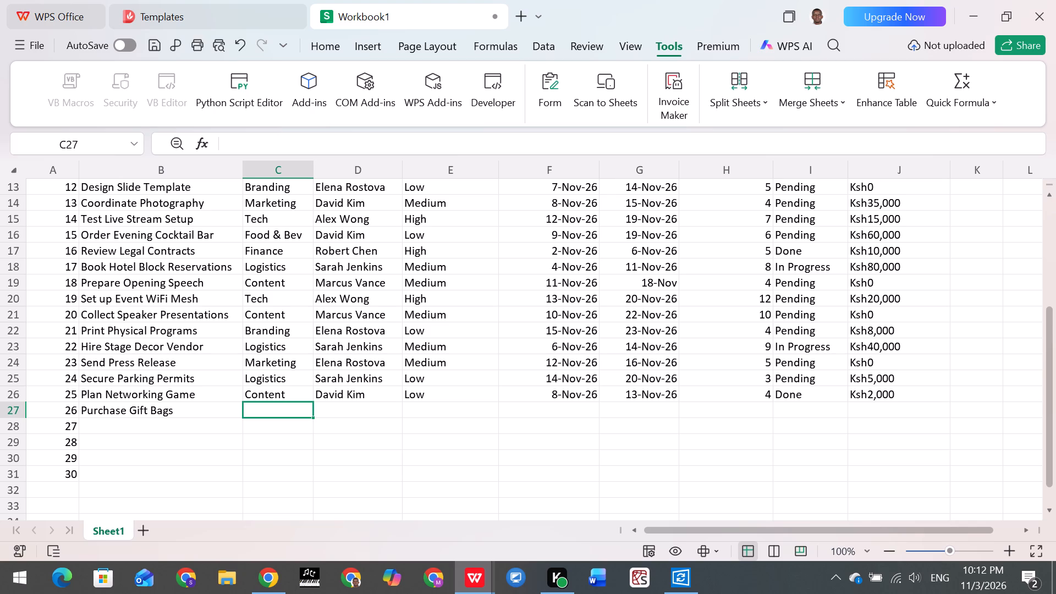
Set the Purchase Gift Bags category to Branding, its owner to Elena, and its priority to Medium.
text(bra)
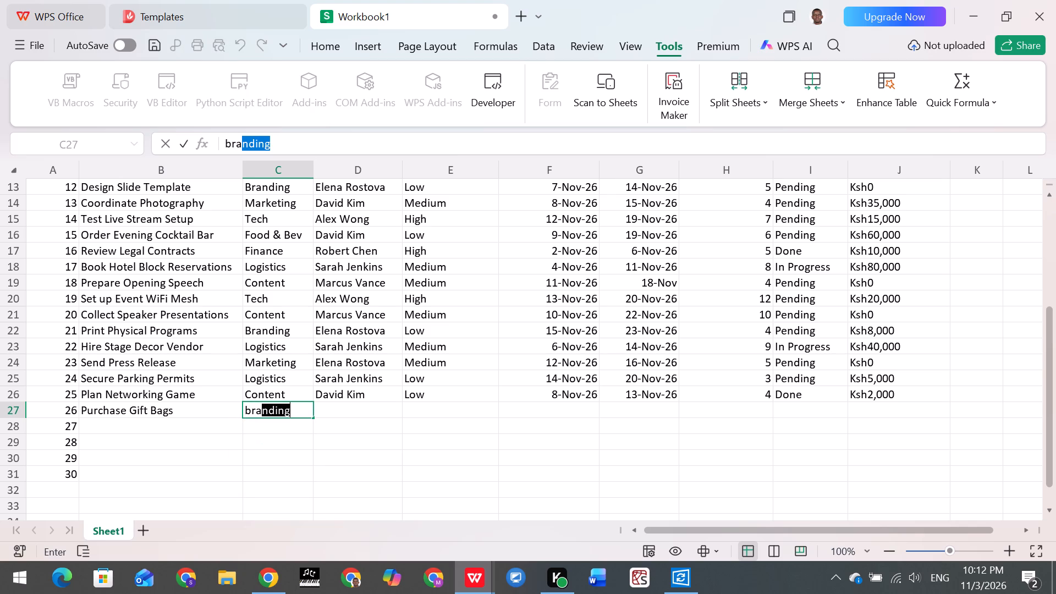
key(Tab)
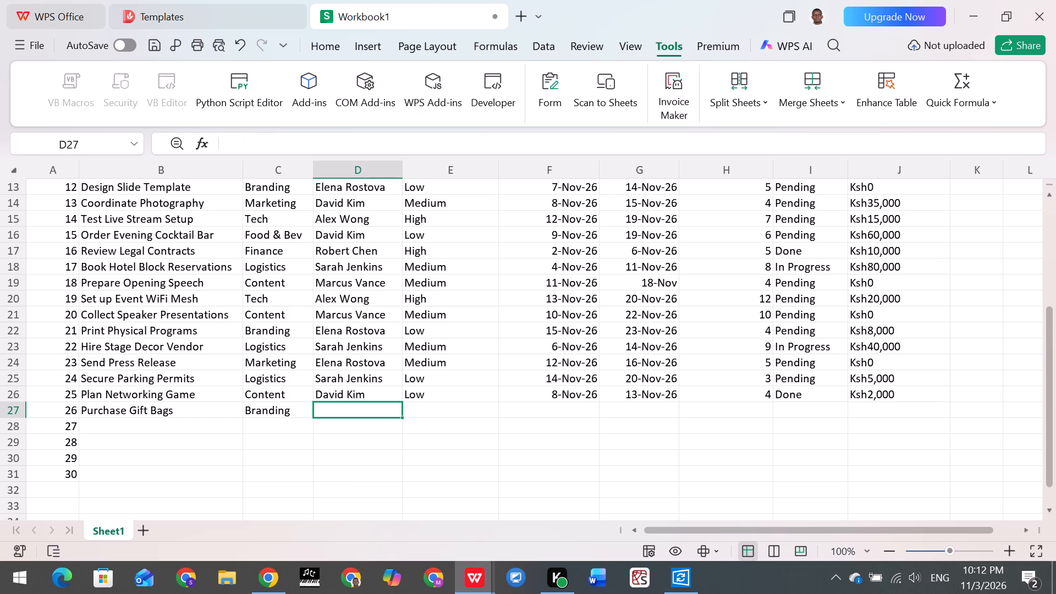
text(el)
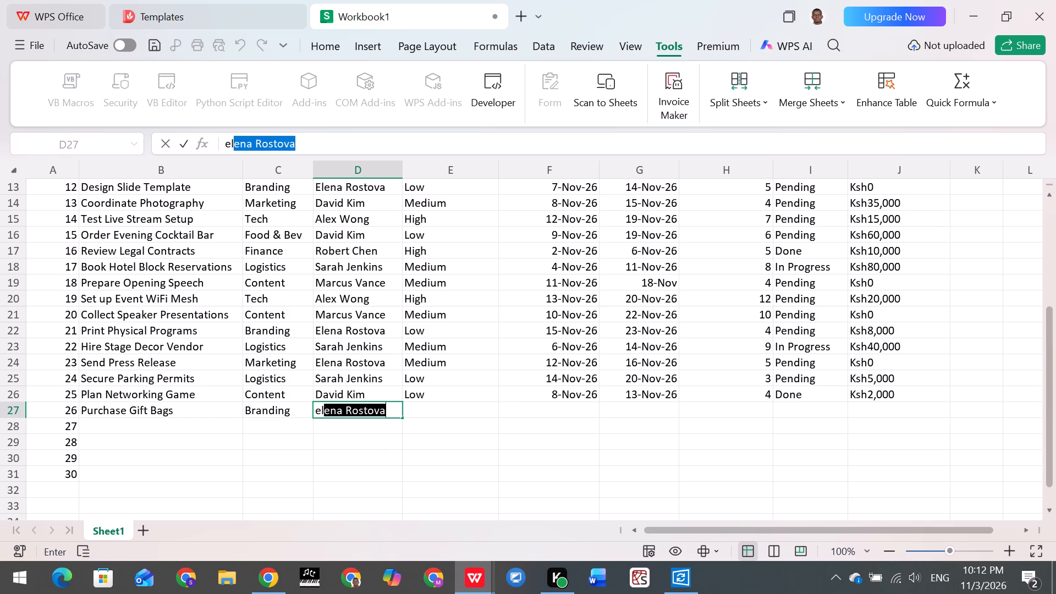
key(Tab)
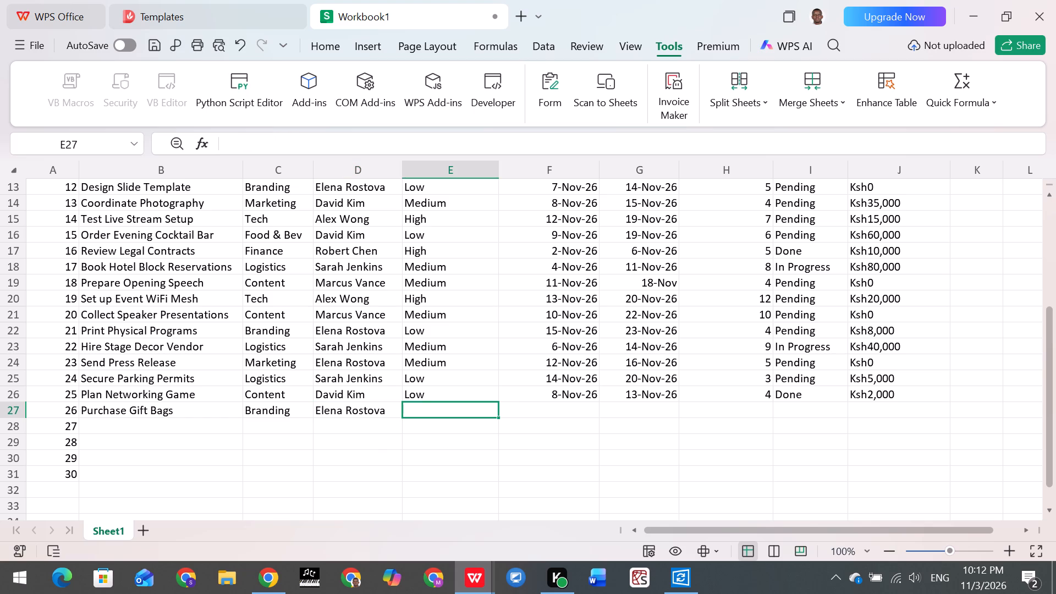
key(m)
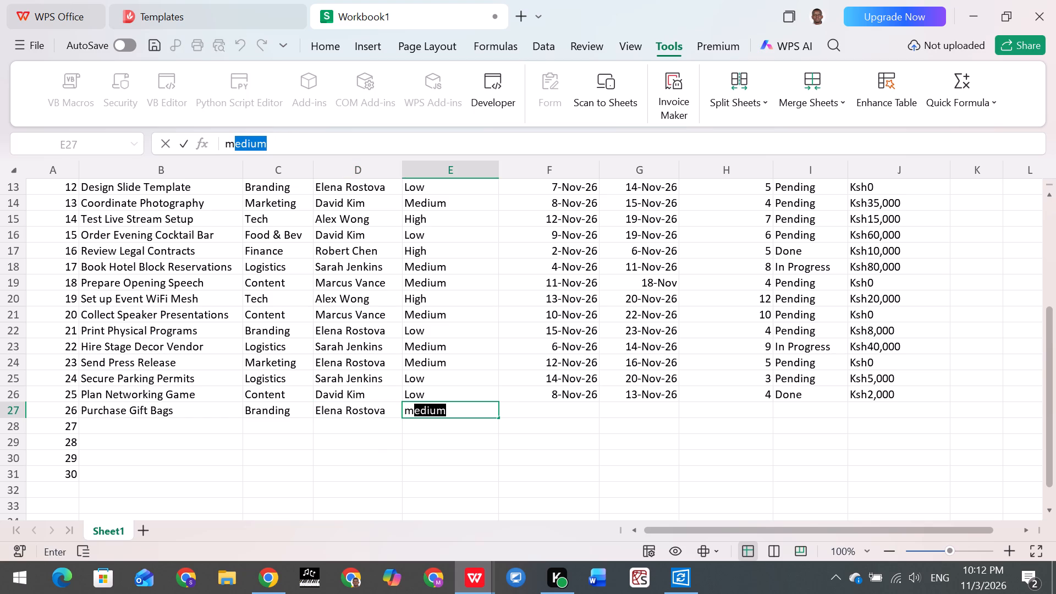
key(Tab)
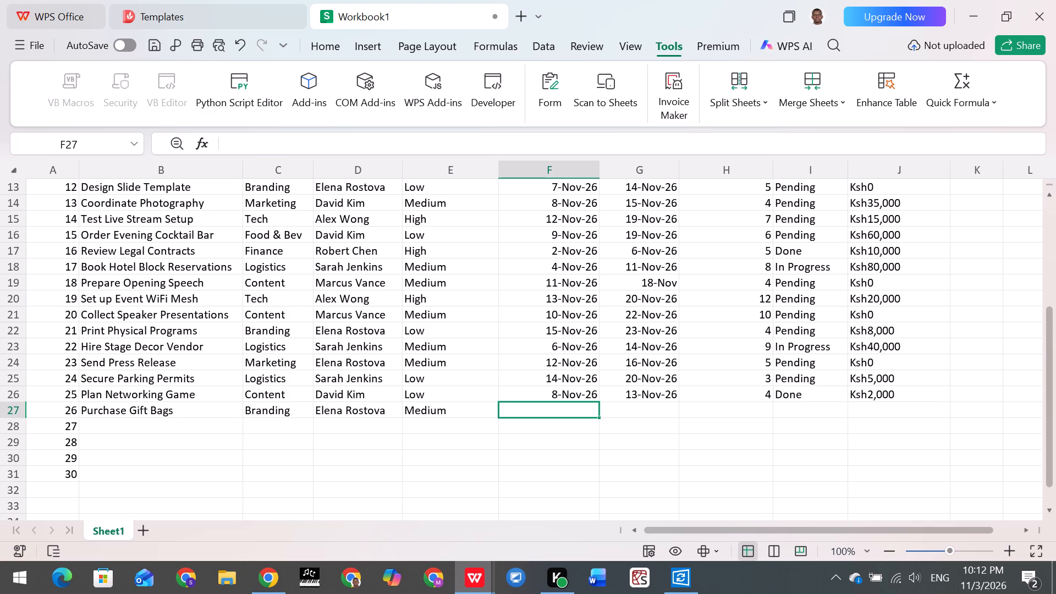
Enter 10-Nov-2026 as the date in column F of the Purchase Gift Bags row.
text(10)
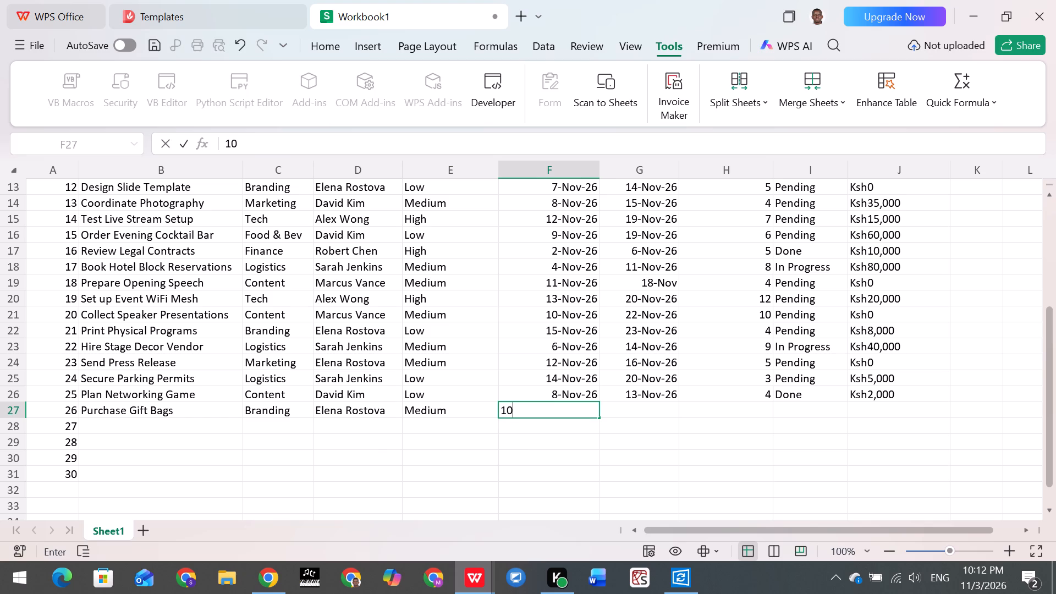
key(minus)
key(n)
text(ov-)
text(2026)
key(Tab)
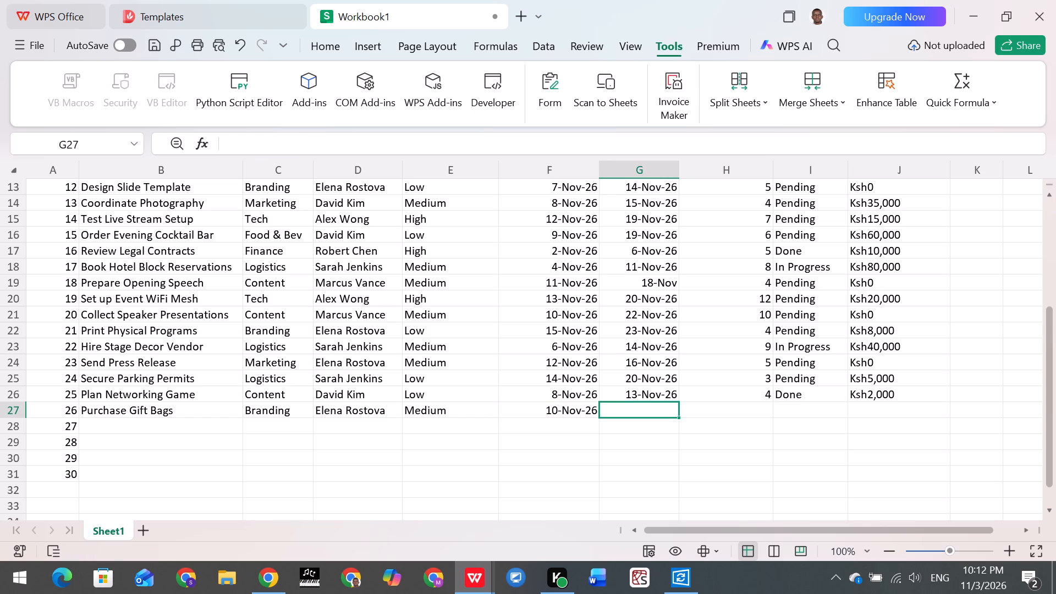
Enter 19-Nov-2026 as the date in column G of the Purchase Gift Bags row.
text(19-)
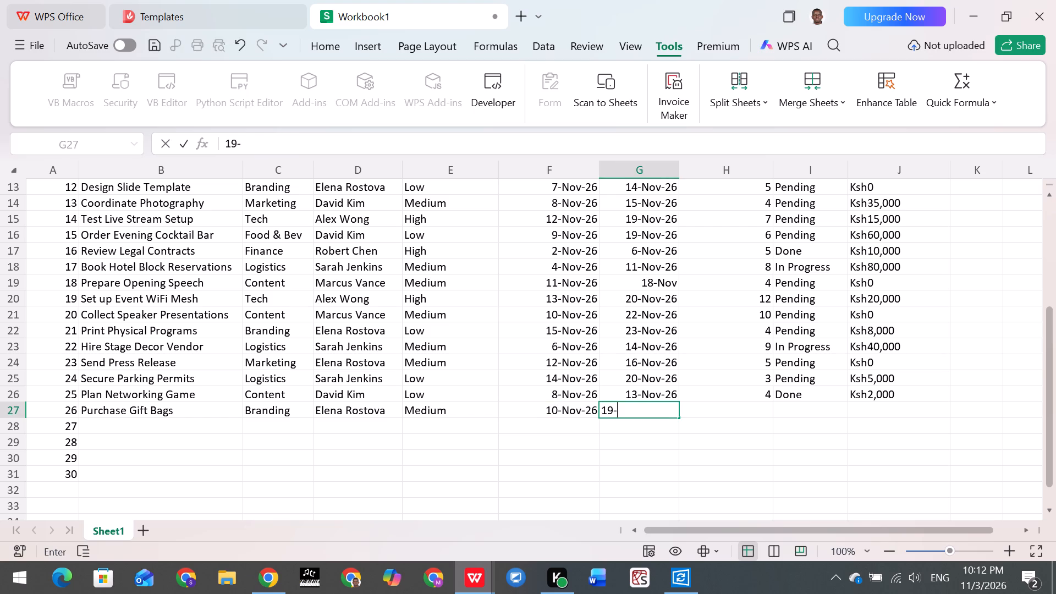
text(ov)
text(-2026)
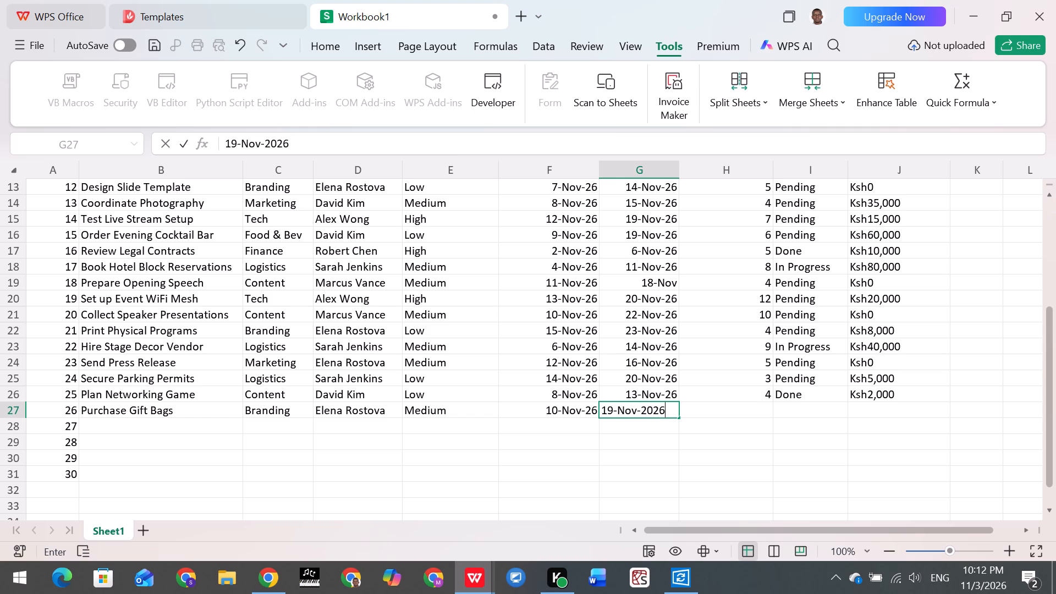
key(Tab)
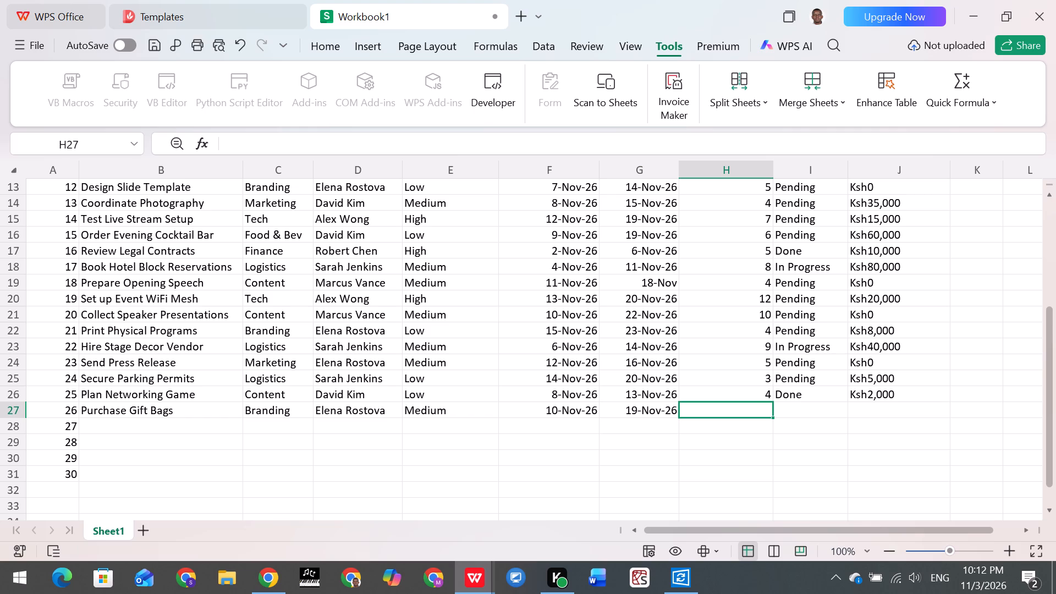
Set the Purchase Gift Bags hours to 6, its status to In Progress, and its budget to Ksh50,000.
key(6)
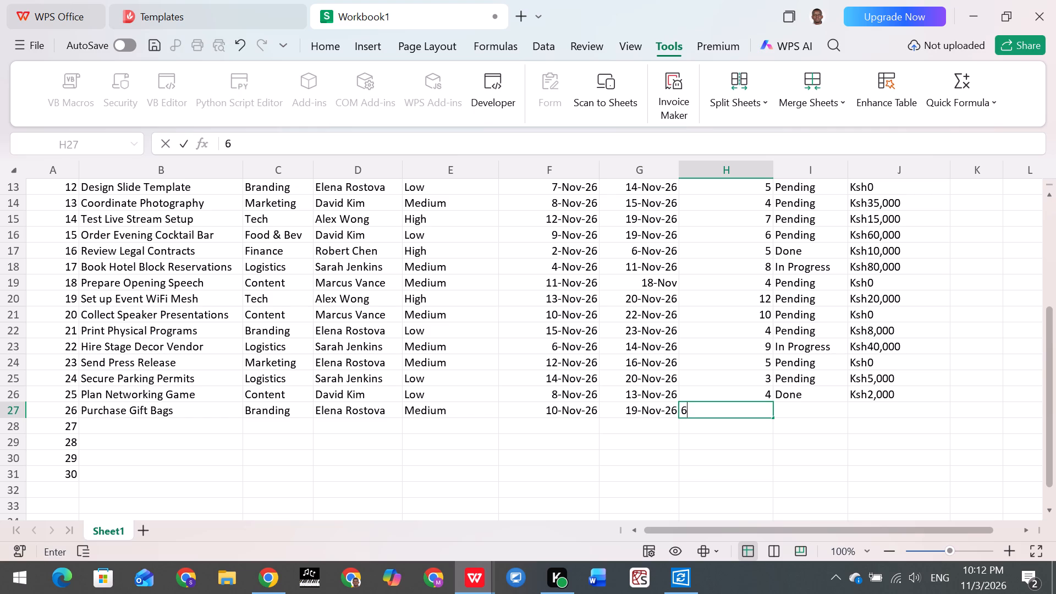
key(Tab)
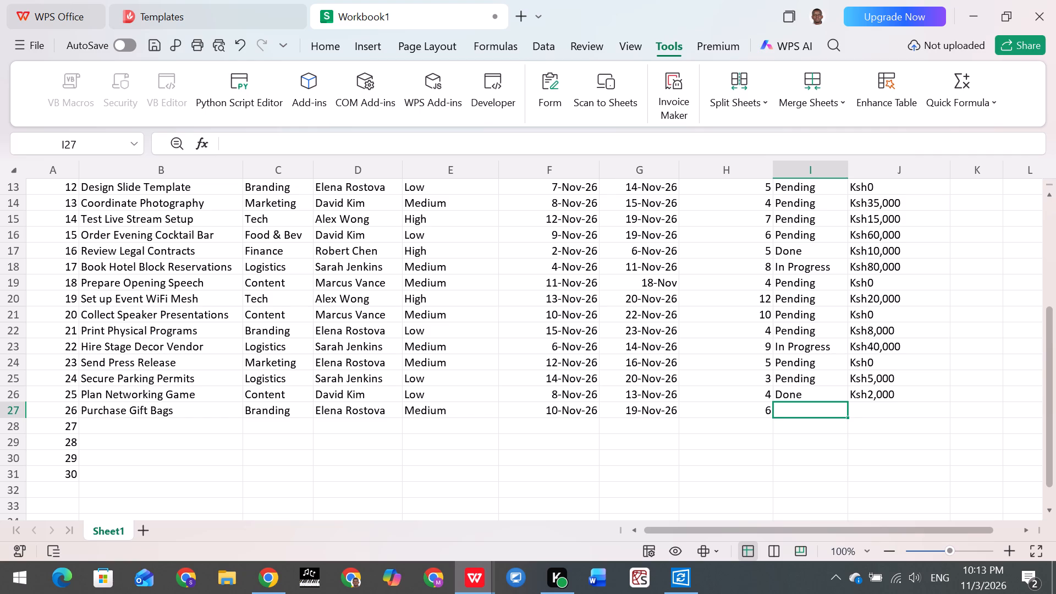
text(in)
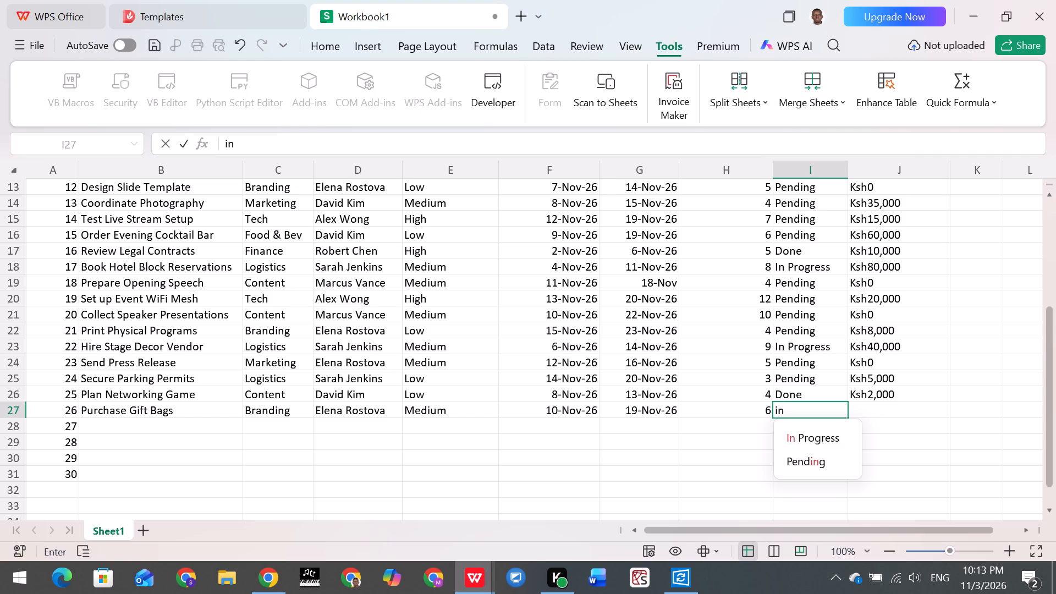
key(space)
key(Tab)
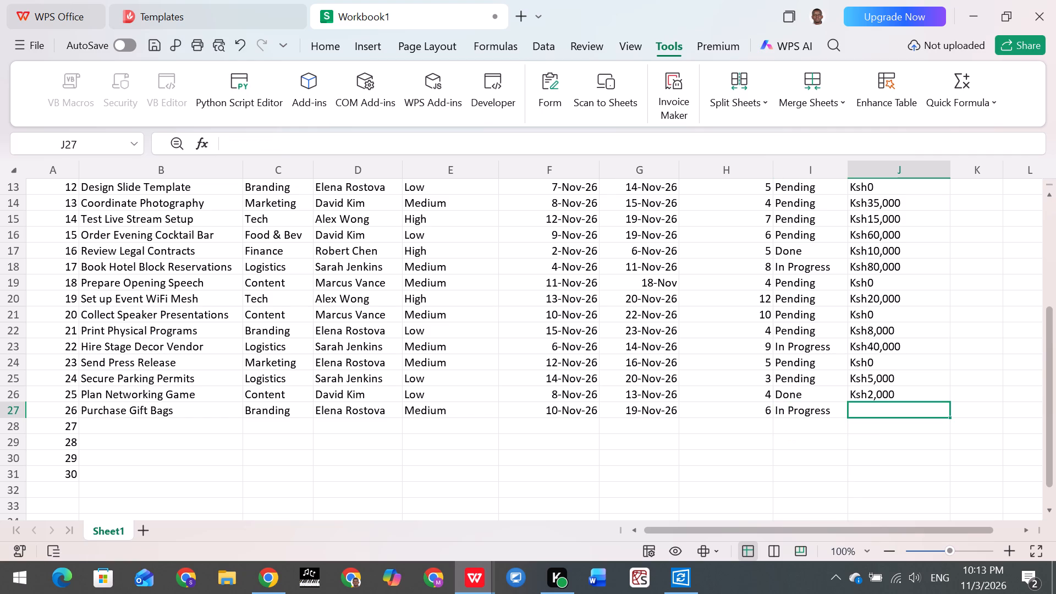
key(k)
text(sh)
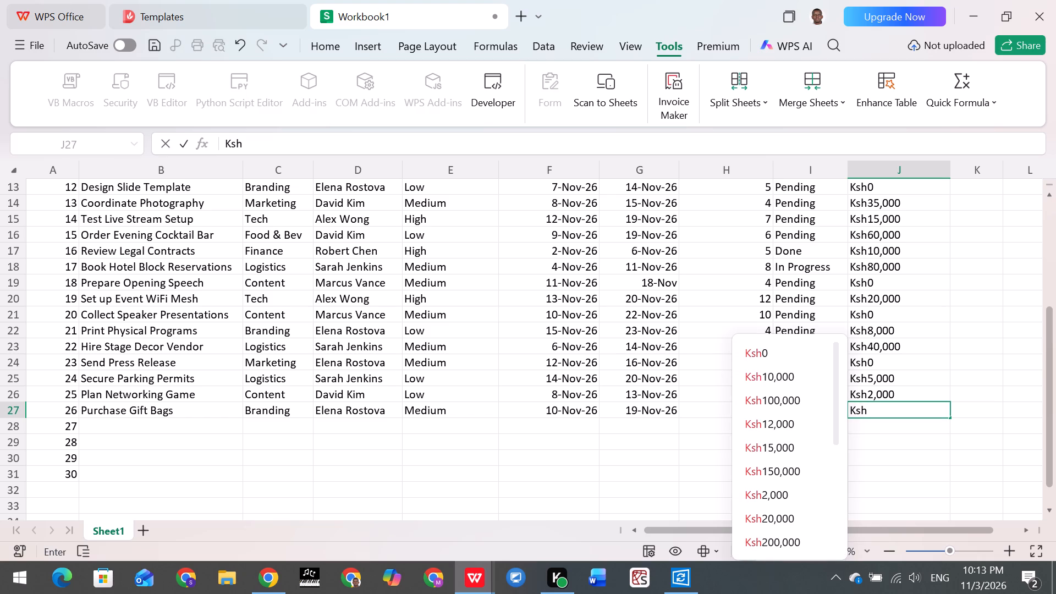
key(5)
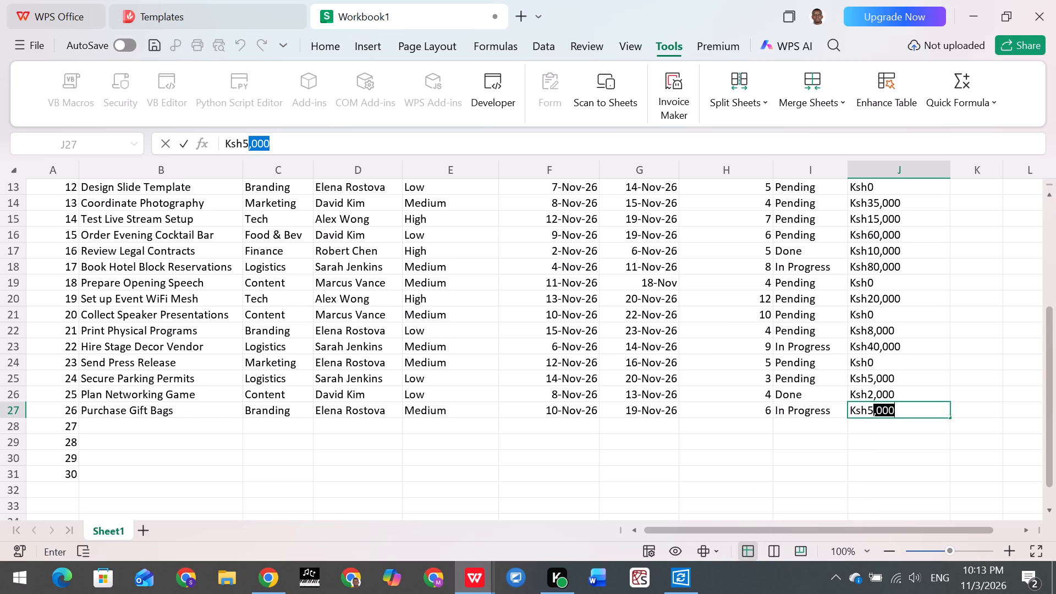
key(0)
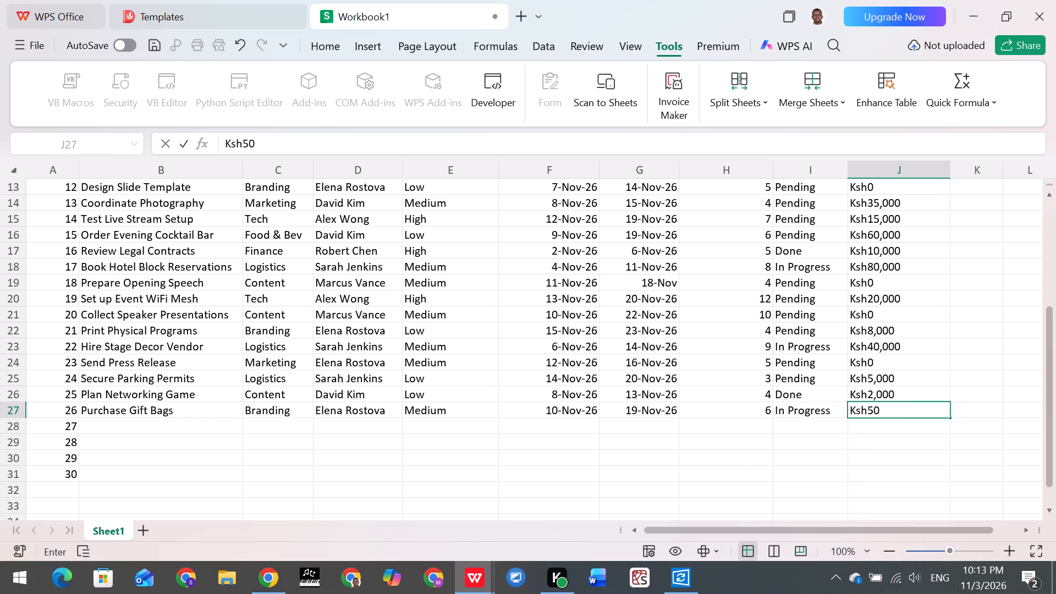
key(comma)
text(000)
Enter Finalize Presentation Layout as the name of task 27 in column B.
click(122, 422)
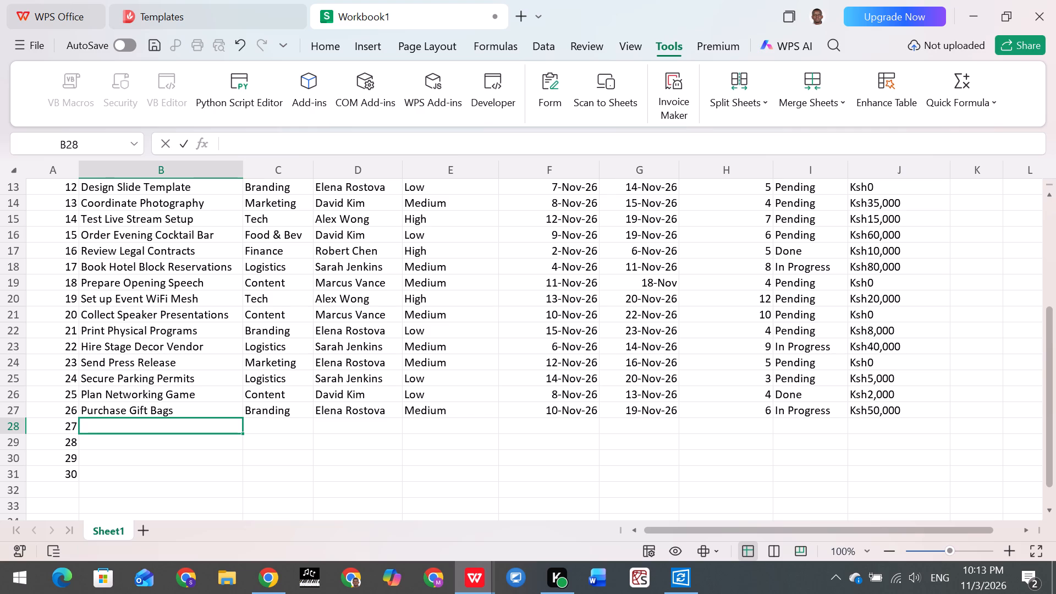
key(f)
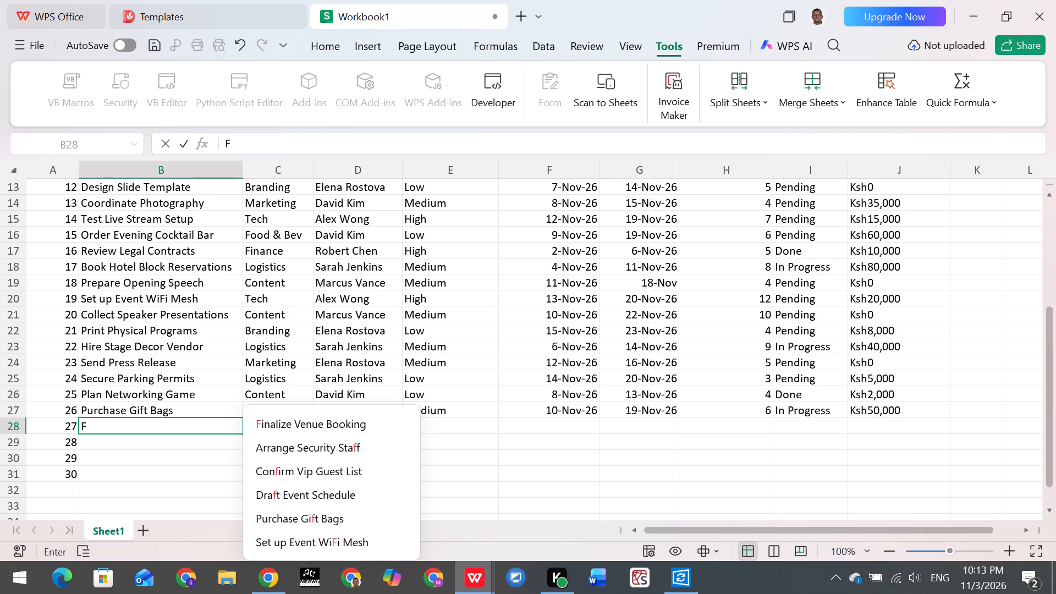
text(inalize)
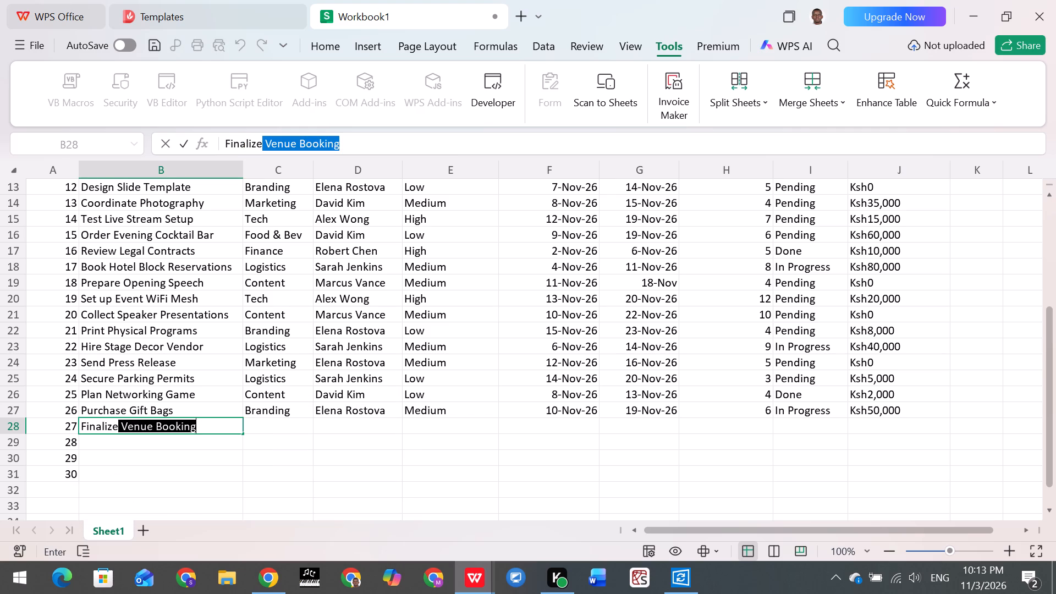
key(space)
key(p)
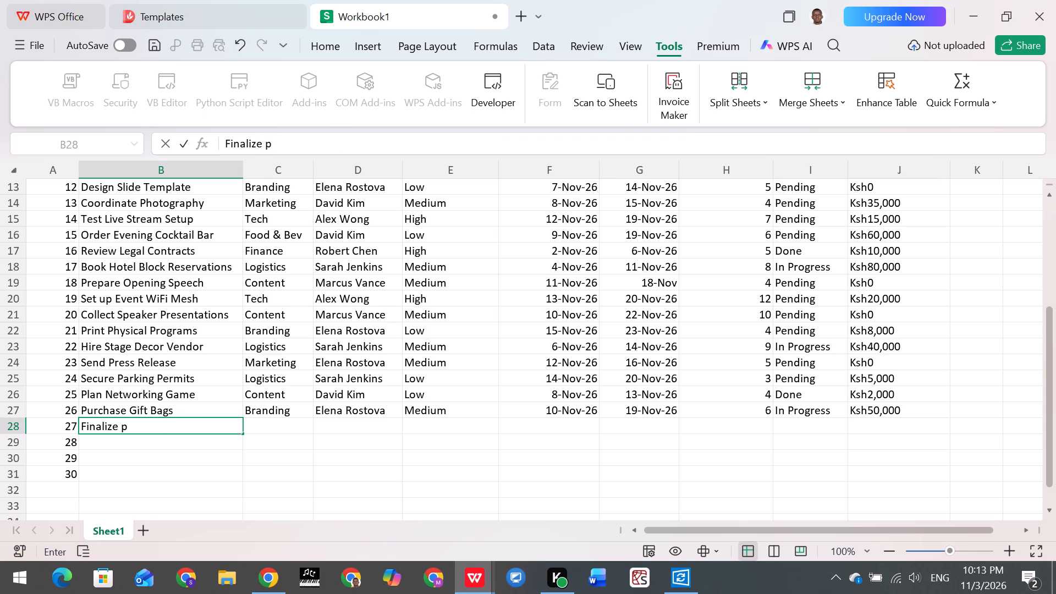
key(BackSpace)
text(re)
text(sentat)
text(ion)
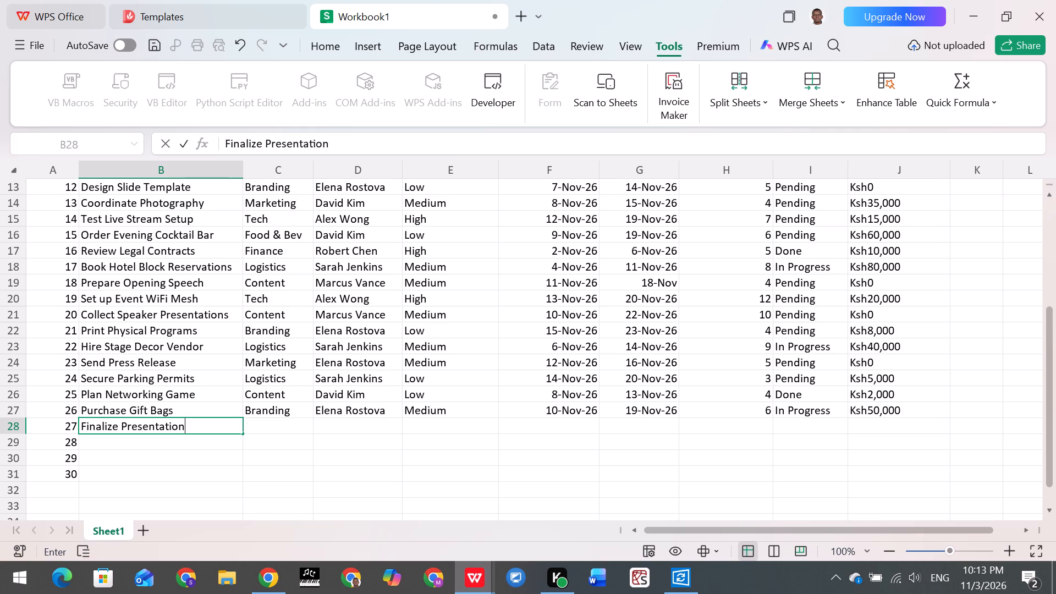
key(space)
key(l)
key(y)
key(BackSpace)
text(ay)
text(out)
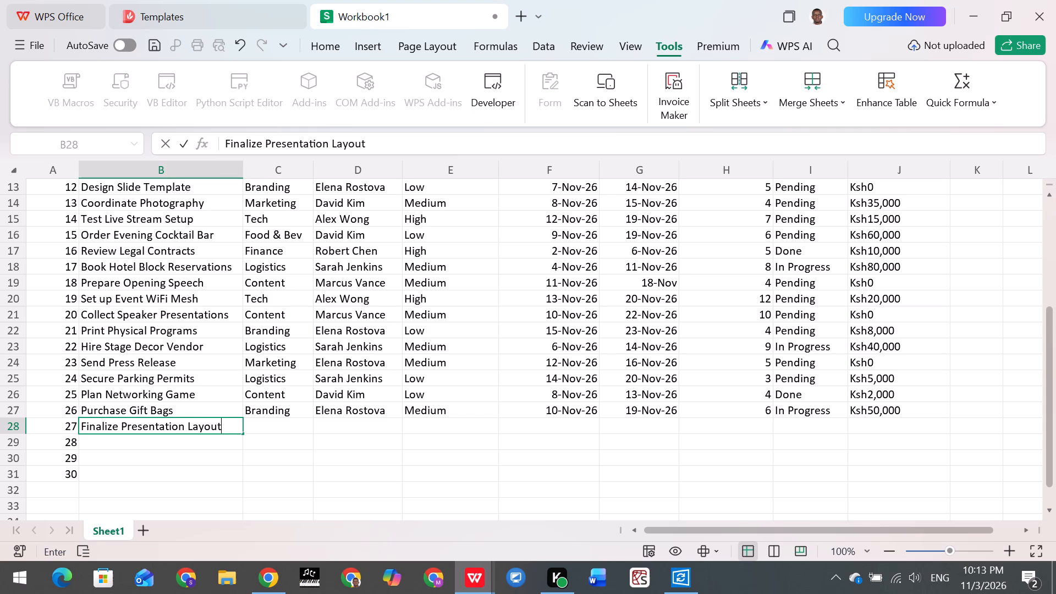
key(Tab)
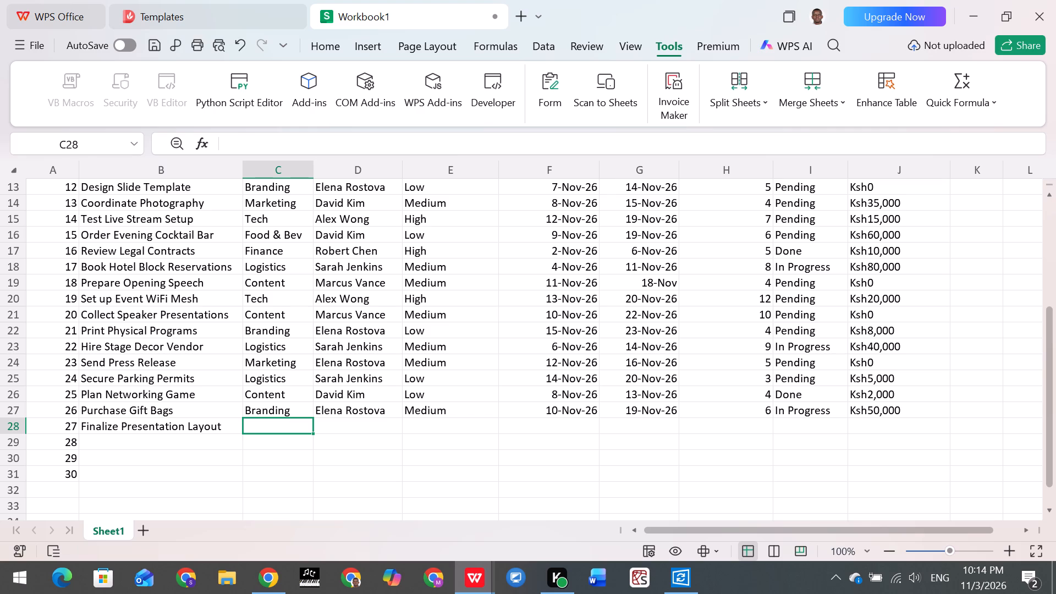
Set the Finalize Presentation Layout category to Tech and its owner to Alex.
text(tes)
key(BackSpace)
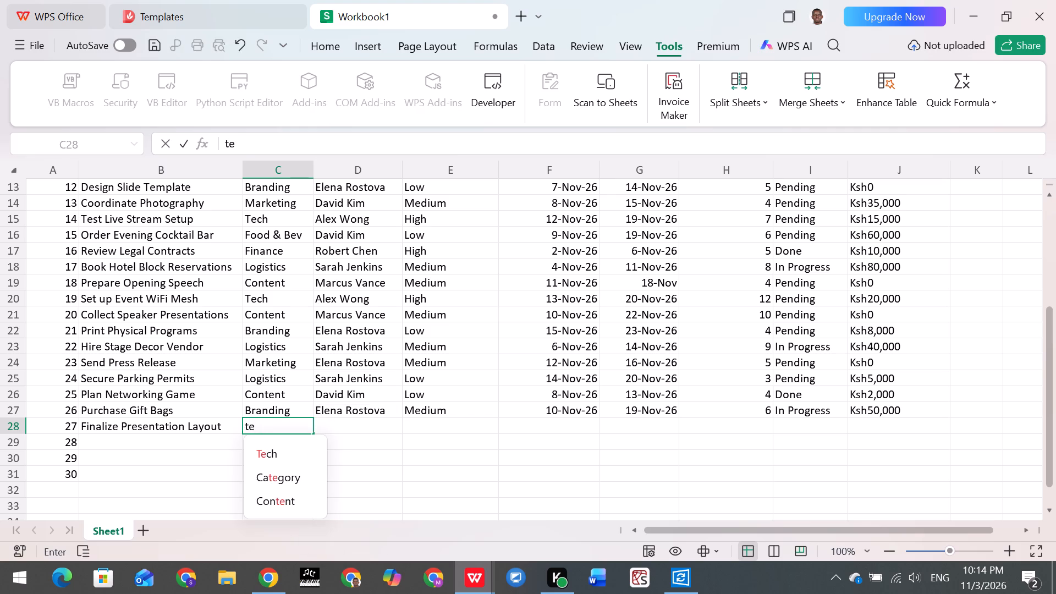
key(c)
key(Tab)
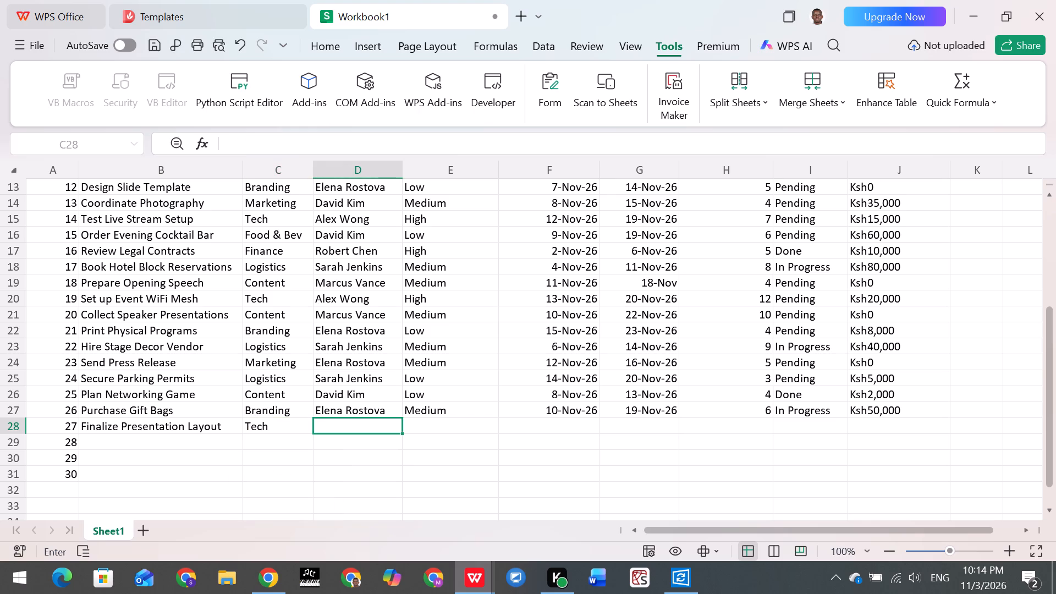
key(a)
key(l)
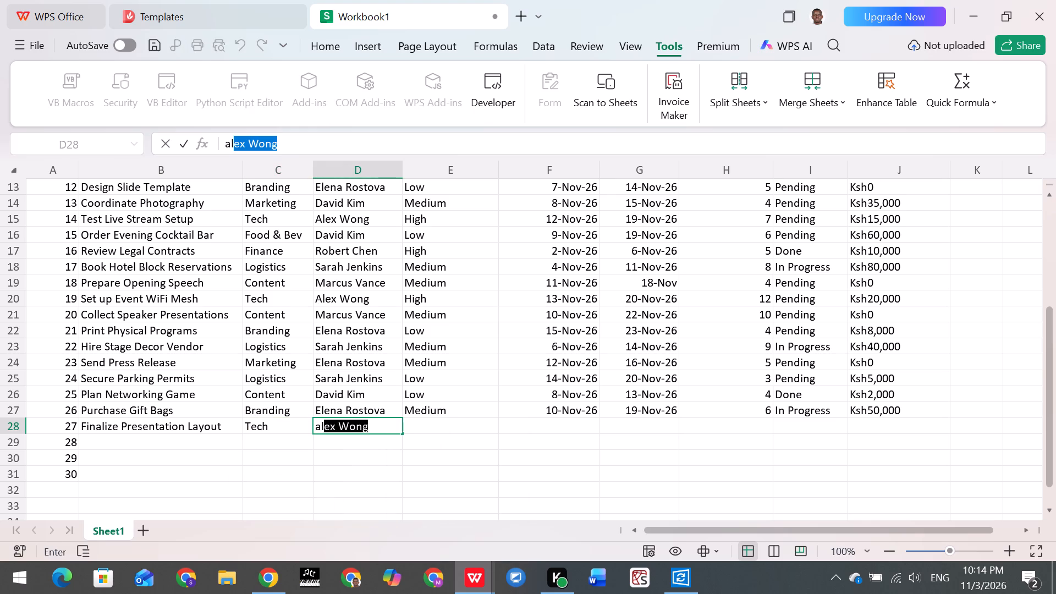
key(Tab)
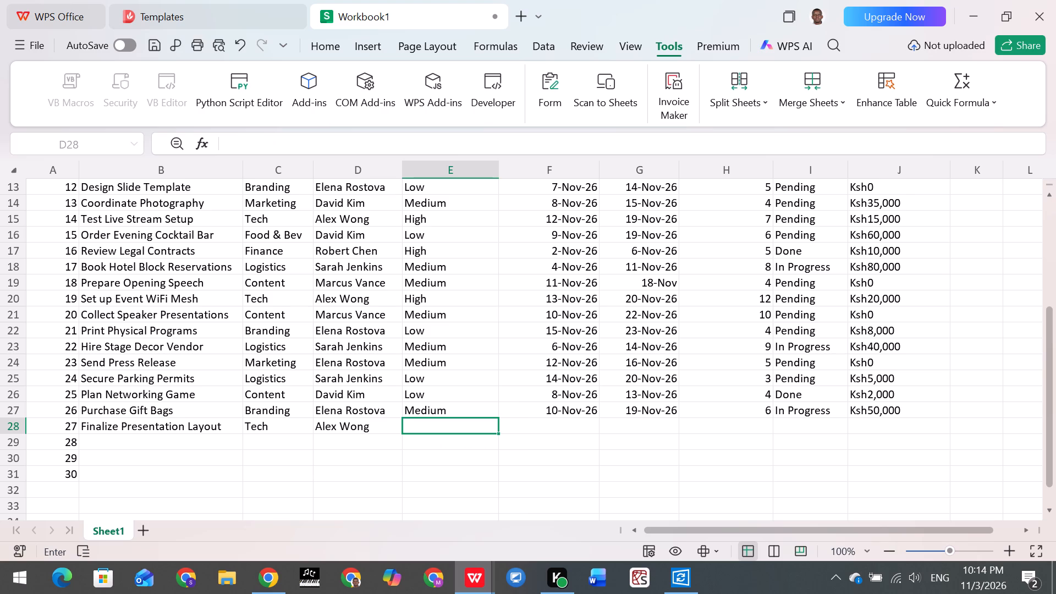
Set the priority of the Finalize Presentation Layout row to Medium.
key(n)
key(BackSpace)
key(m)
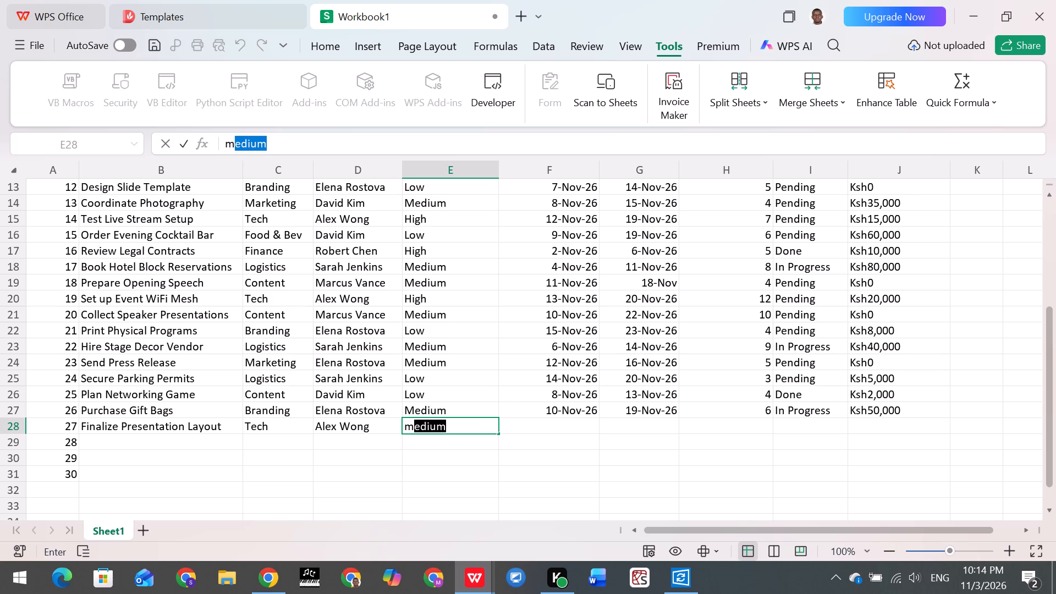
key(Tab)
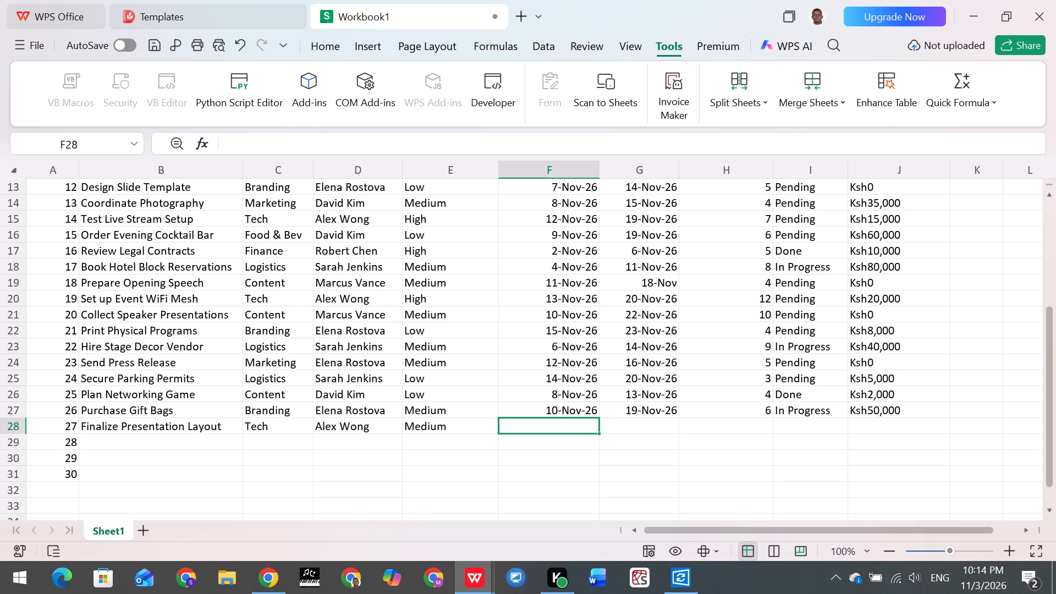
Enter 16-Nov-2026 as the date in column F of the Finalize Presentation Layout row.
text(16)
key(minus)
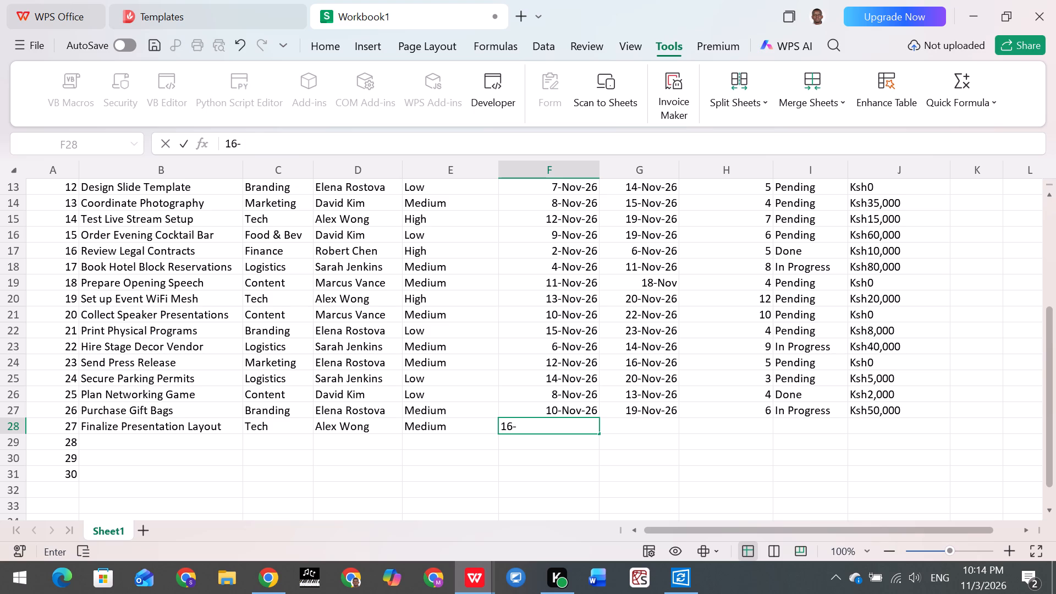
key(n)
text(ov)
text(-202)
key(6)
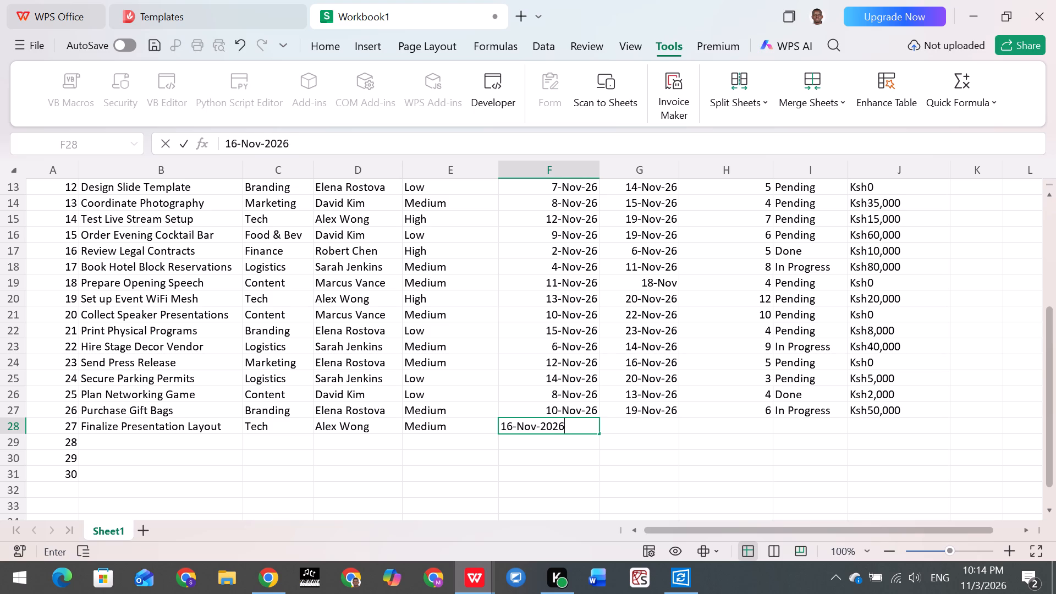
key(Tab)
Enter 22-Nov-2026 as the date in column G of the Finalize Presentation Layout row.
text(22)
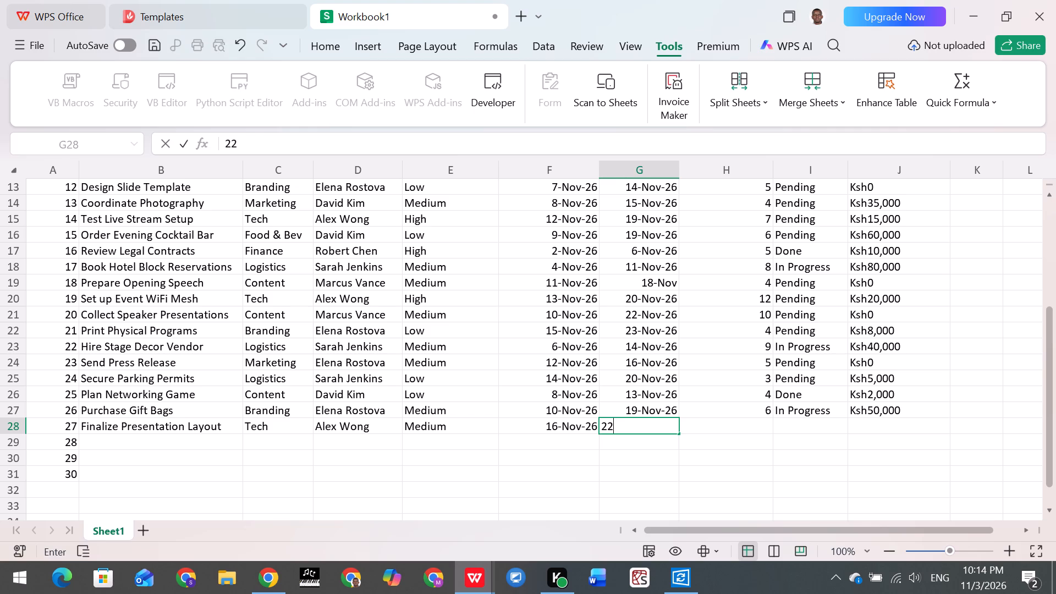
key(minus)
key(n)
text(ov)
key(minus)
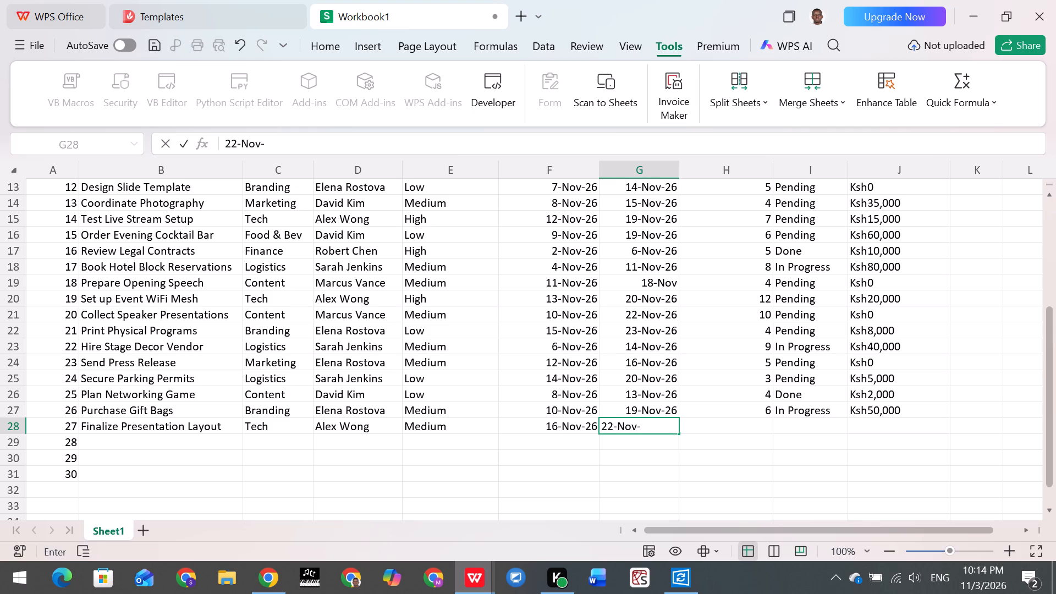
text(2026)
key(Tab)
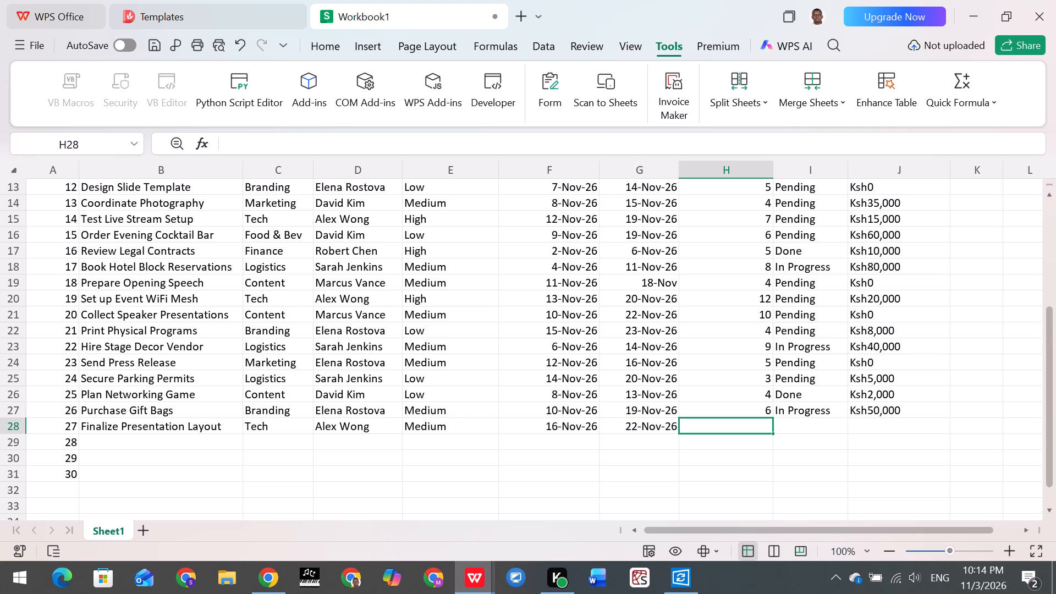
Set the Finalize Presentation Layout hours to 5, its status to Pending, and its budget to Ksh0.
key(5)
key(Tab)
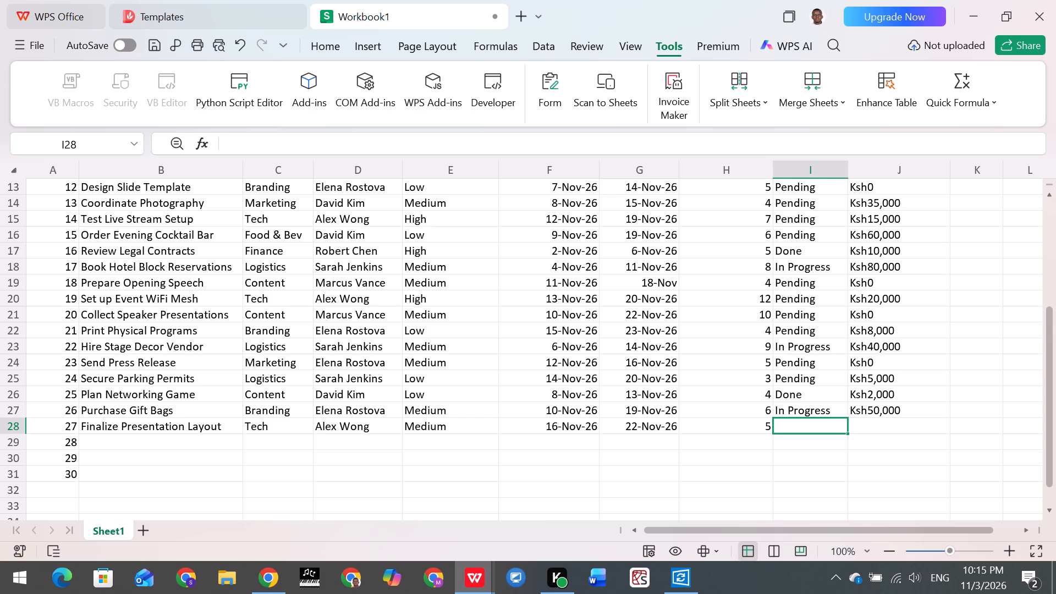
key(p)
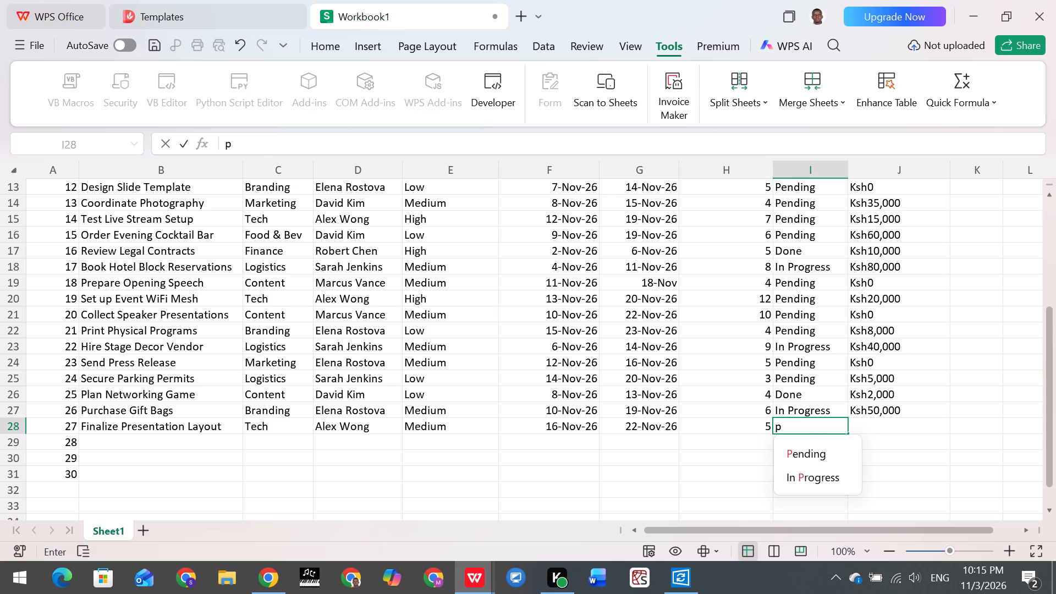
key(e)
key(Tab)
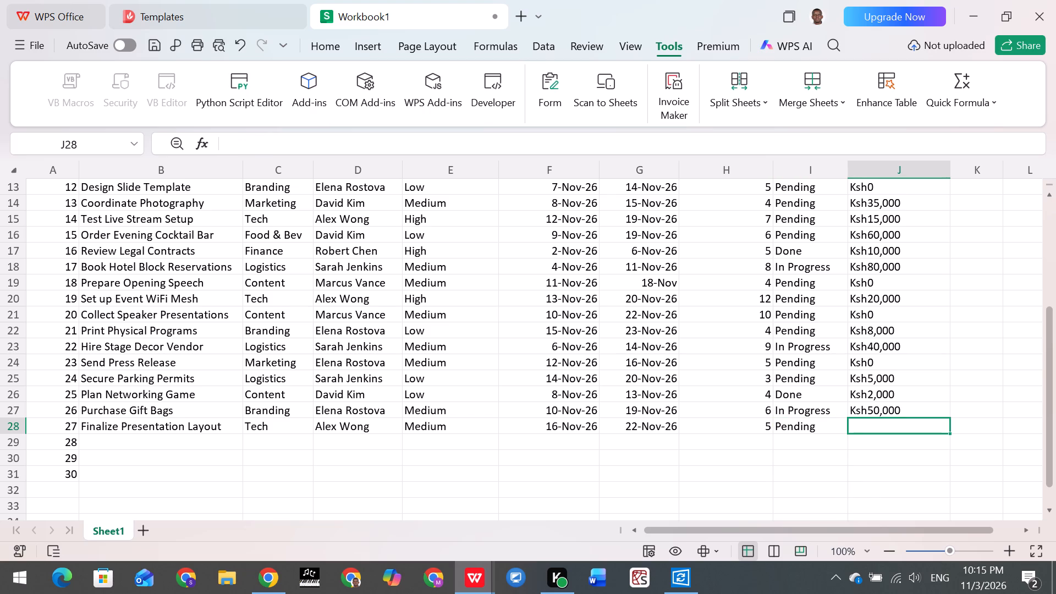
text(sh)
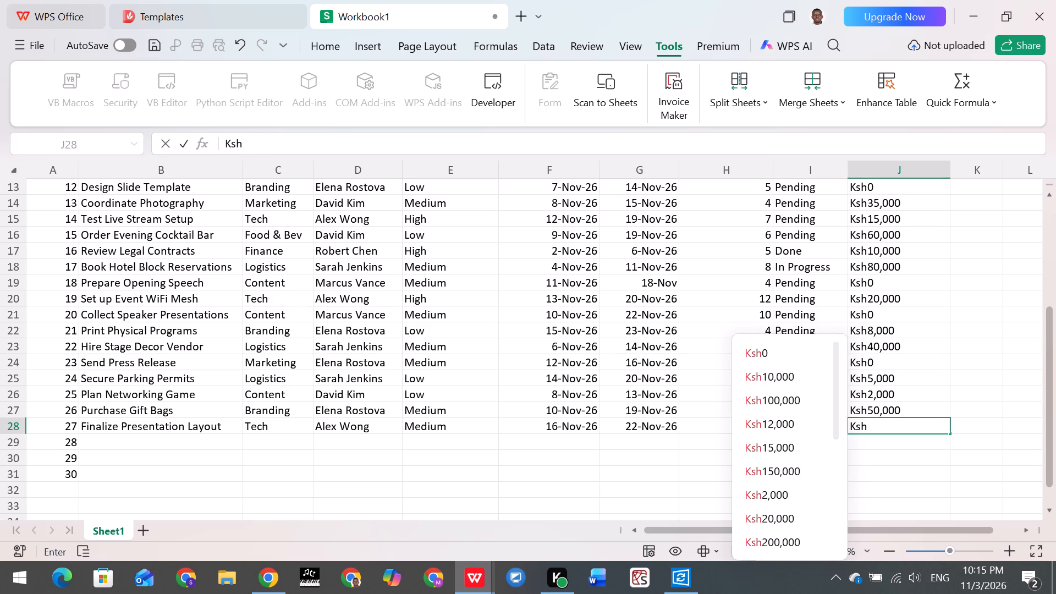
key(0)
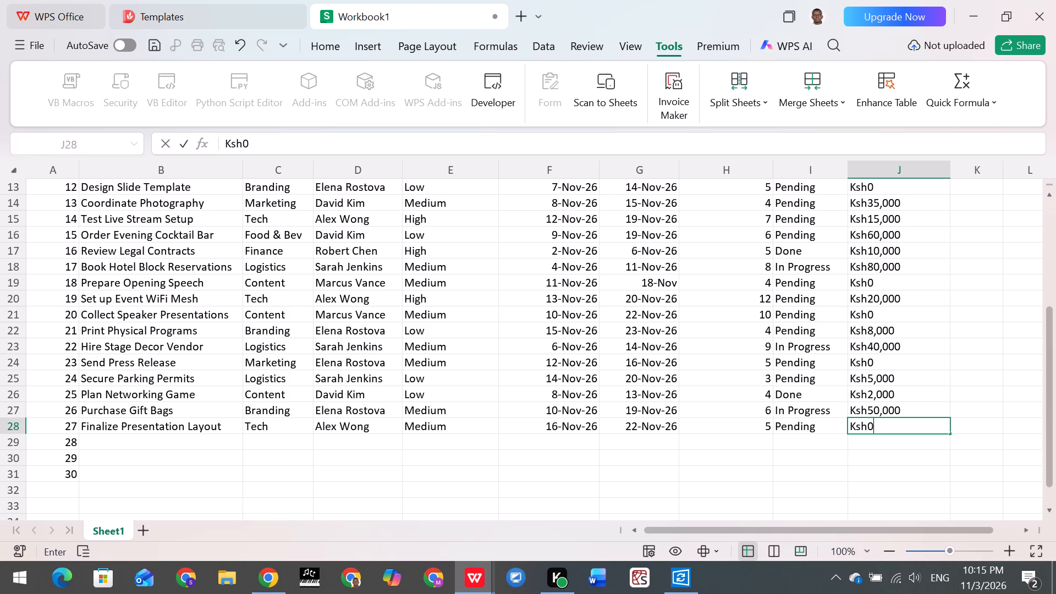
key(Return)
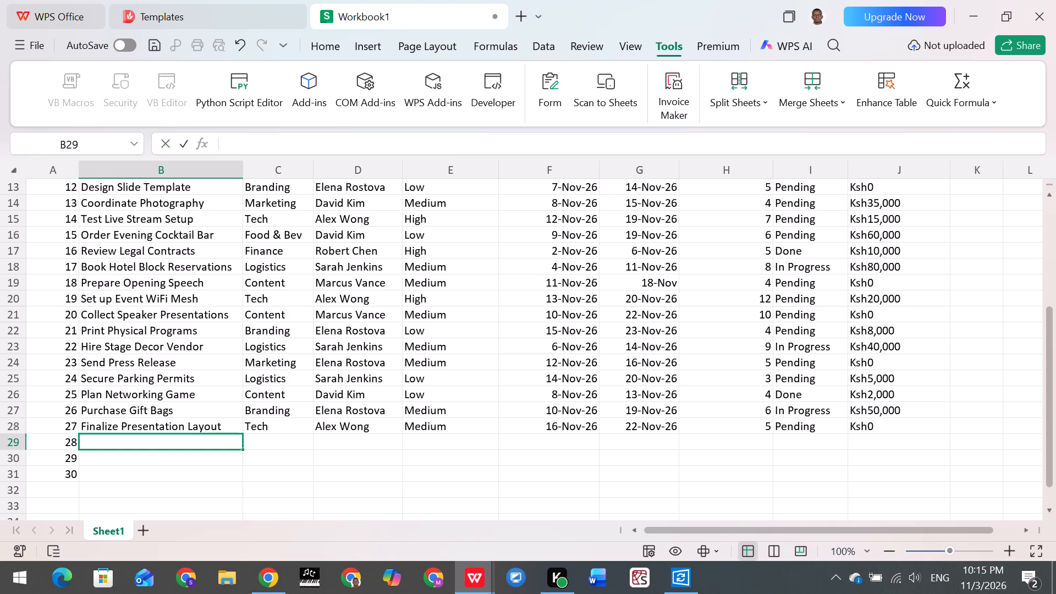
Enter Send Attendee Reminders as the name of task 28 in column B.
key(s)
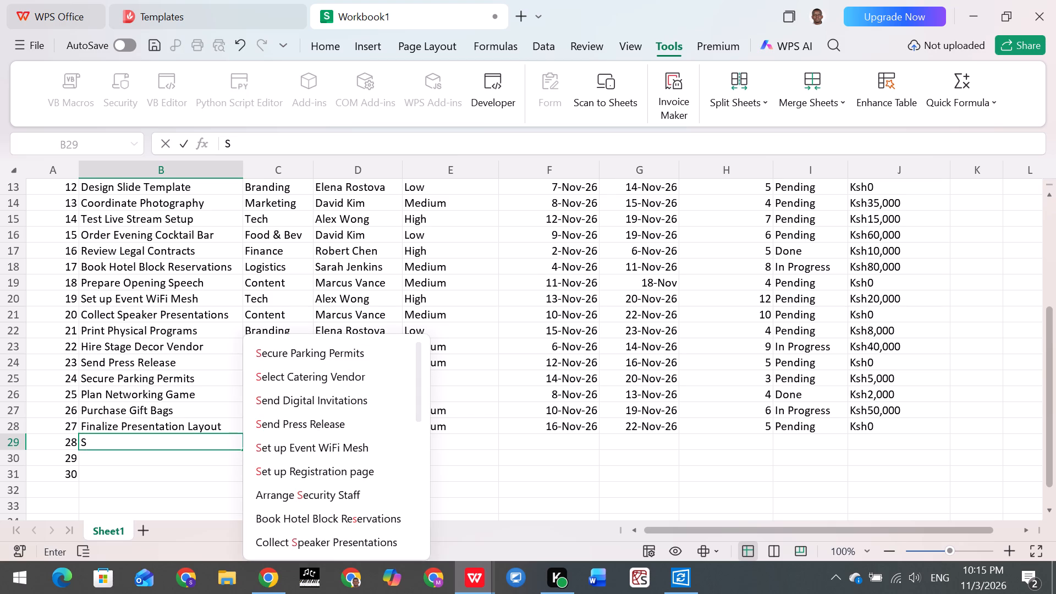
text(end)
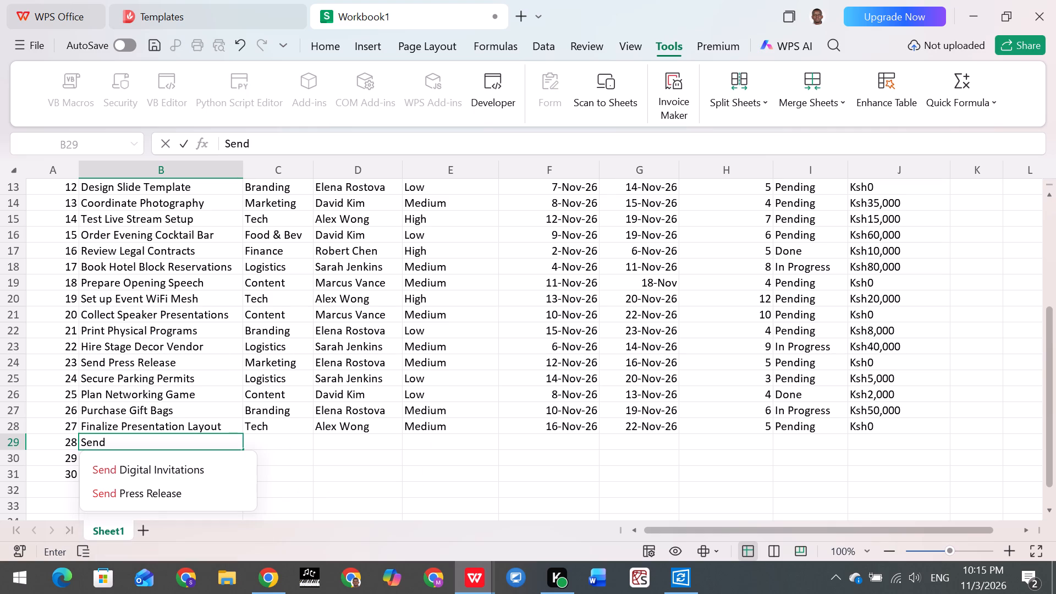
key(space)
key(a)
text(ttende)
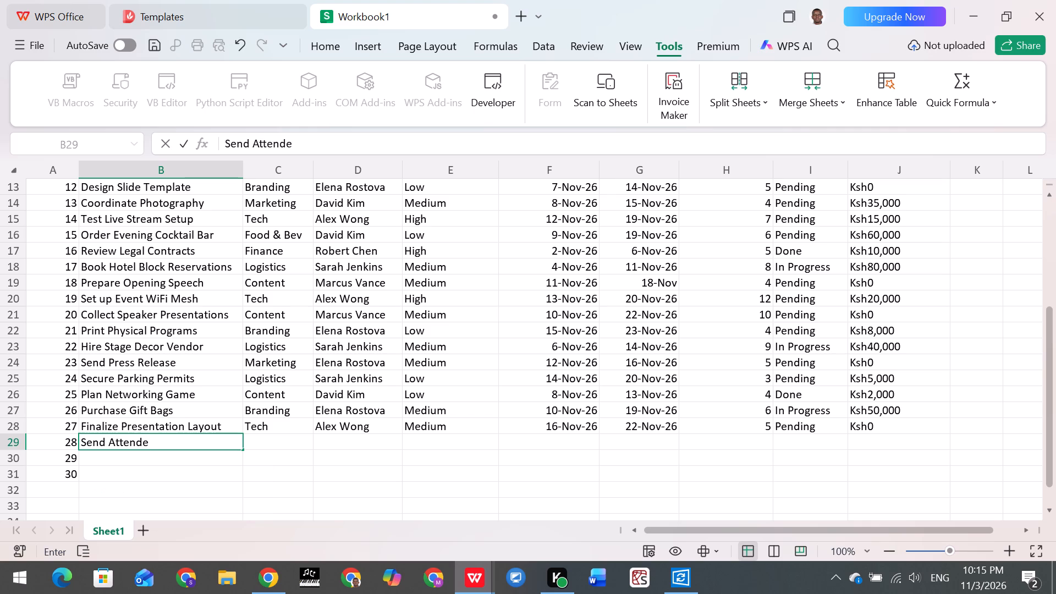
key(e)
key(space)
key(e)
text(minders)
key(Tab)
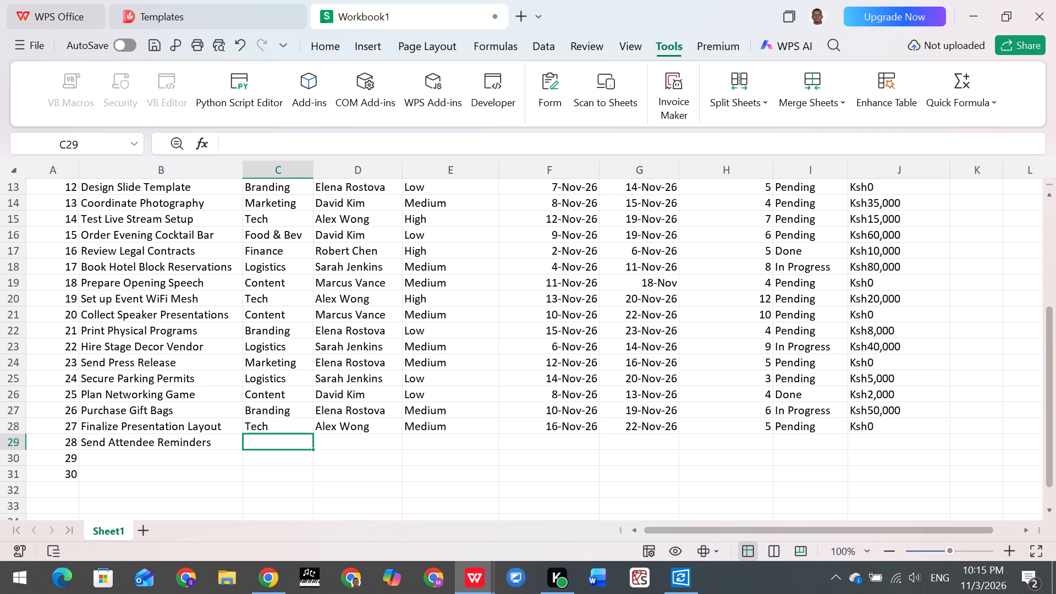
Set the Send Attendee Reminders category to Marketing, its owner to Elena, and its priority to High.
text(ma)
key(Tab)
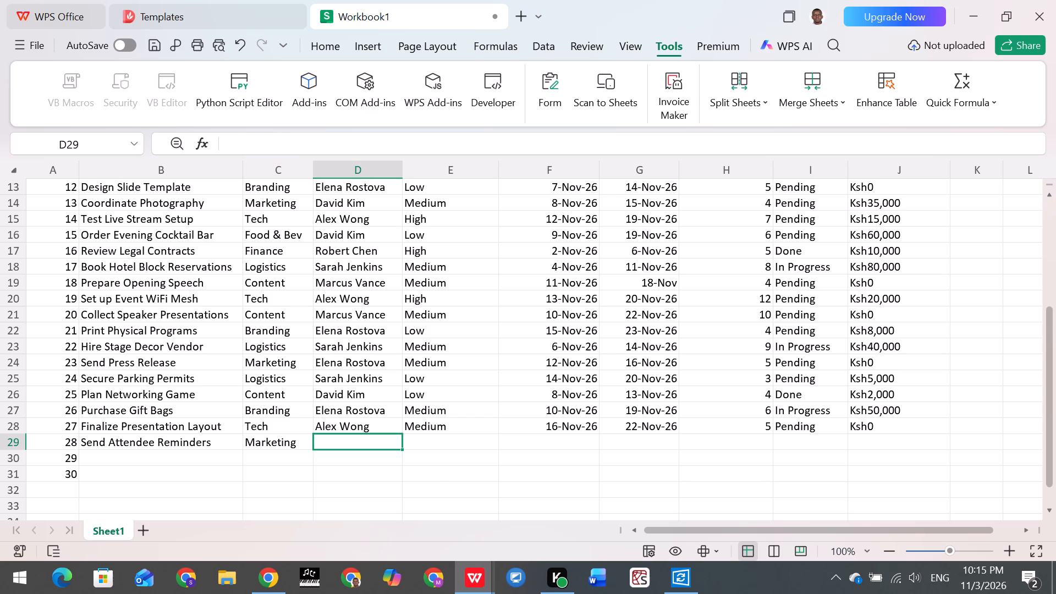
key(e)
text(le)
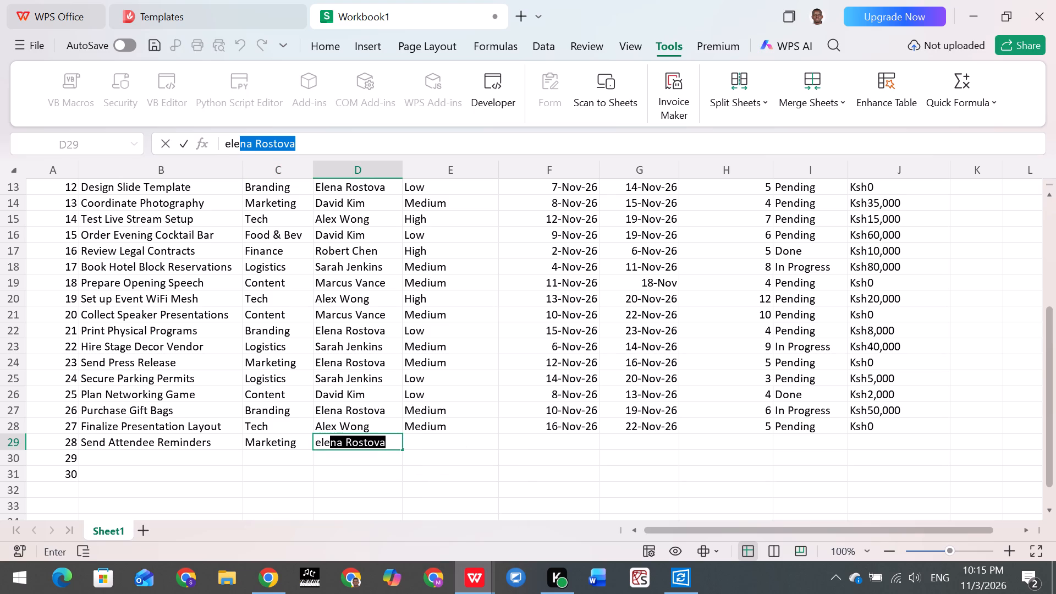
key(Tab)
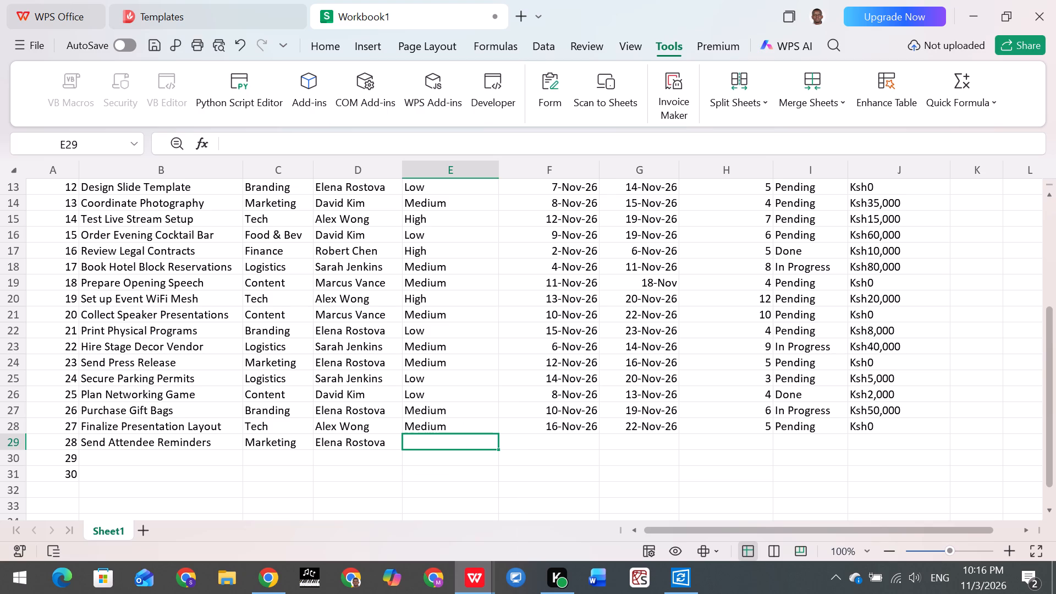
key(h)
key(Tab)
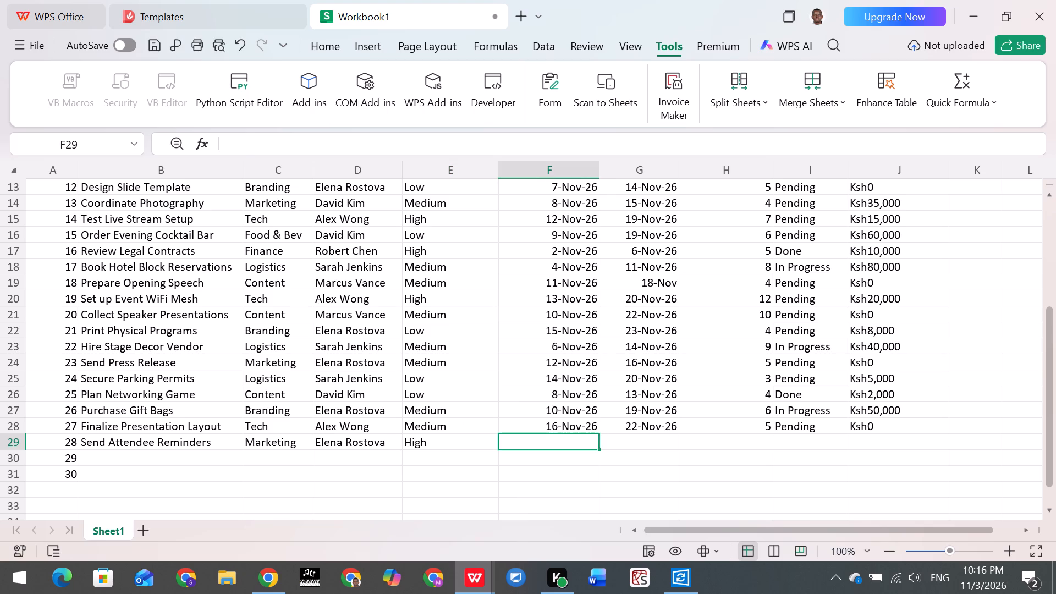
Enter 20-Nov-2026 as the date in column F of the Send Attendee Reminders row.
text(20-)
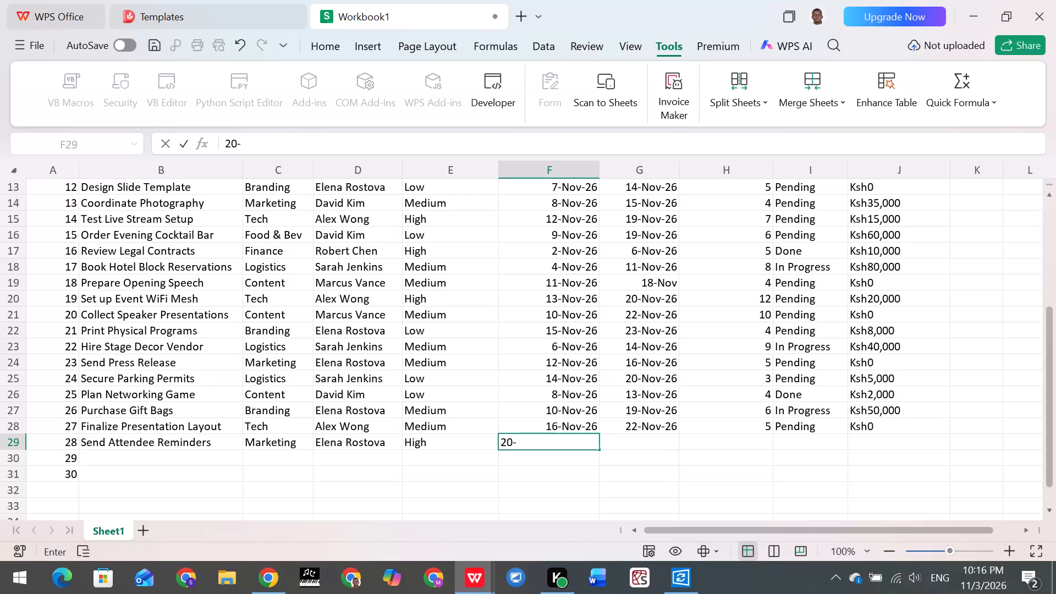
key(n)
key(0)
key(BackSpace)
key(k)
key(BackSpace)
key(o)
text(v-2026)
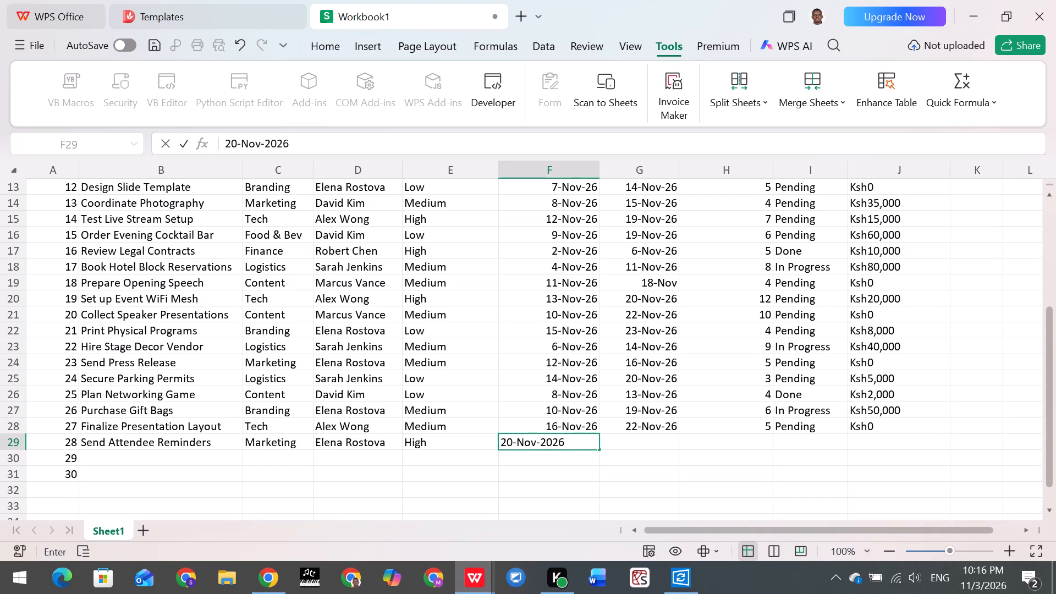
key(Tab)
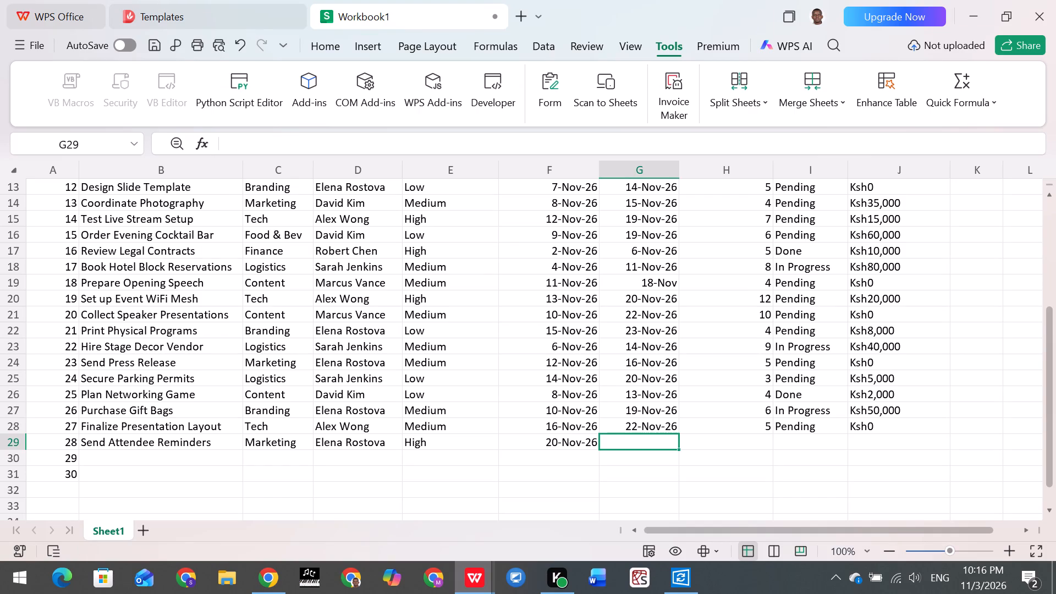
Enter 24-Nov-2026 as the date in column G of the Send Attendee Reminders row.
key(2)
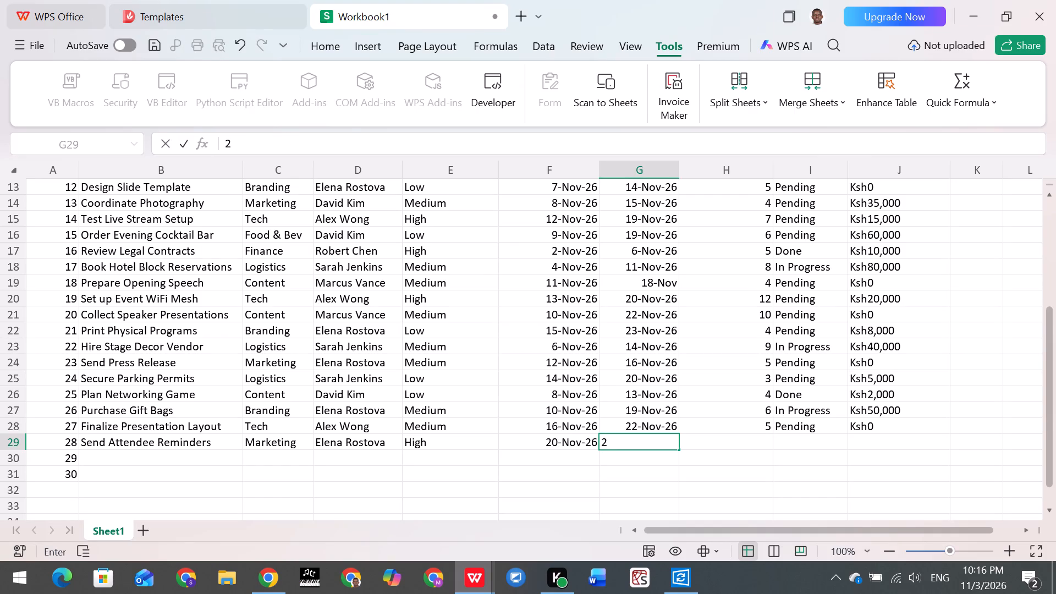
key(4)
key(minus)
key(n)
key(0)
key(BackSpace)
text(ov)
key(minus)
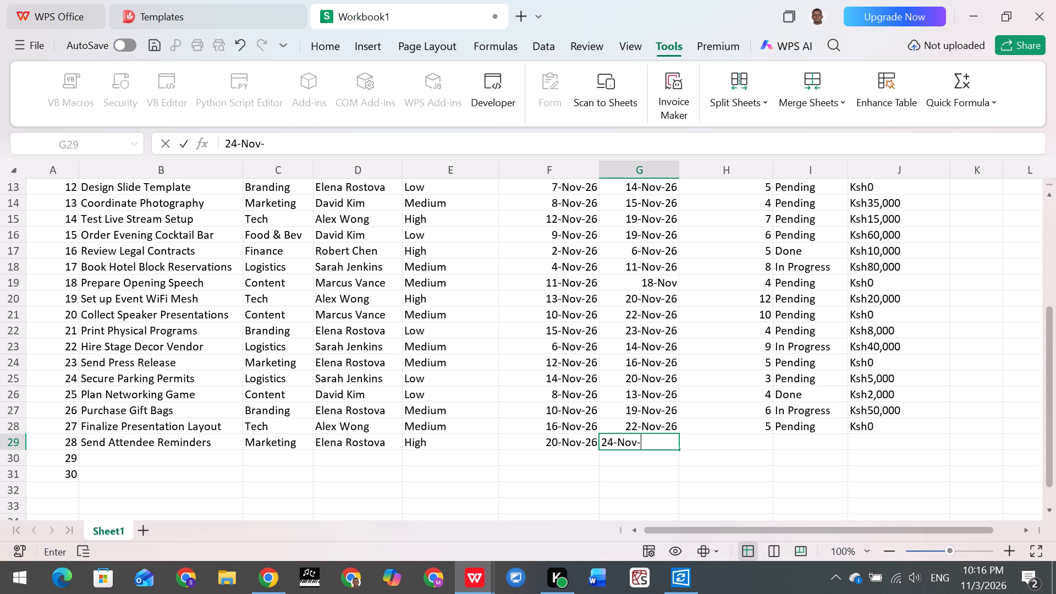
key(2)
text(026)
key(Tab)
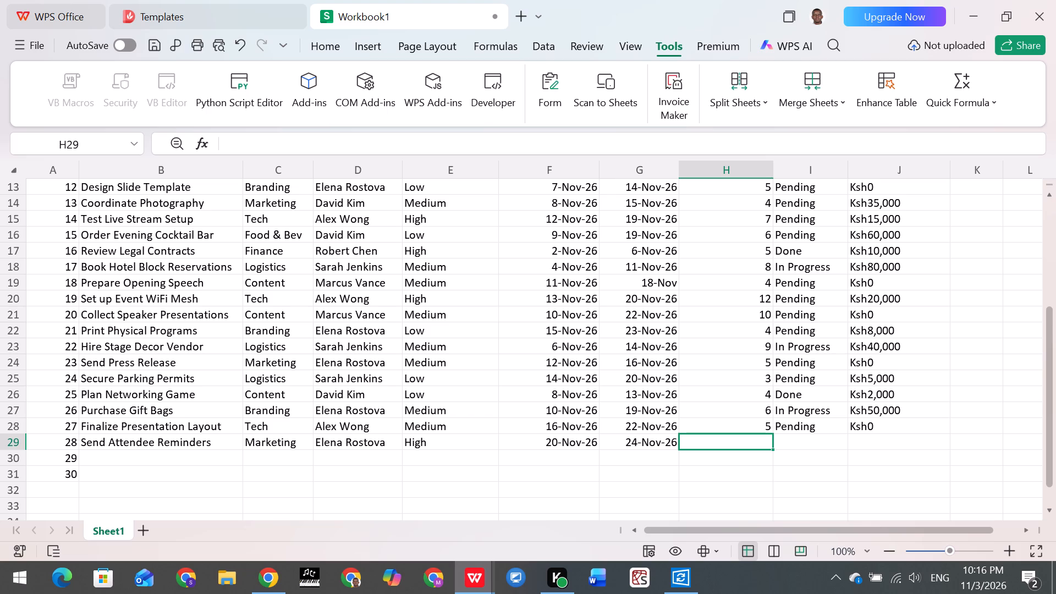
Set the Send Attendee Reminders hours to 3, its status to Pending, and its budget to Ksh0.
key(3)
key(Tab)
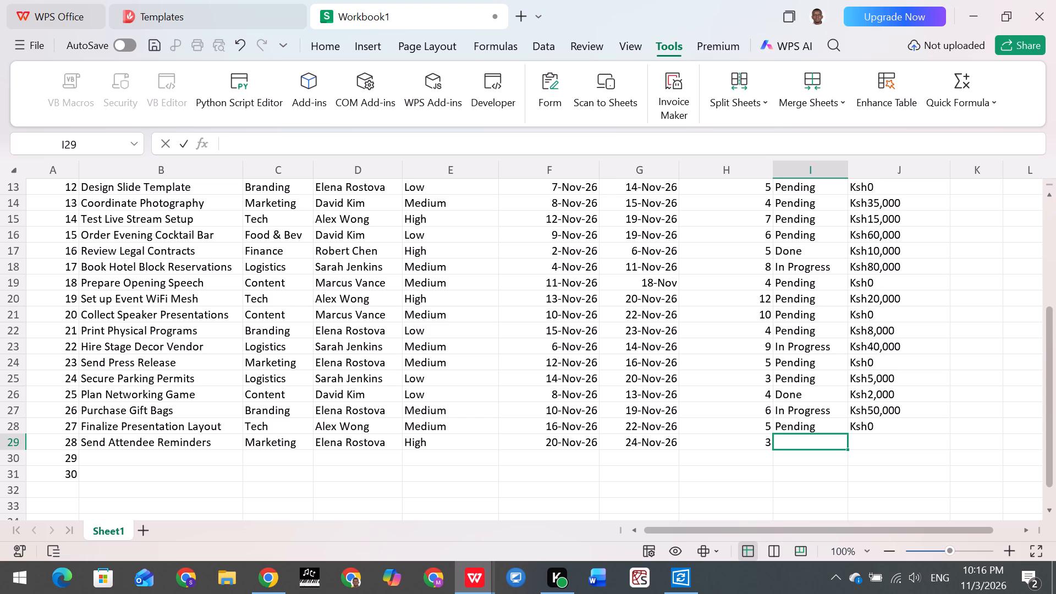
text(pe)
key(Tab)
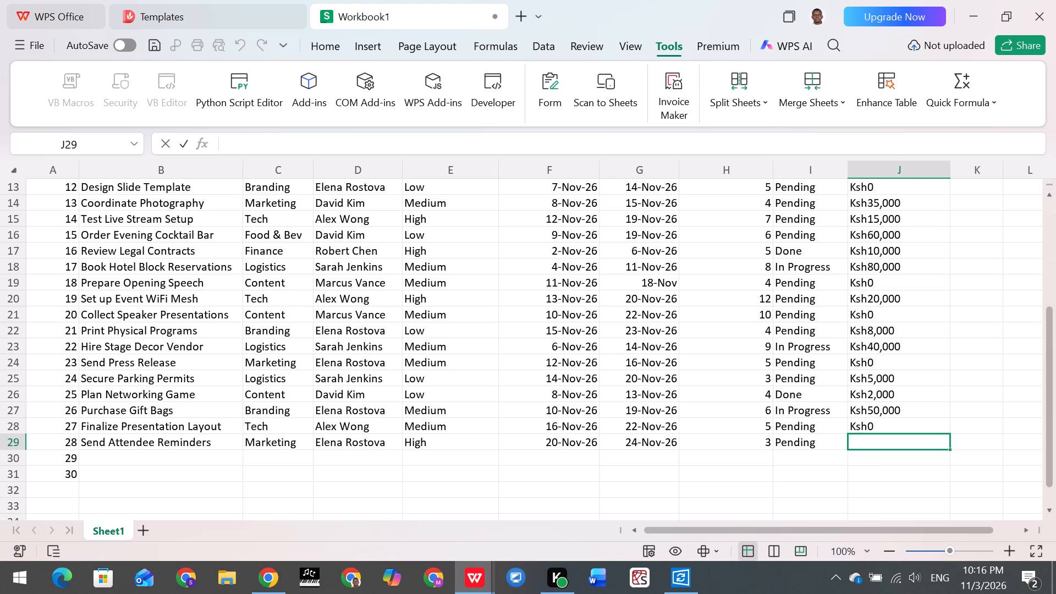
key(k)
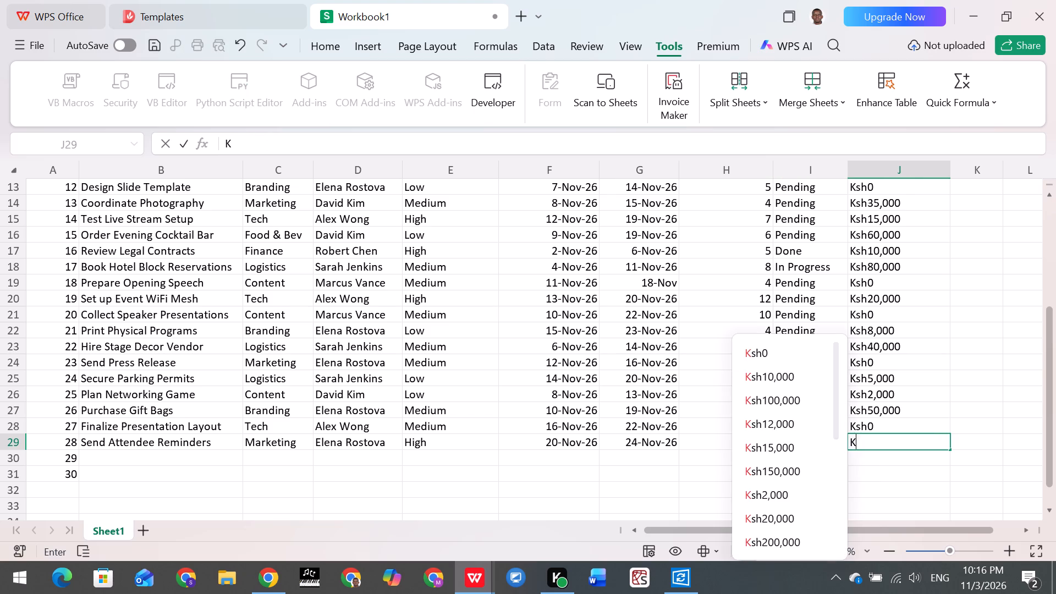
text(sh)
text(oi)
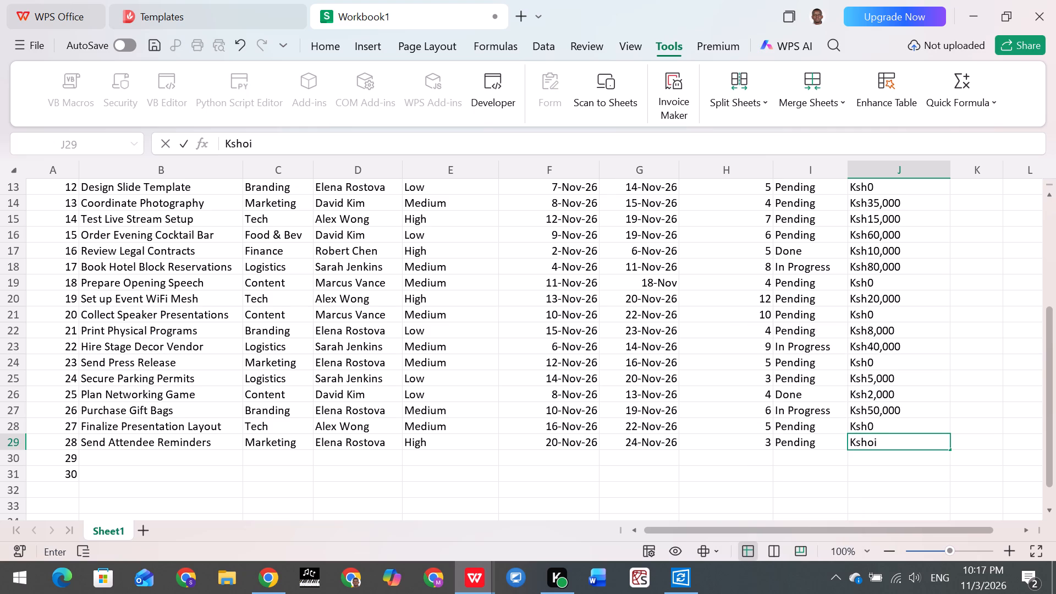
key(BackSpace)
key(BackSpace)
key(0)
key(Return)
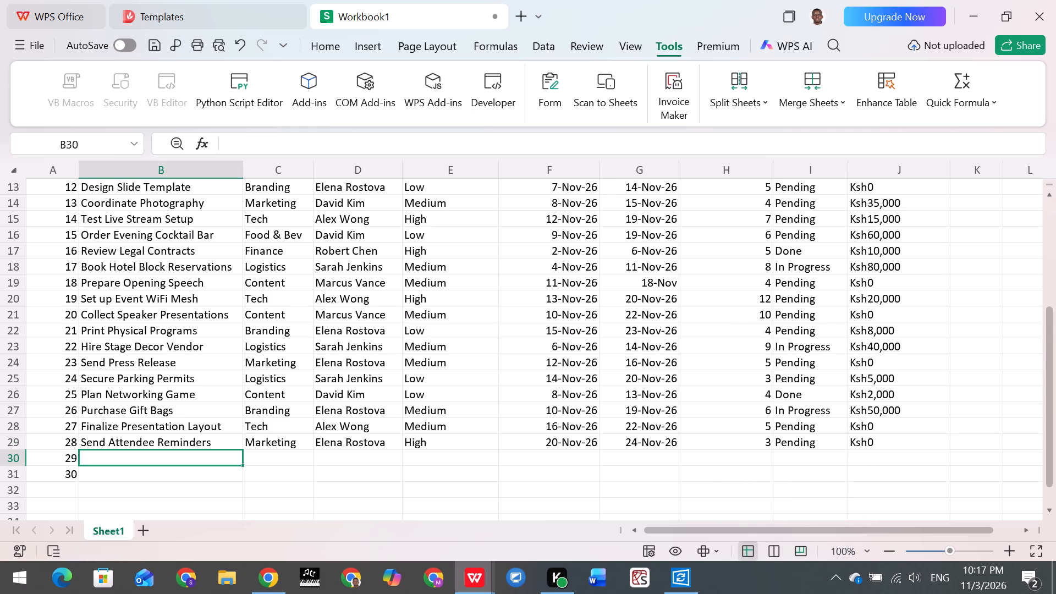
Enter Arrange Clean Up Crew as the name of task 29 in column B.
key(a)
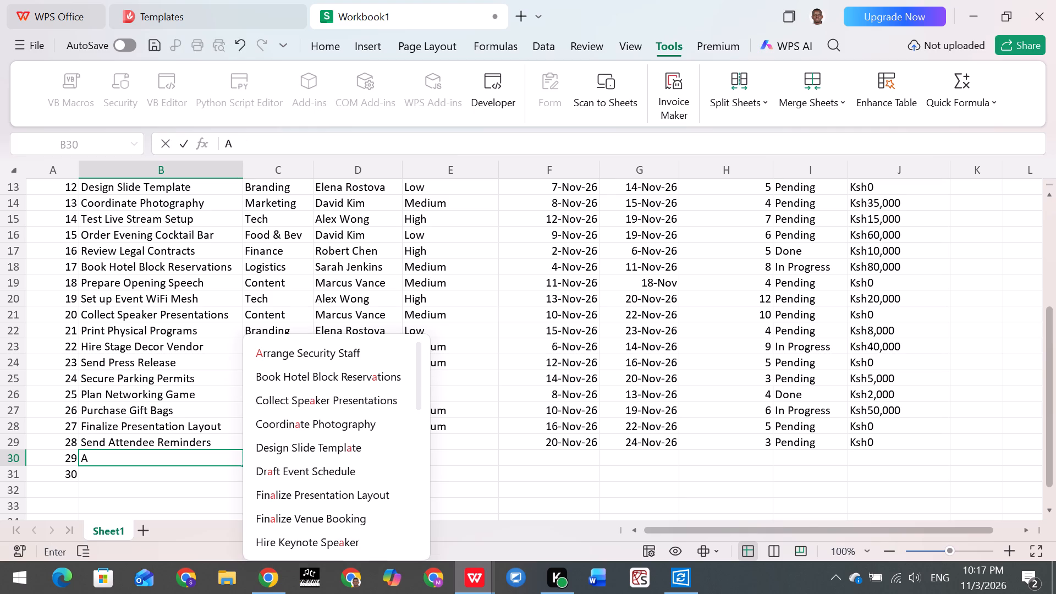
text(rra)
key(b)
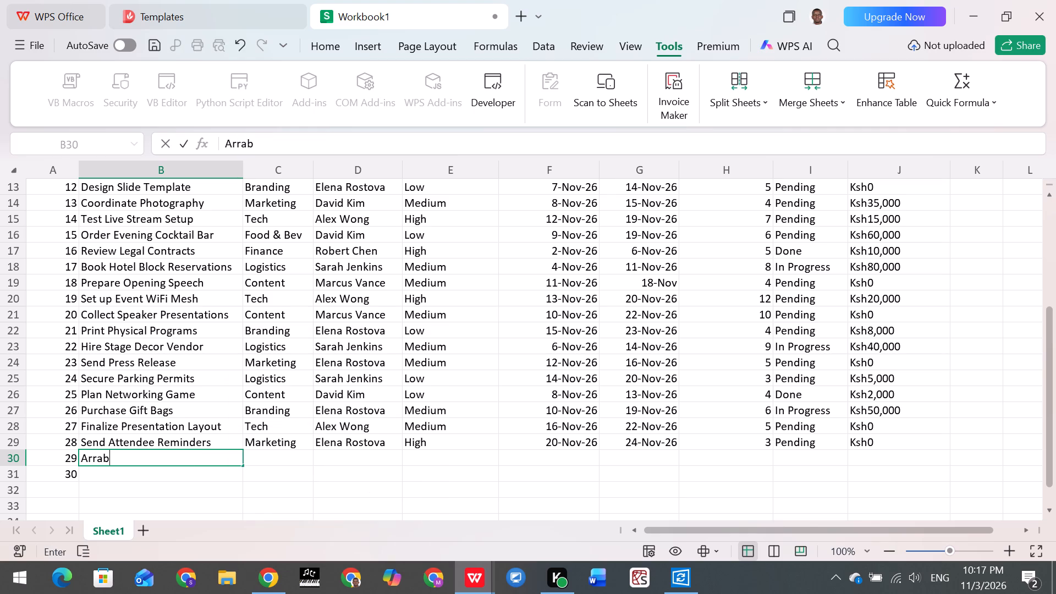
key(BackSpace)
key(n)
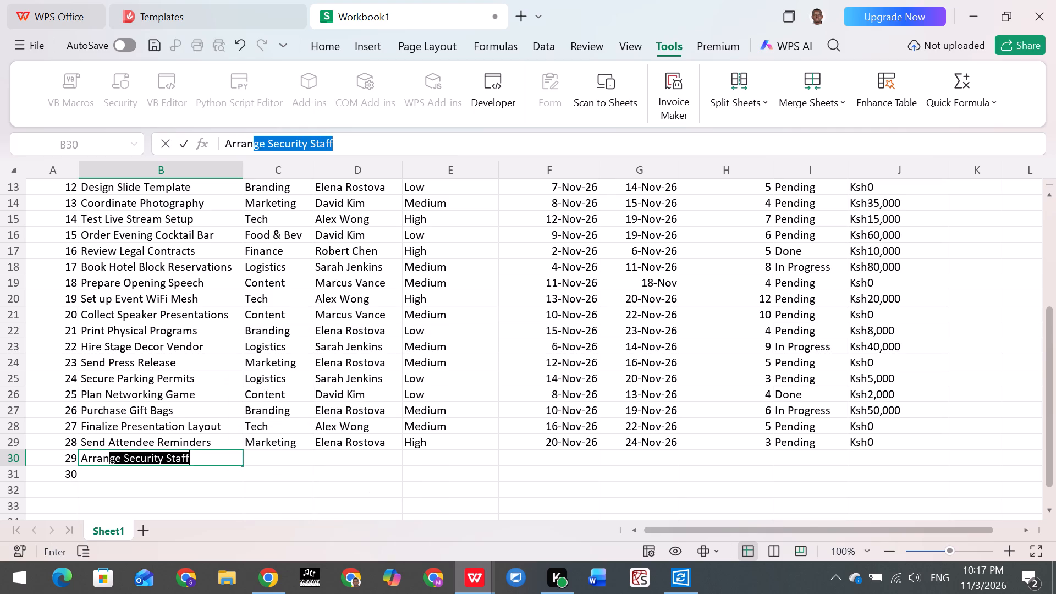
text(ge)
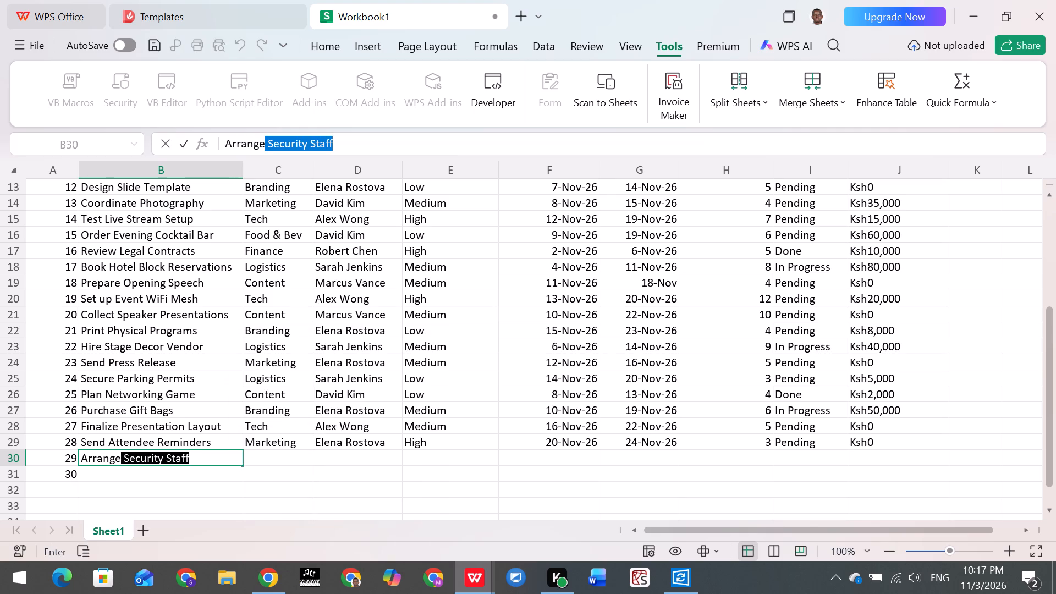
key(space)
text(le)
text(an)
key(space)
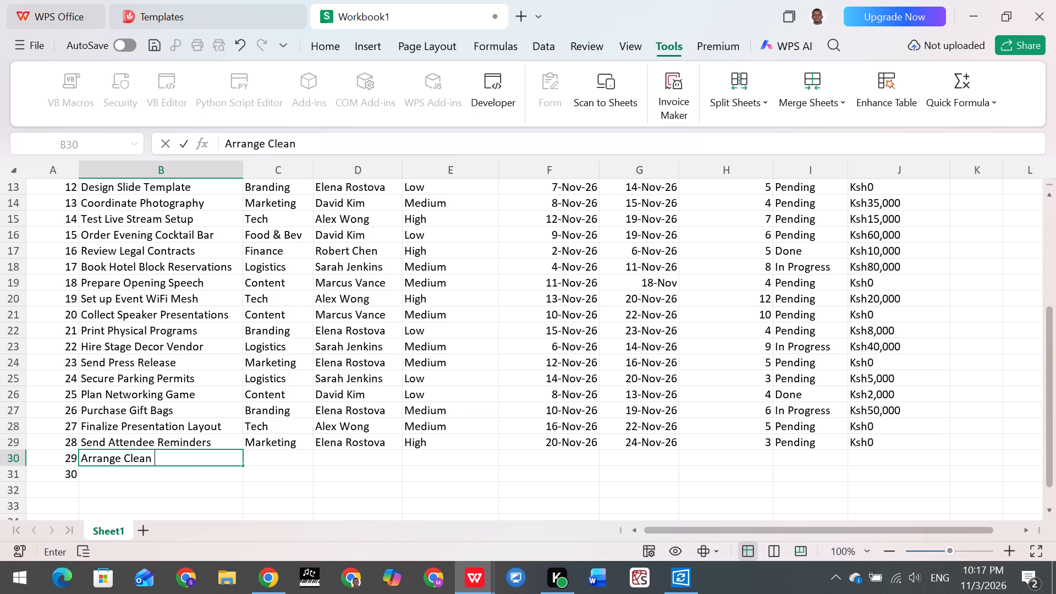
text(UP)
key(BackSpace)
key(p)
key(space)
key(c)
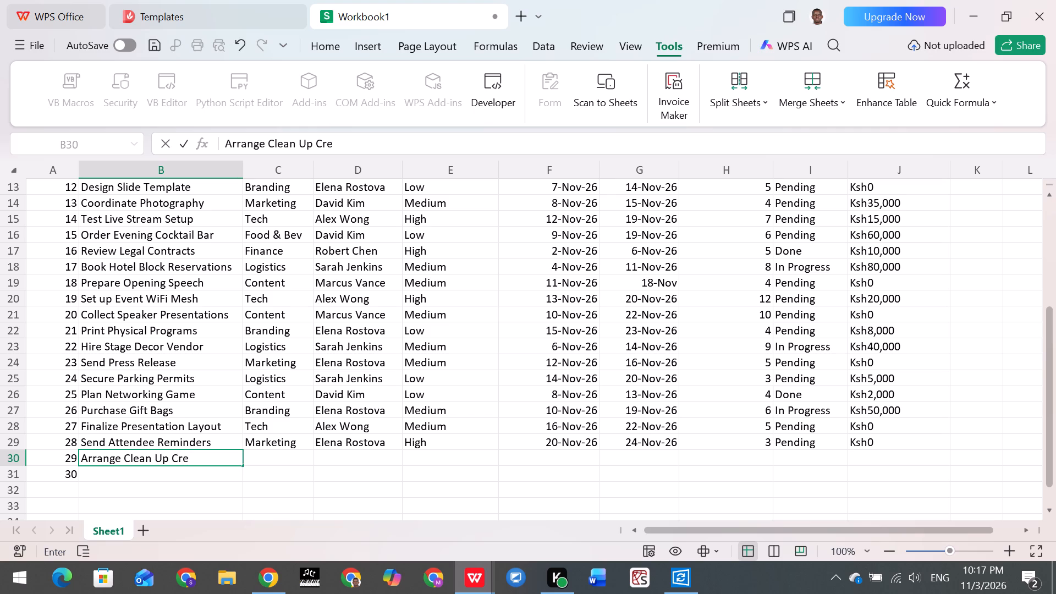
key(w)
key(Tab)
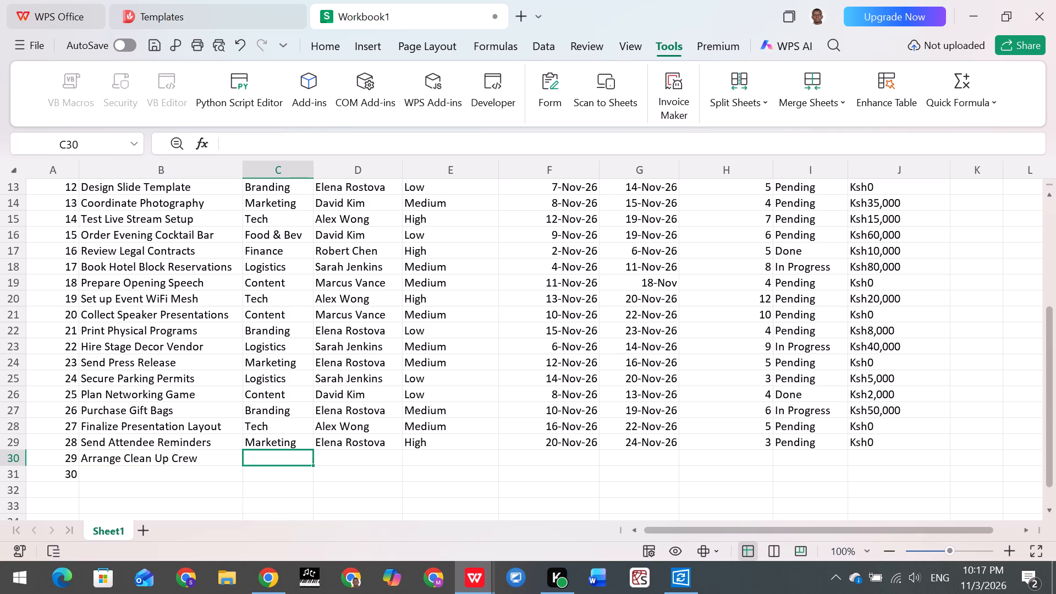
Set the Arrange Clean Up Crew category to Logistics, its owner to Sarah, and its priority to Low.
text(lo)
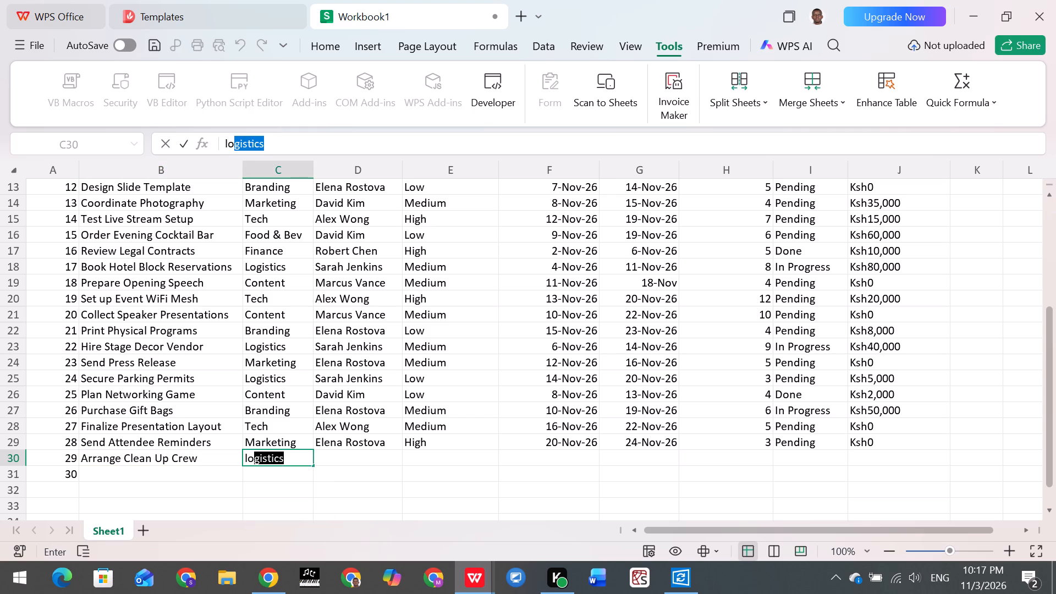
key(Tab)
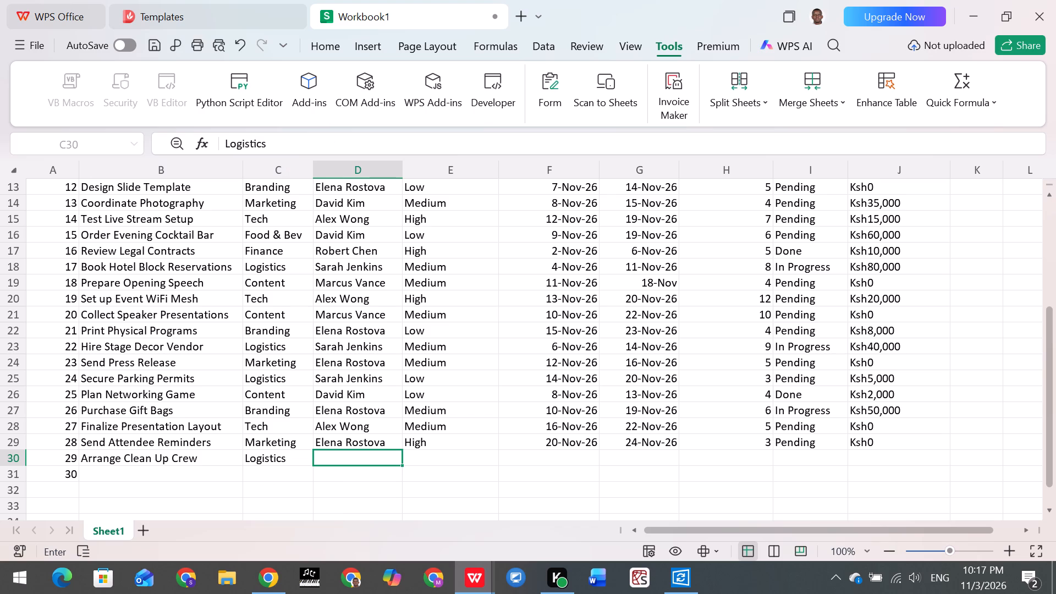
text(sa)
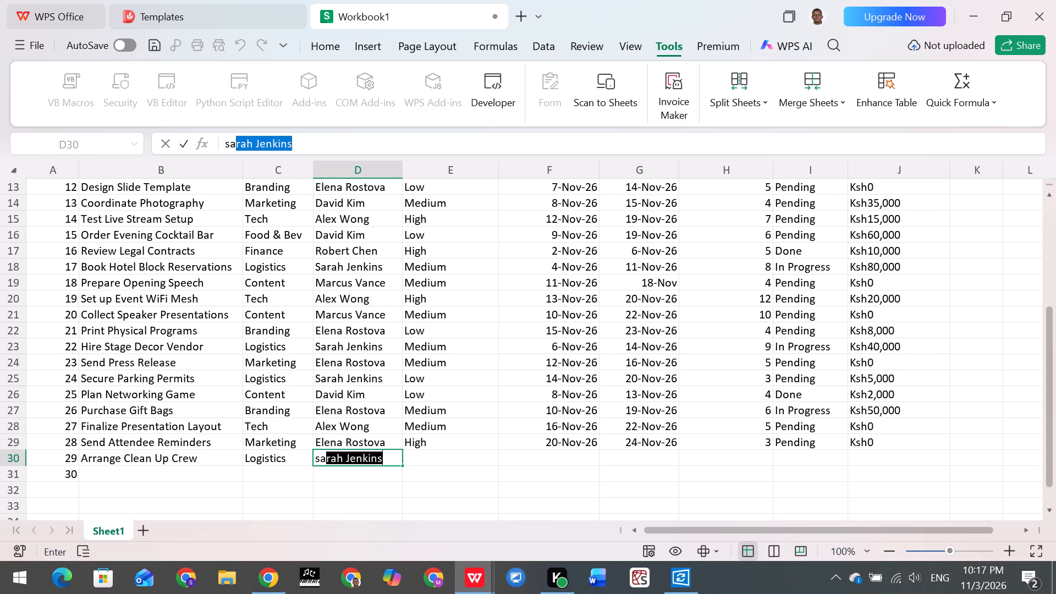
key(Tab)
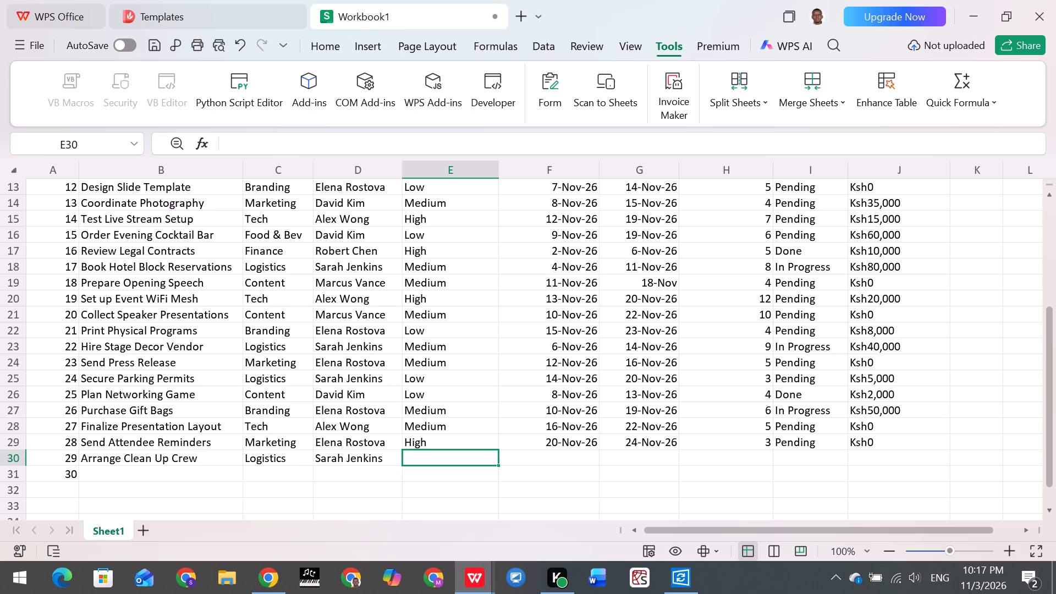
key(l)
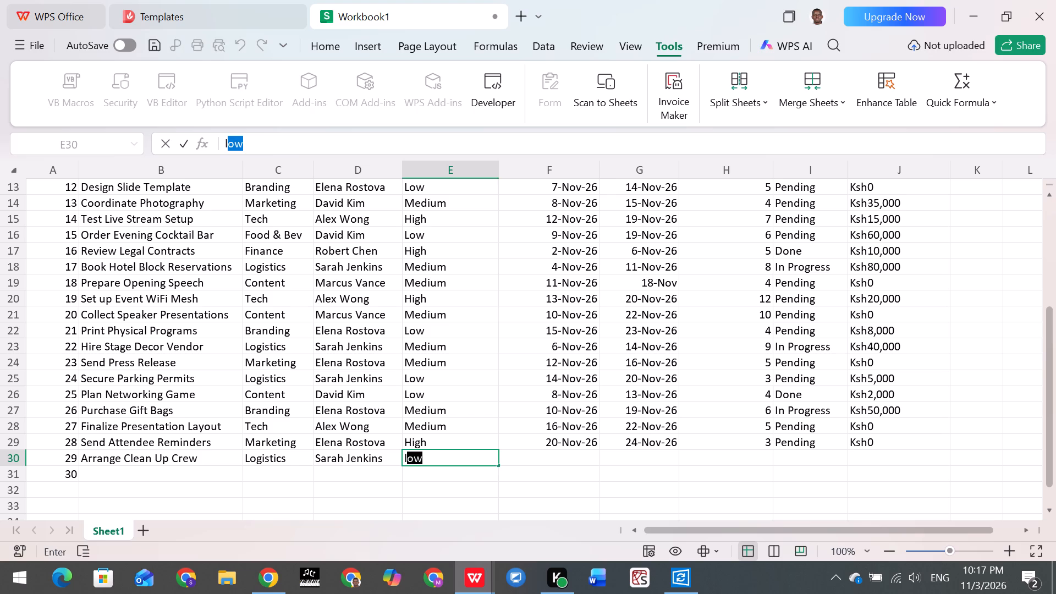
key(Tab)
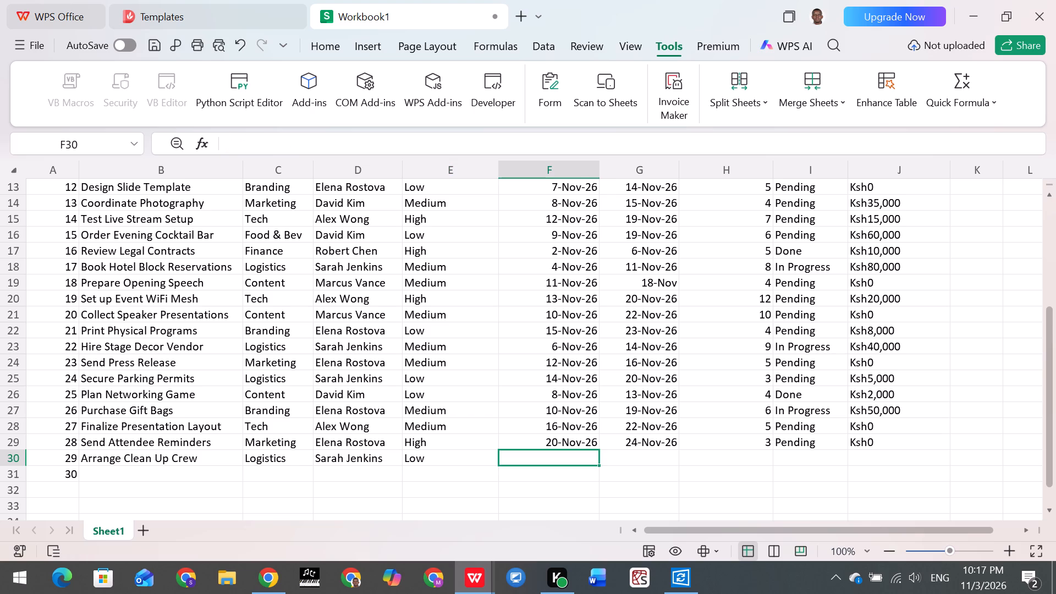
Enter 18-Nov-2026 in column F and 24-Nov-2026 in column G of the Arrange Clean Up Crew row.
text(18)
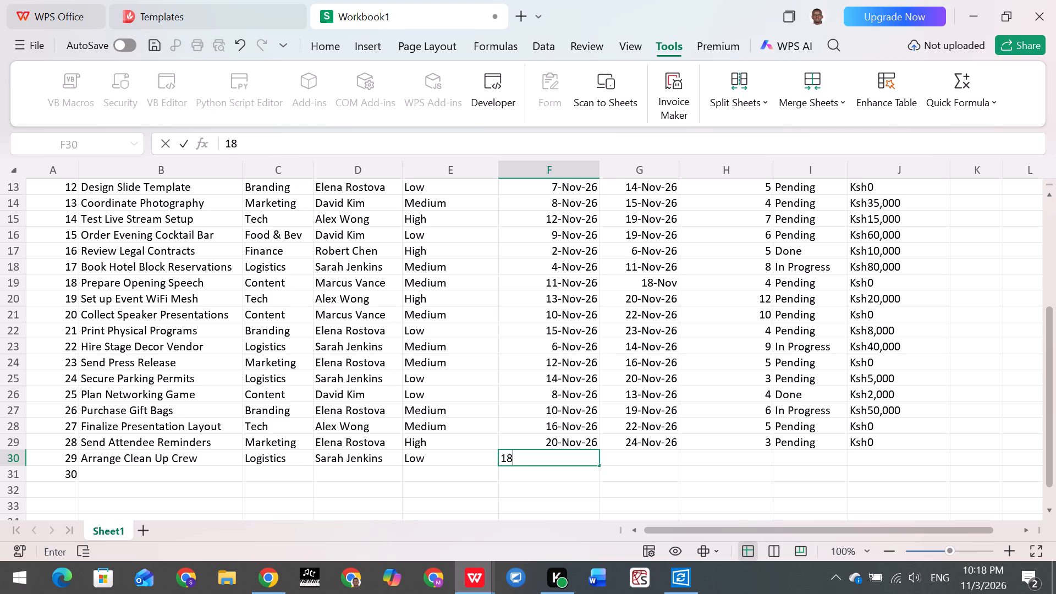
key(minus)
key(n)
text(ov)
key(minus)
text(2026)
key(Tab)
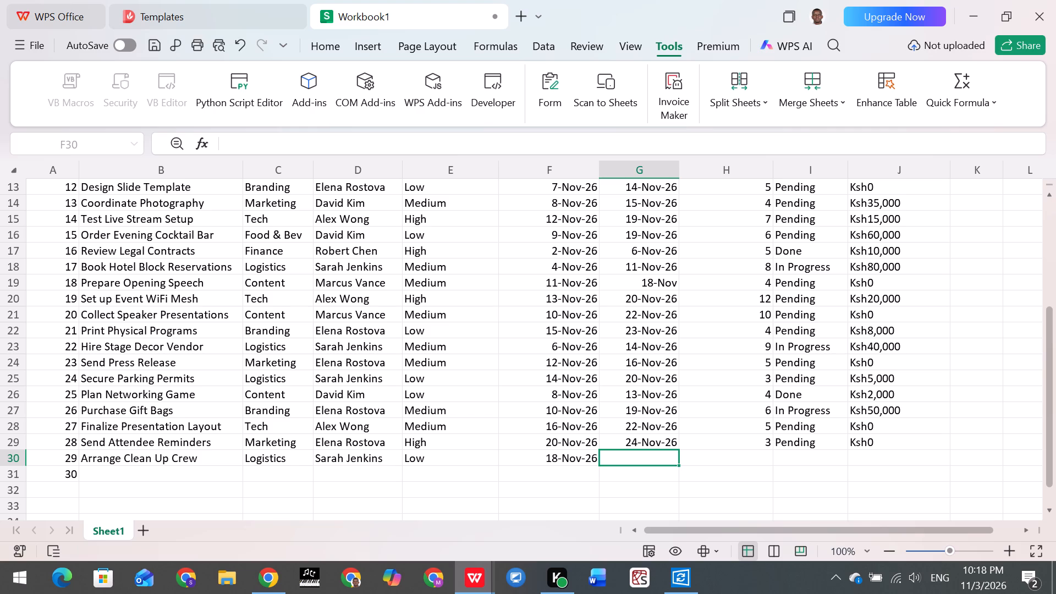
text(24)
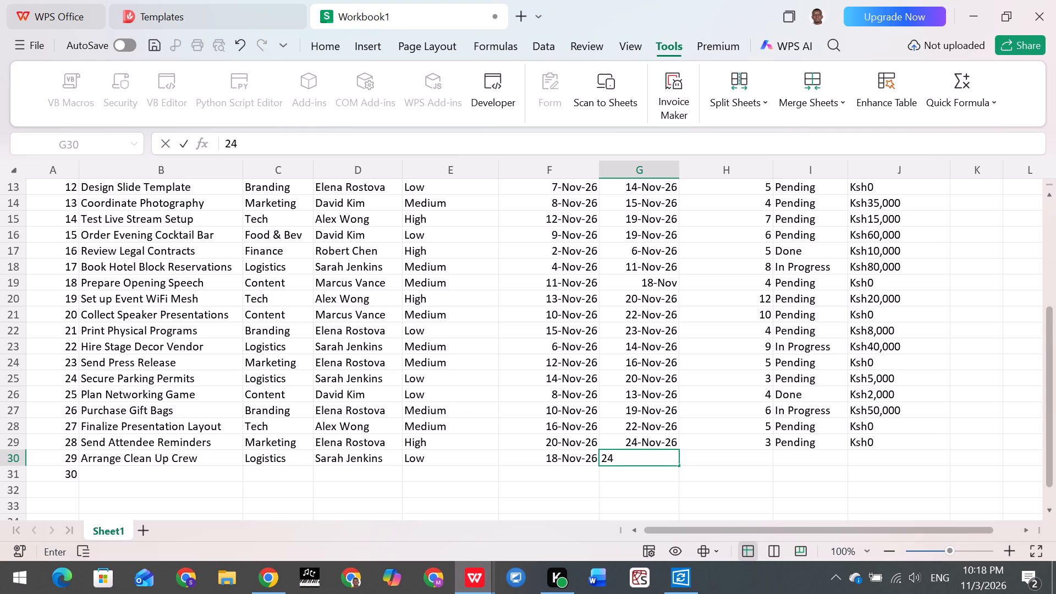
key(minus)
key(n)
text(ov-2026)
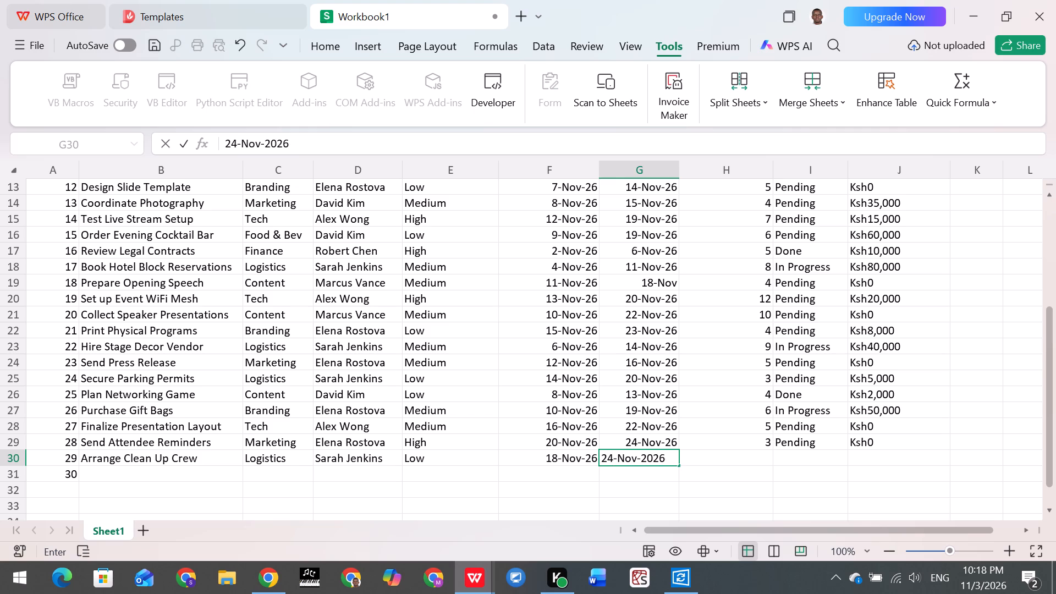
key(Tab)
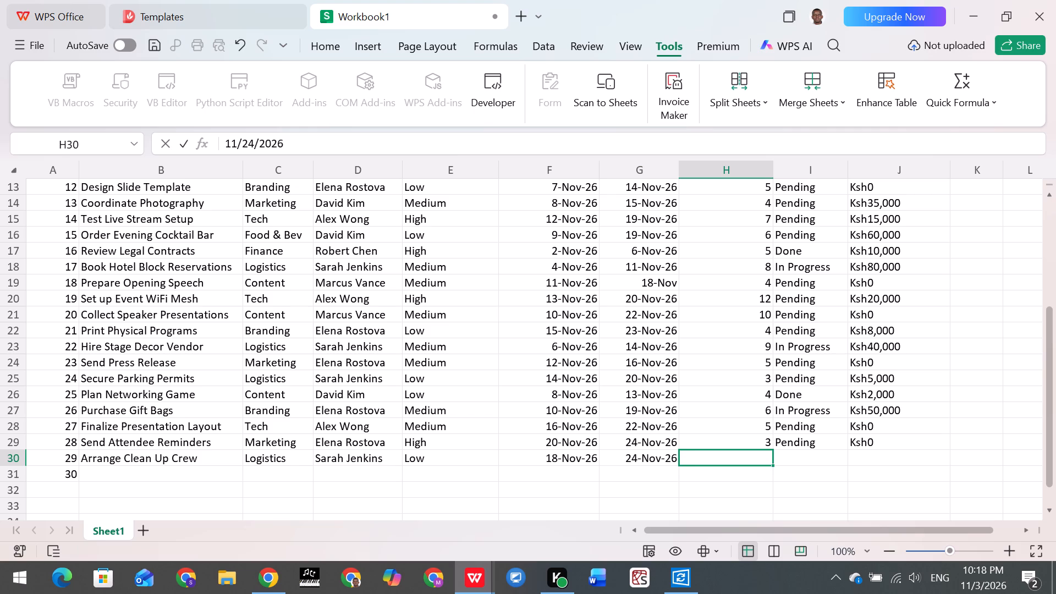
Set the Arrange Clean Up Crew hours to 4, its status to Pending, and its budget to Ksh15,000.
key(4)
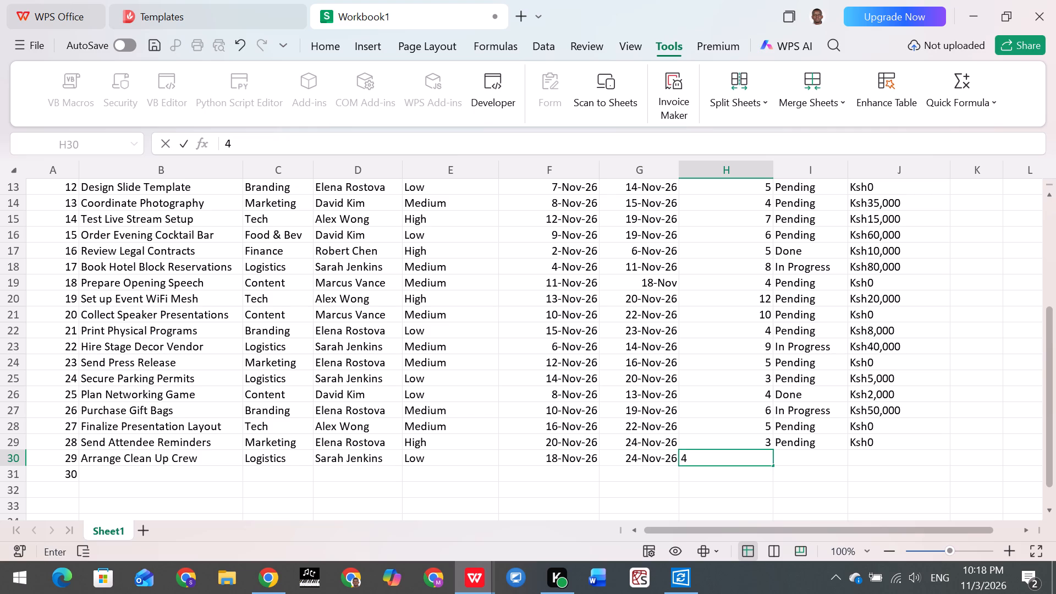
key(Tab)
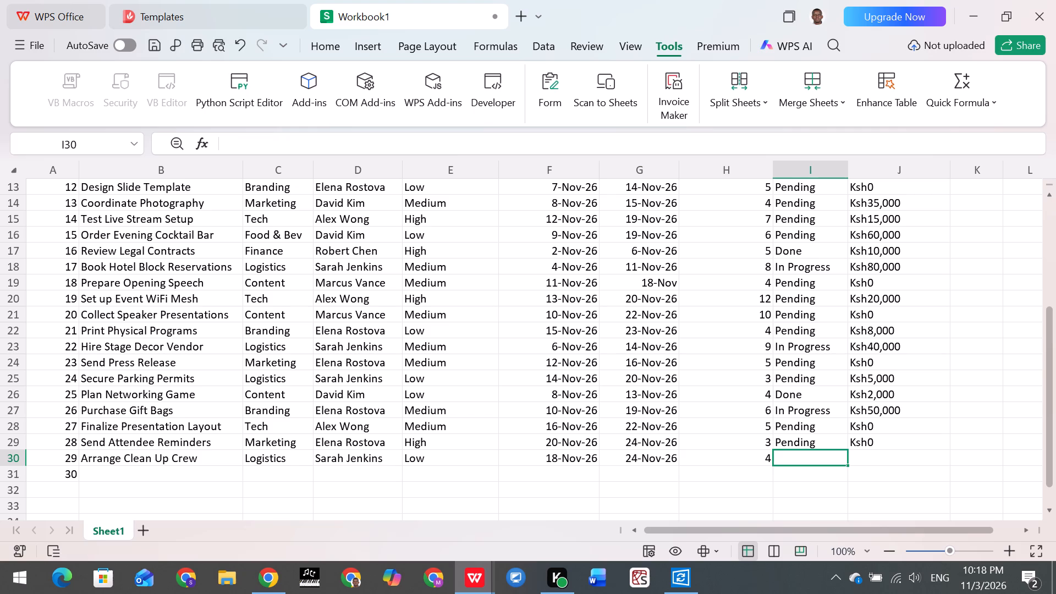
text(pe)
key(Tab)
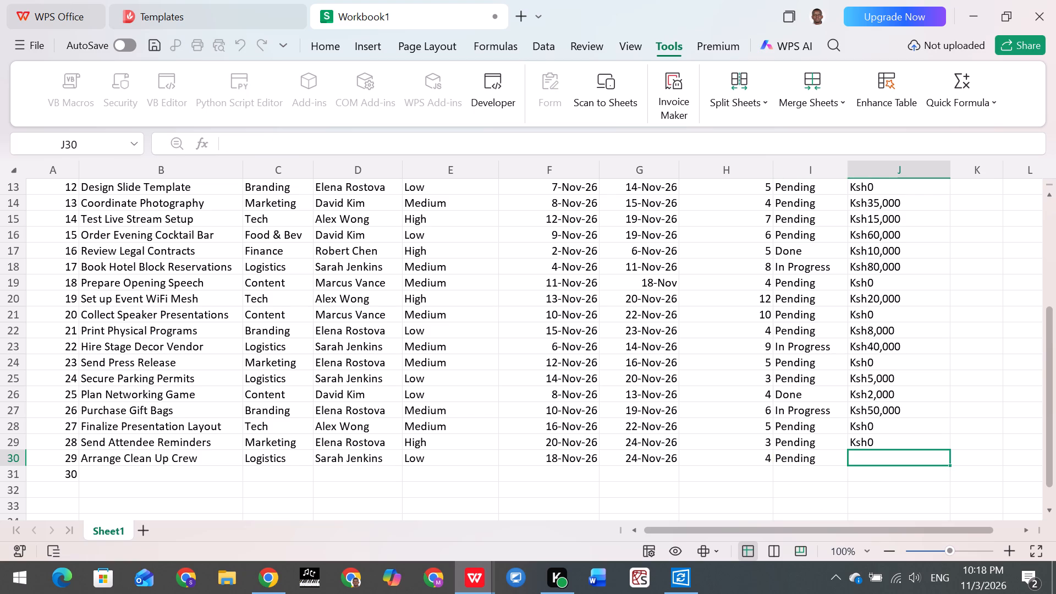
key(k)
text(sh)
key(1)
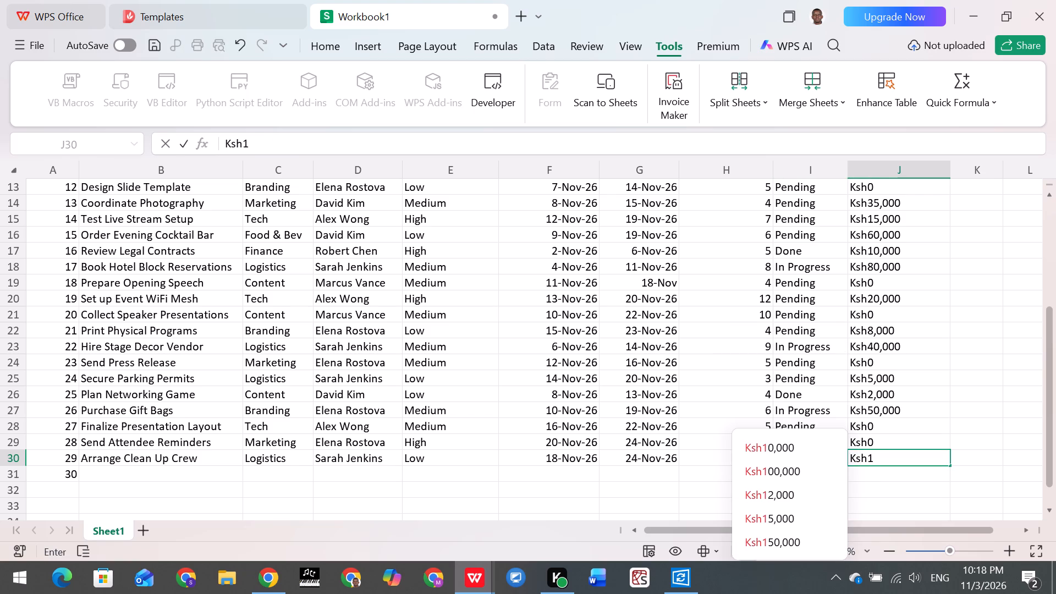
key(5)
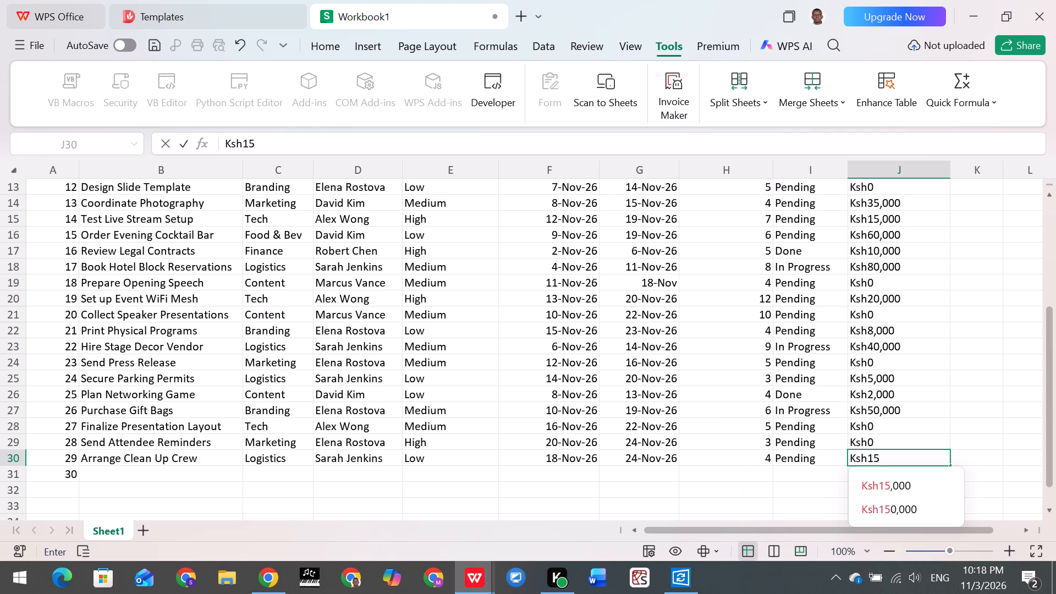
key(comma)
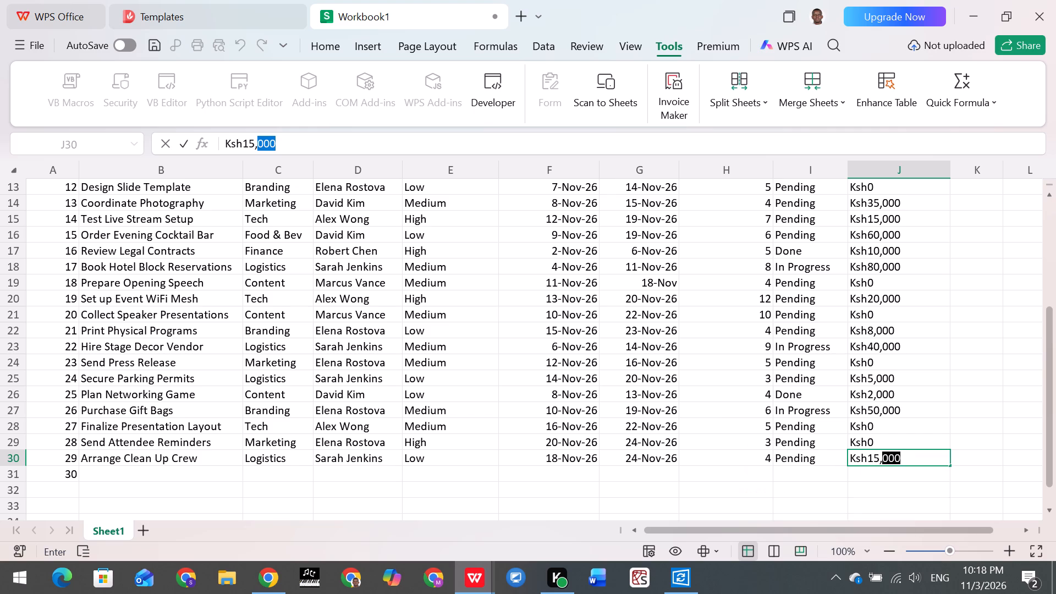
key(Tab)
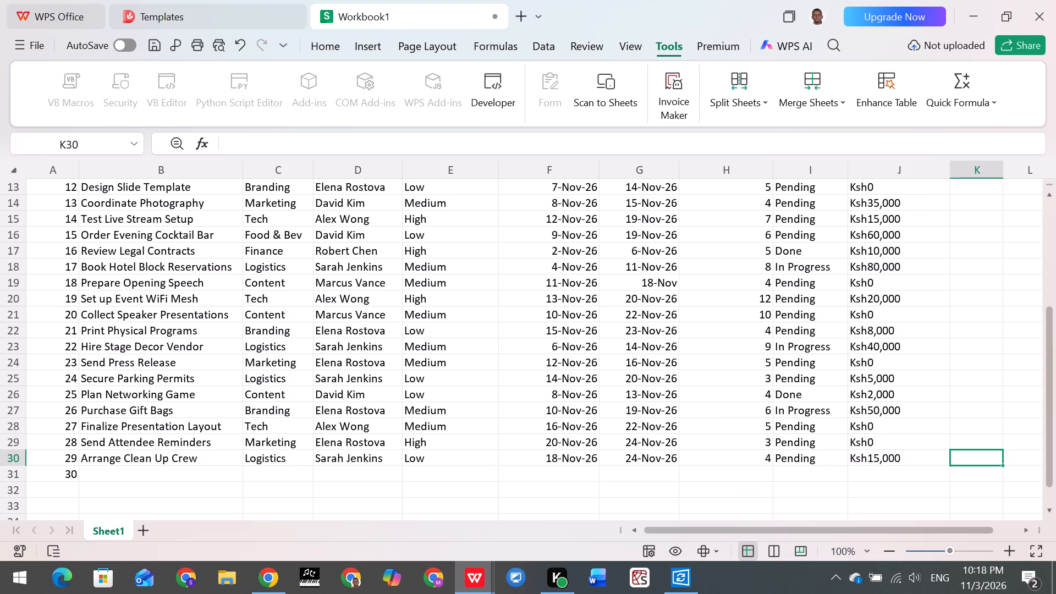
key(Return)
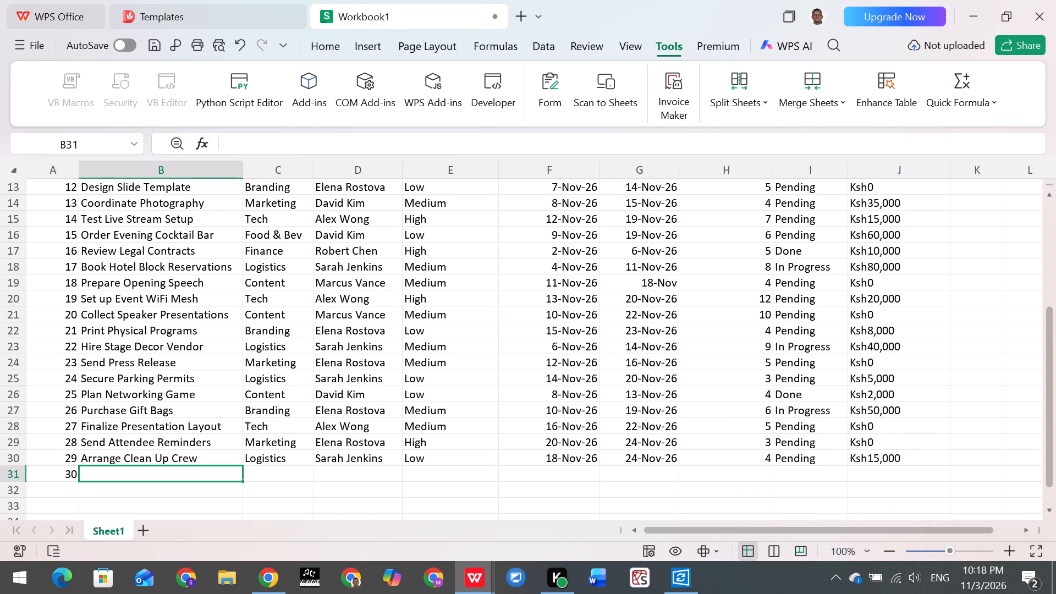
Enter Run Final Budget Audit as the name of task 30 in column B.
key(r)
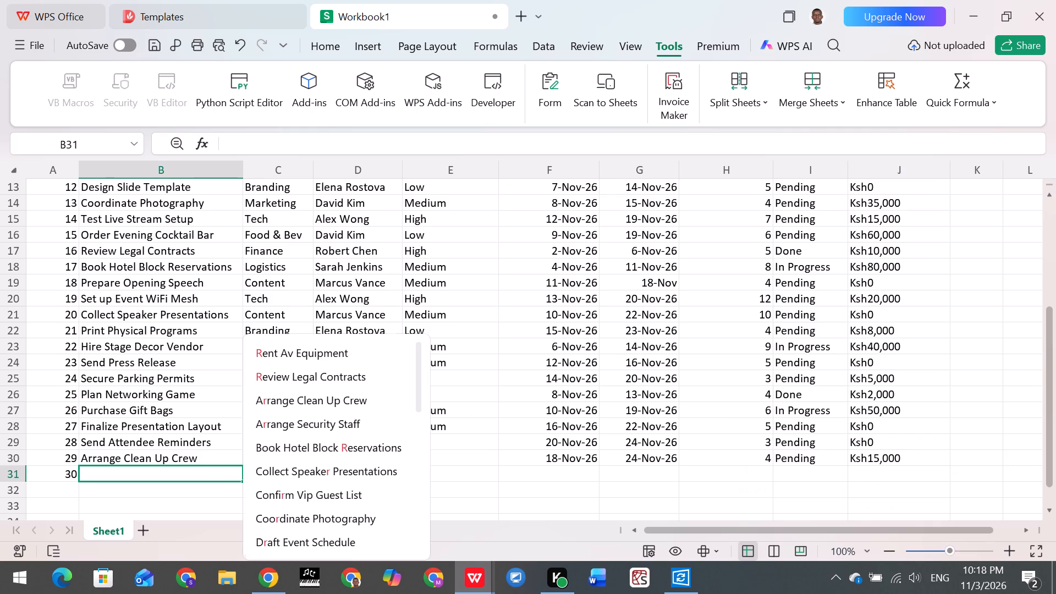
text(un)
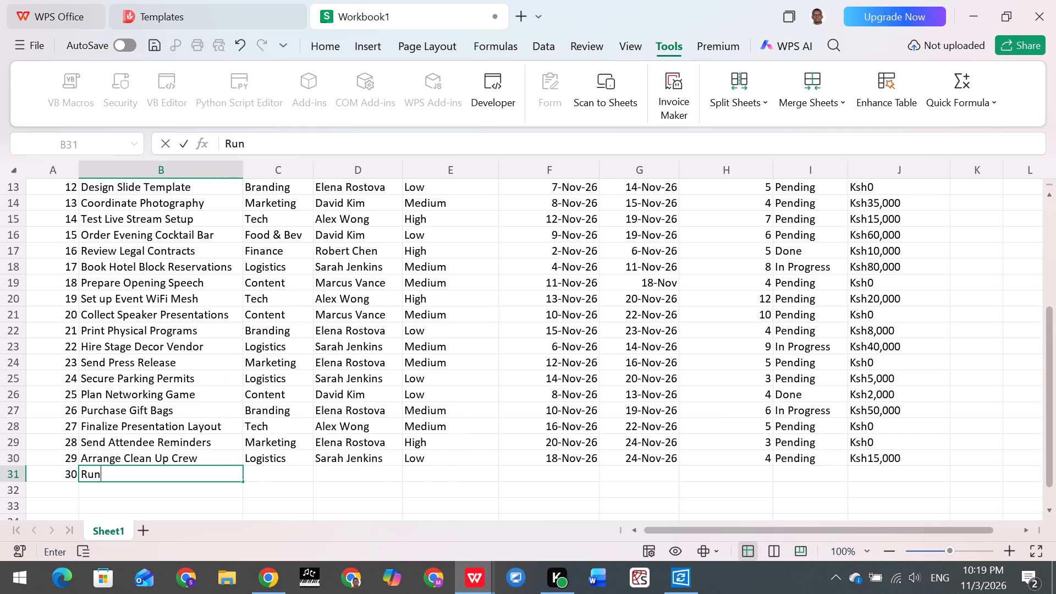
key(space)
key(f)
key(space)
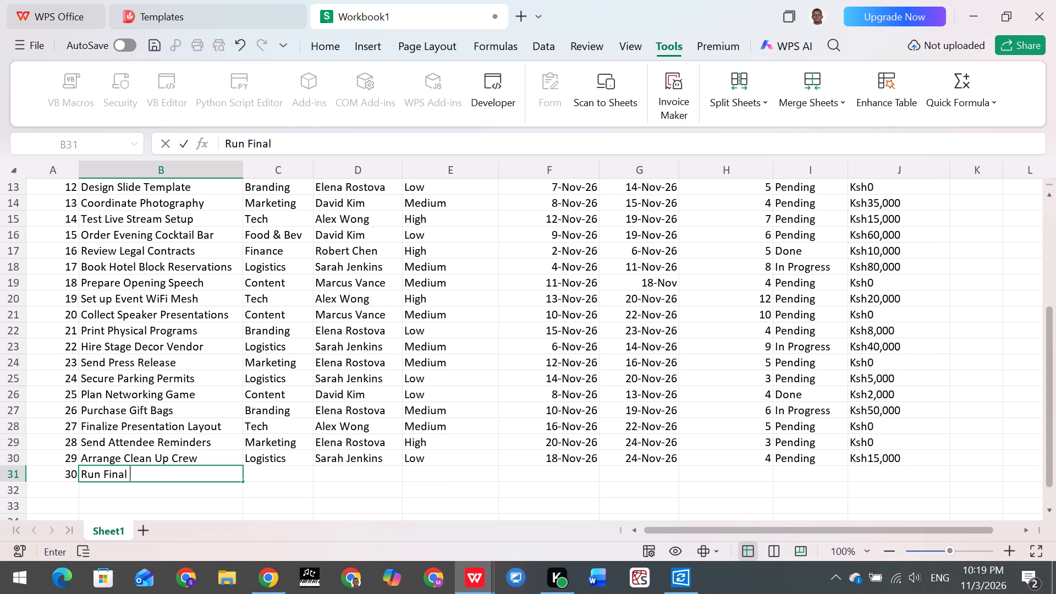
key(b)
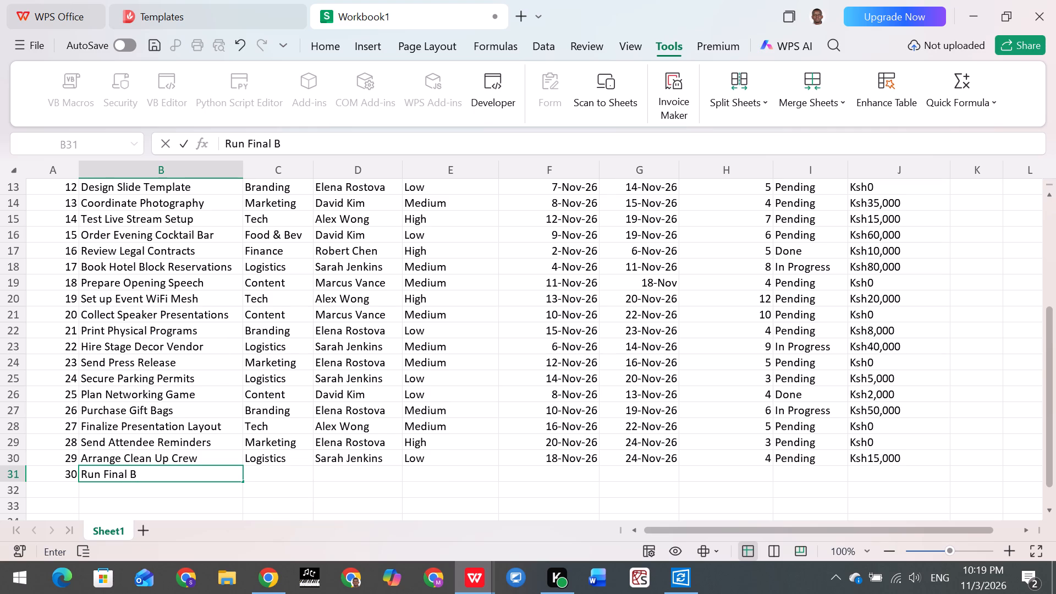
text(udget)
key(space)
text(AA)
key(BackSpace)
key(u)
text(dit)
key(Tab)
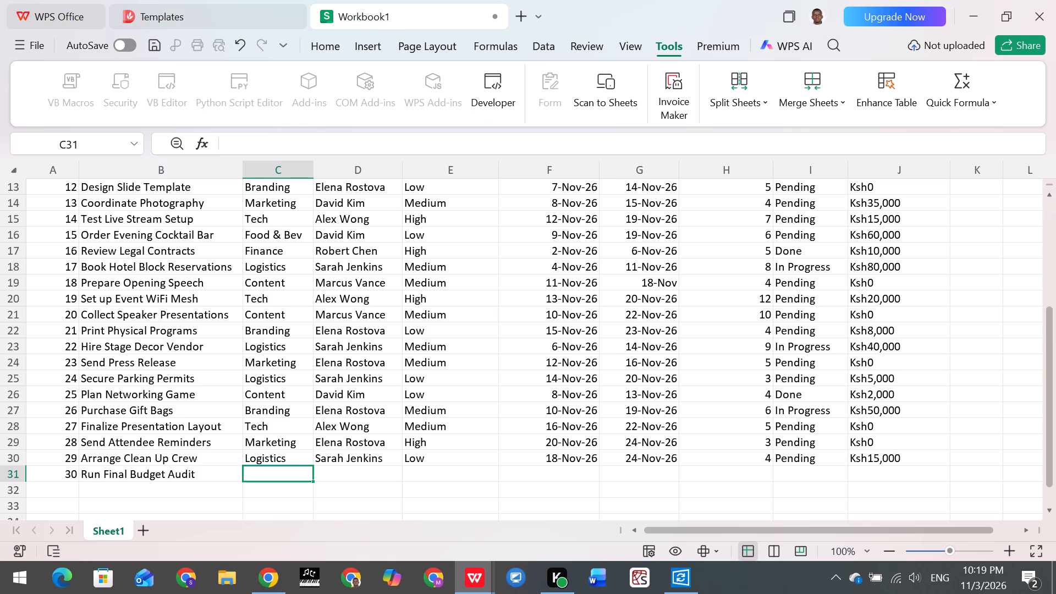
Set the Run Final Budget Audit category to Finance, its owner to Robert, and its priority to High.
key(f)
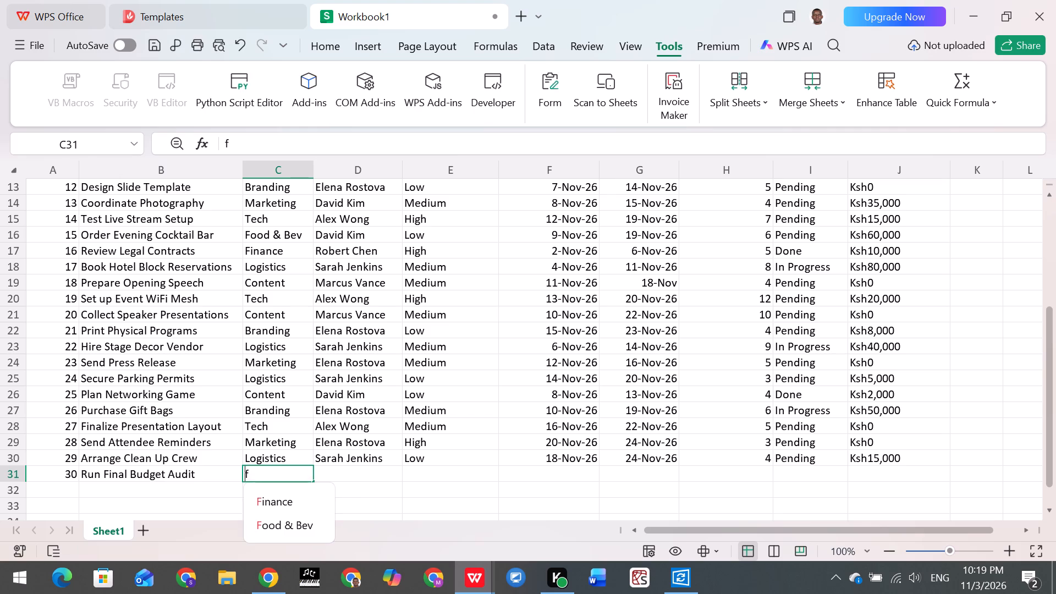
text(in)
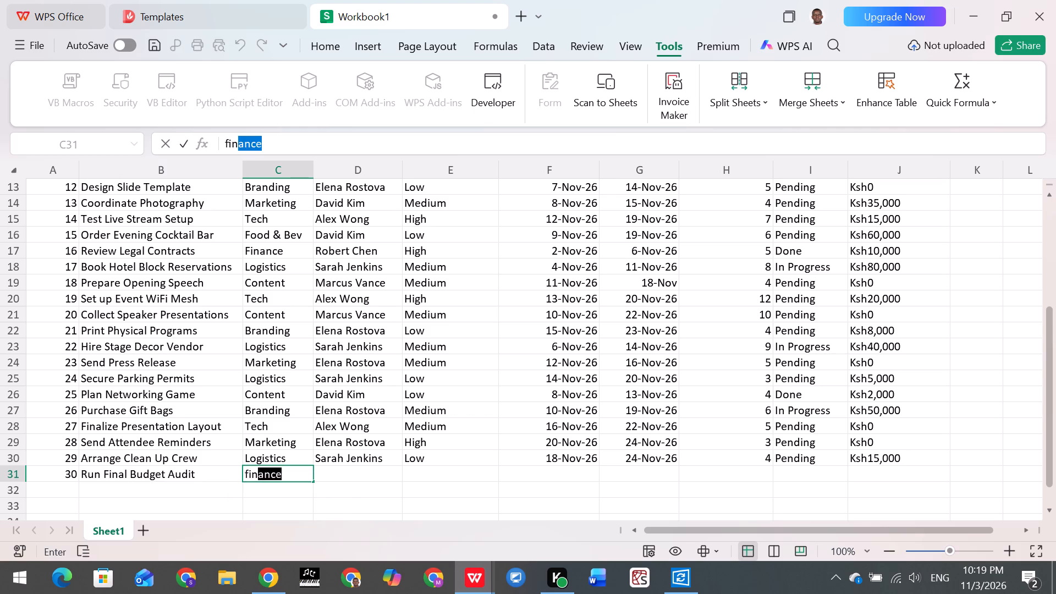
key(Tab)
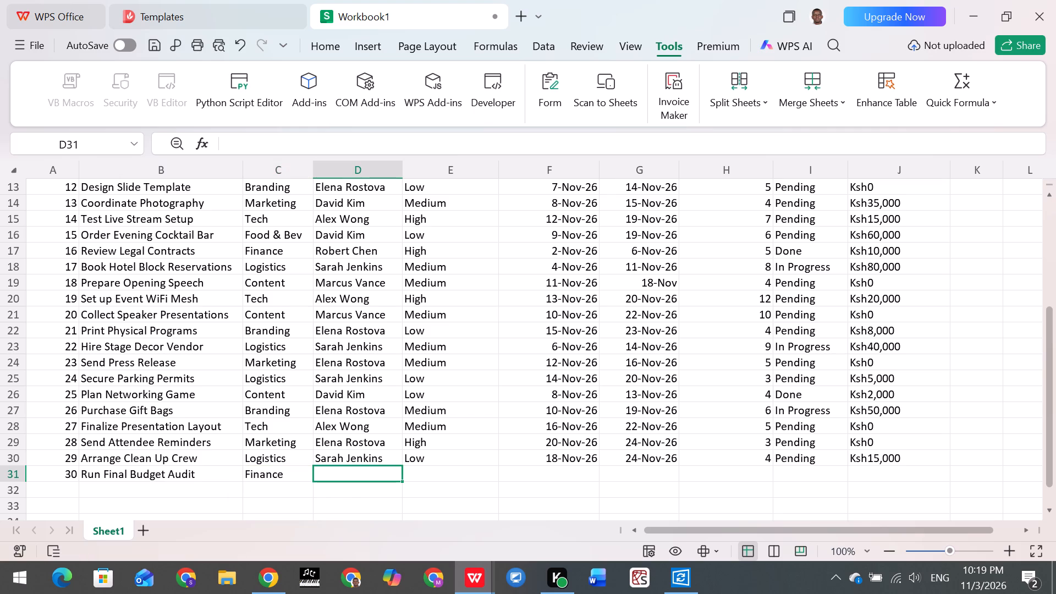
key(r)
key(o)
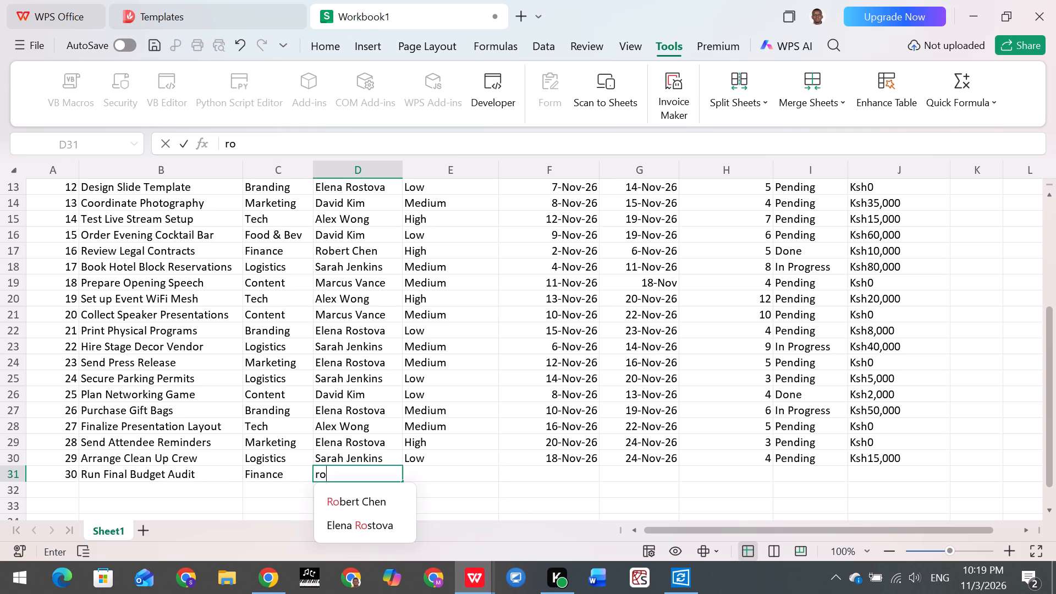
key(b)
key(Tab)
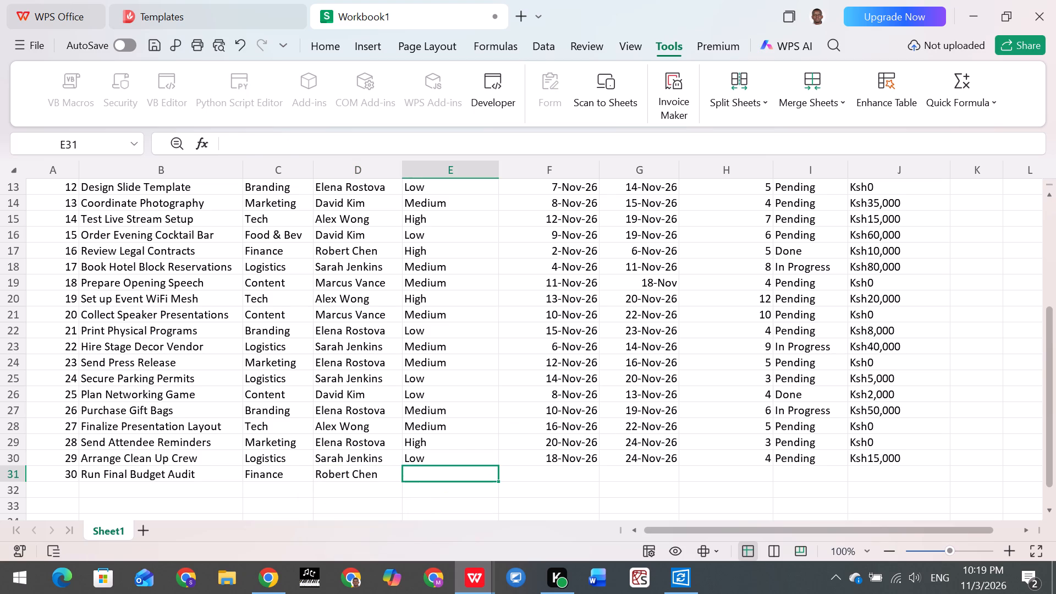
key(h)
key(Tab)
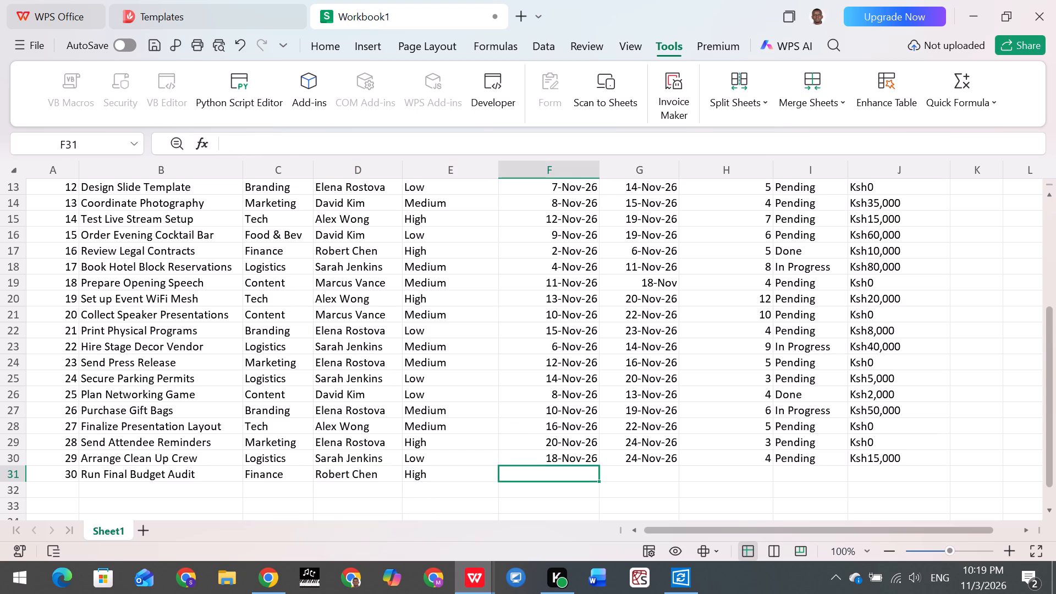
Enter 23-Nov-2026 in column F of the Run Final Budget Audit row.
text(23)
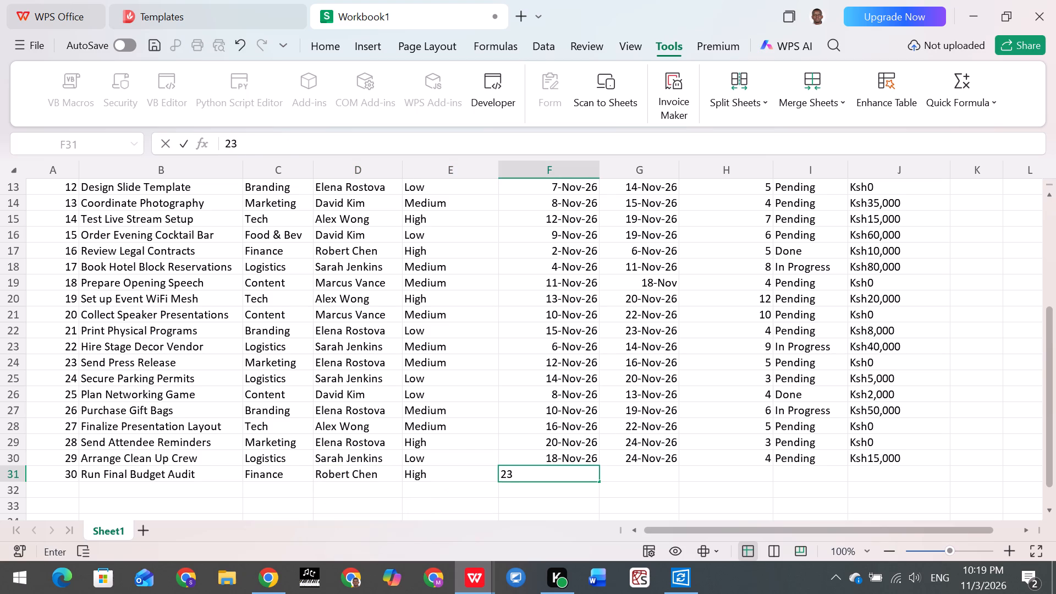
text(-no)
key(BackSpace)
key(BackSpace)
key(n)
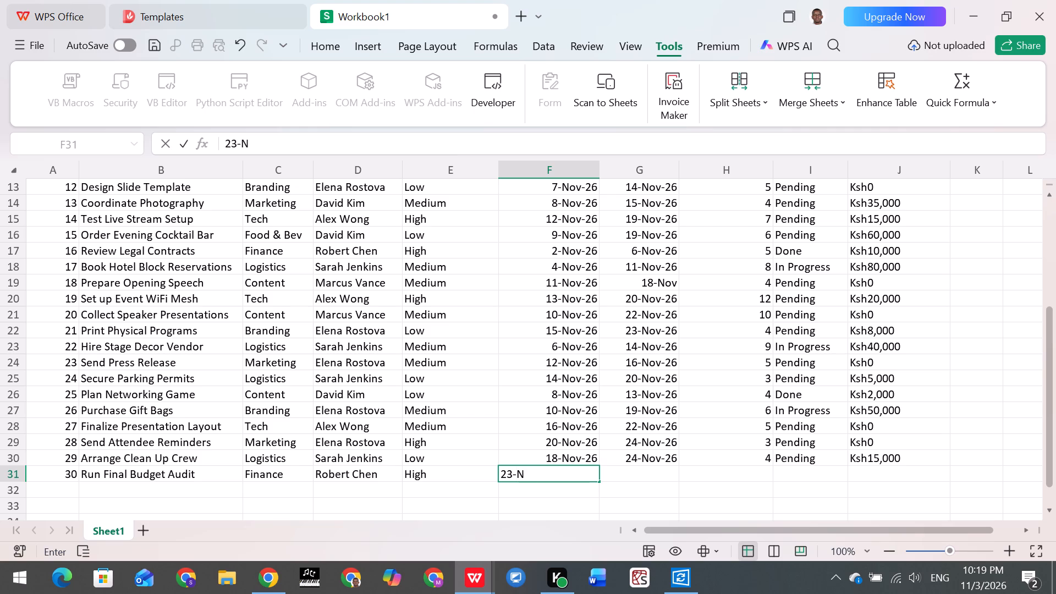
text(ob)
key(BackSpace)
key(v)
text(-2026)
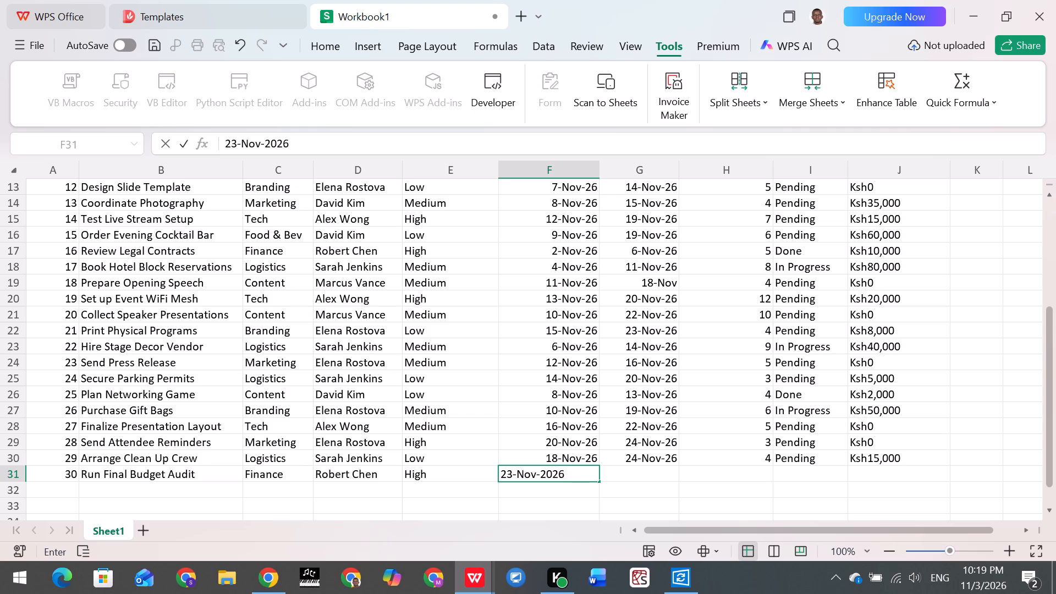
key(Tab)
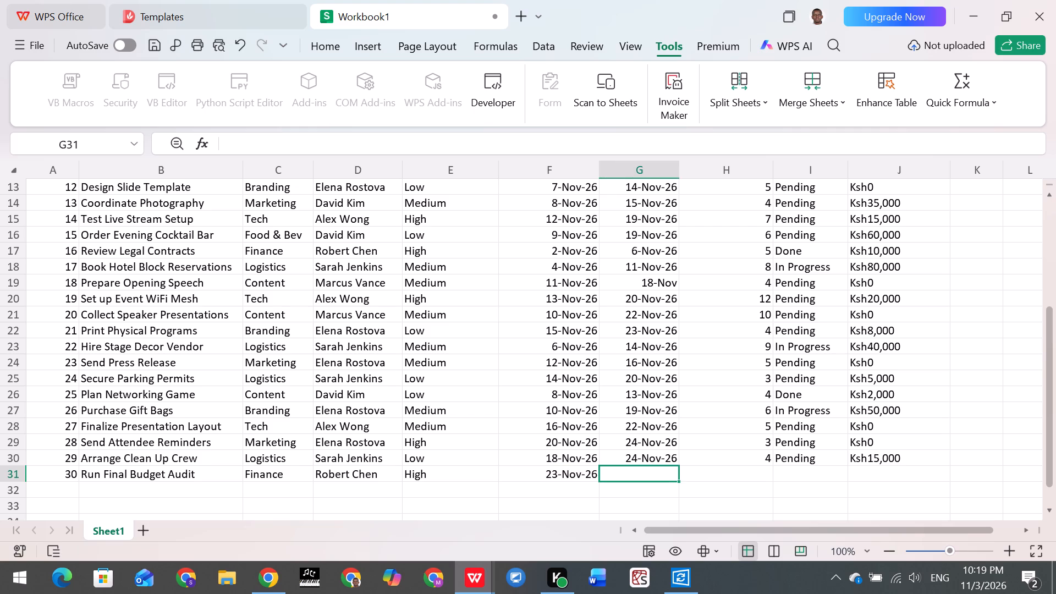
Enter 25-Nov-2026 in column G of the Run Final Budget Audit row.
text(25)
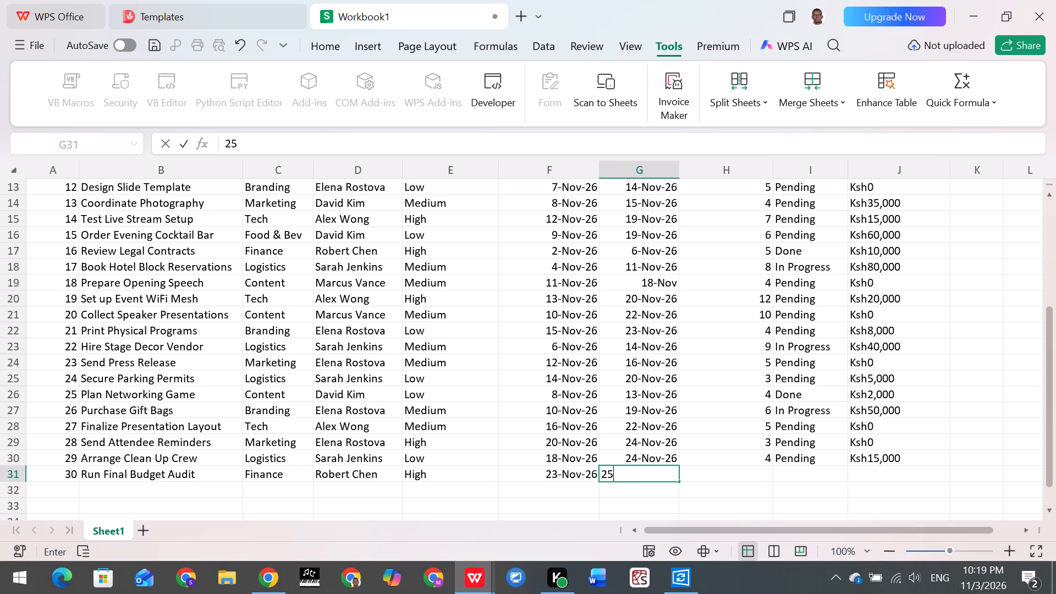
key(minus)
key(n)
text(ov)
key(minus)
text(2026)
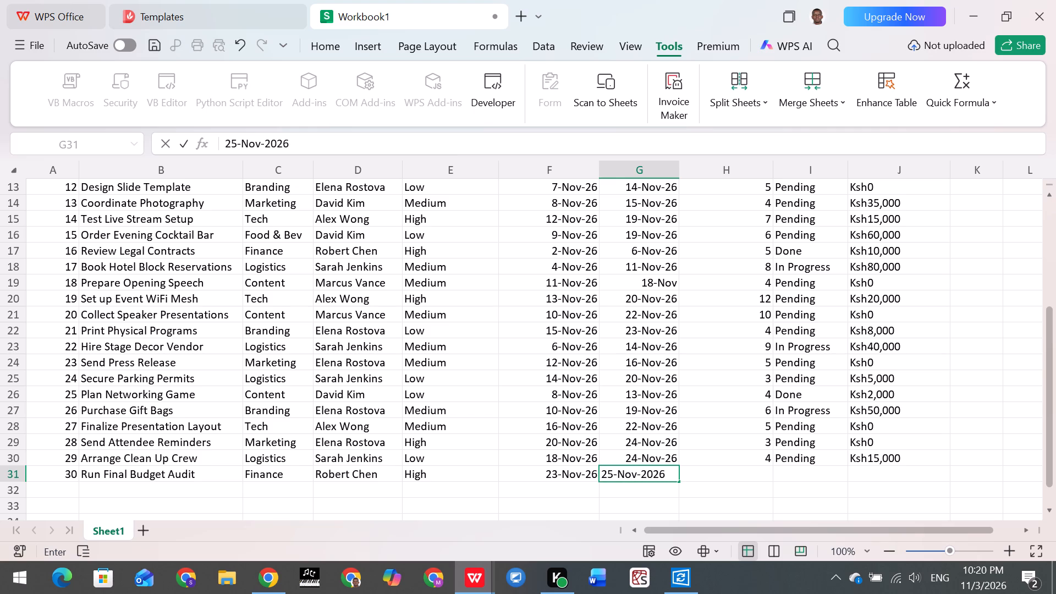
key(Tab)
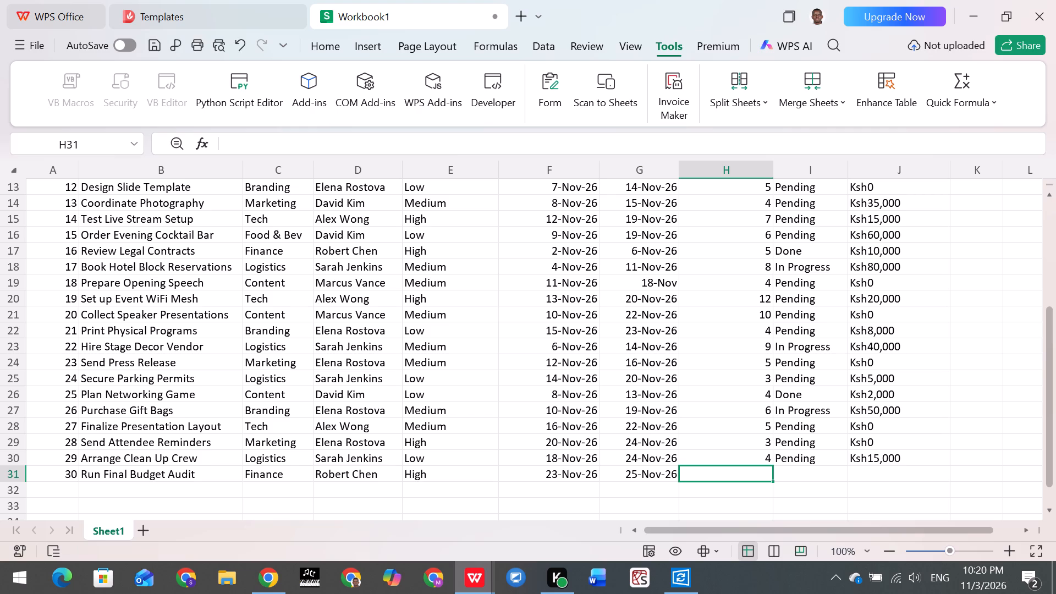
Set the Run Final Budget Audit hours to 8, its status to Pending, and its budget to Ksh0.
key(8)
key(Tab)
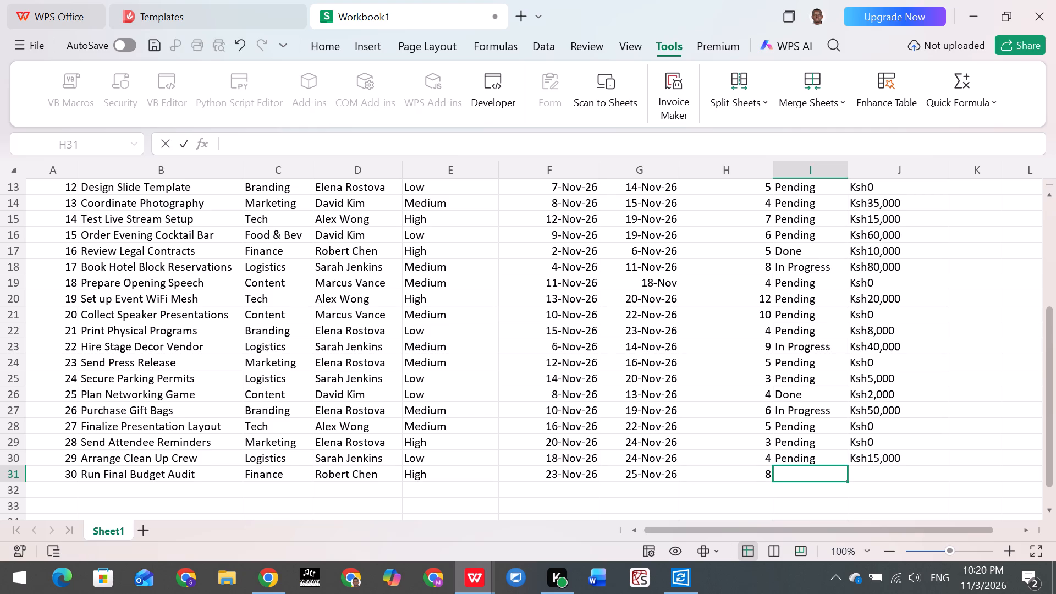
text(pe)
key(Tab)
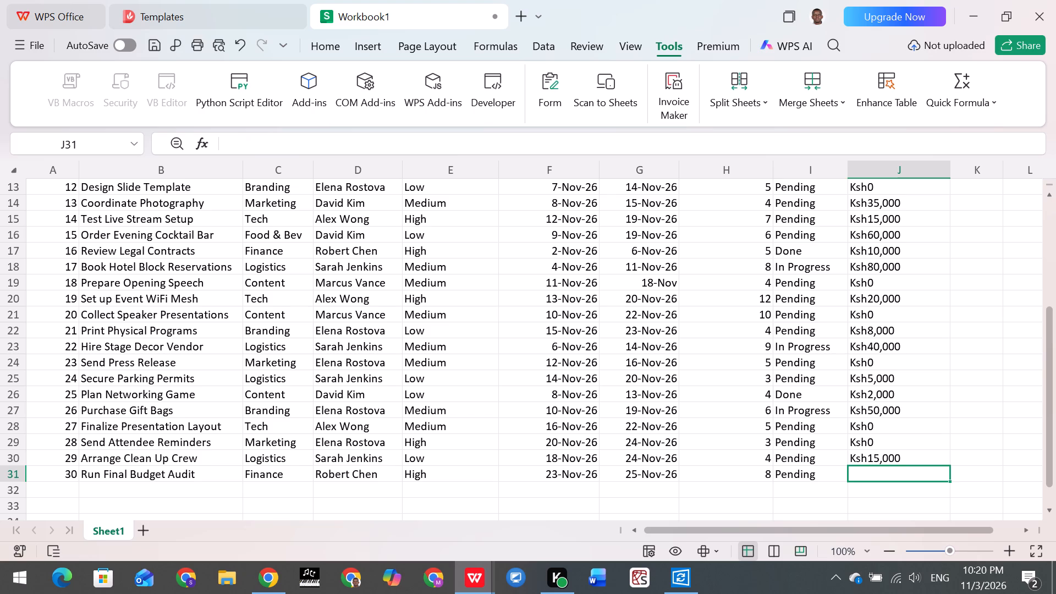
key(l)
key(BackSpace)
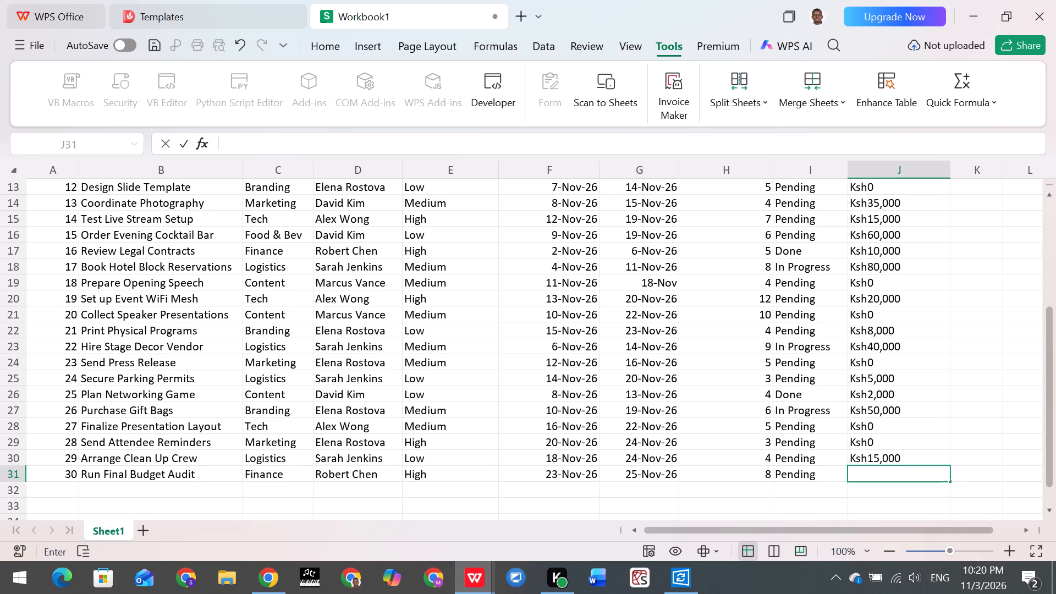
key(k)
text(sh)
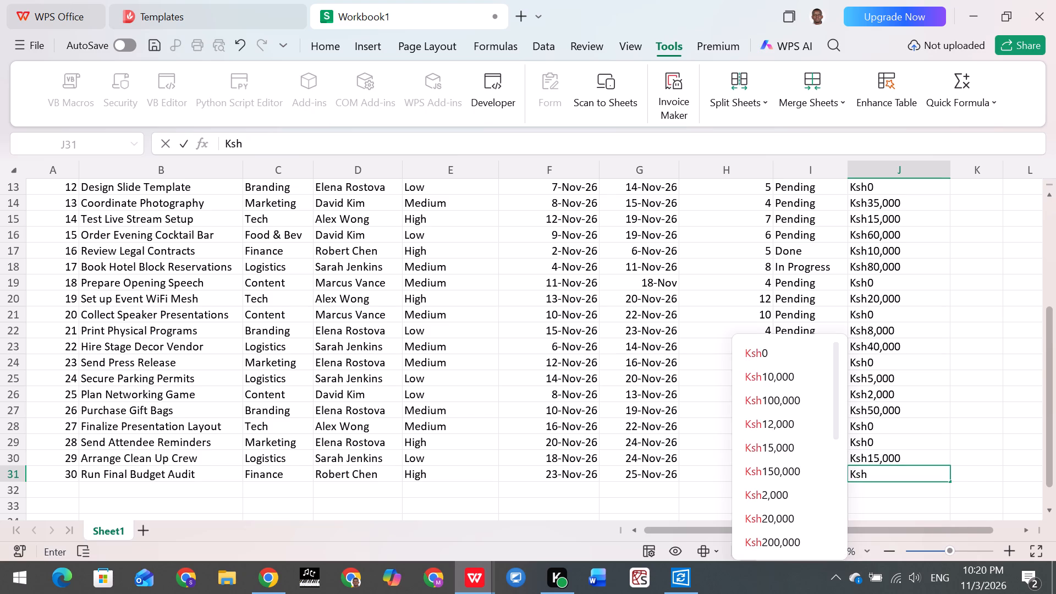
key(0)
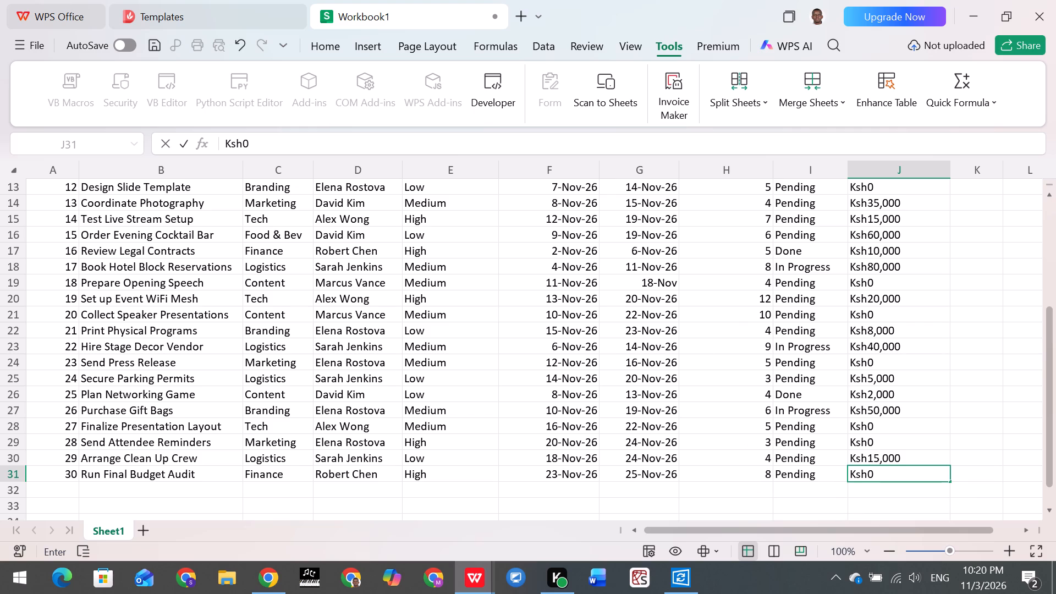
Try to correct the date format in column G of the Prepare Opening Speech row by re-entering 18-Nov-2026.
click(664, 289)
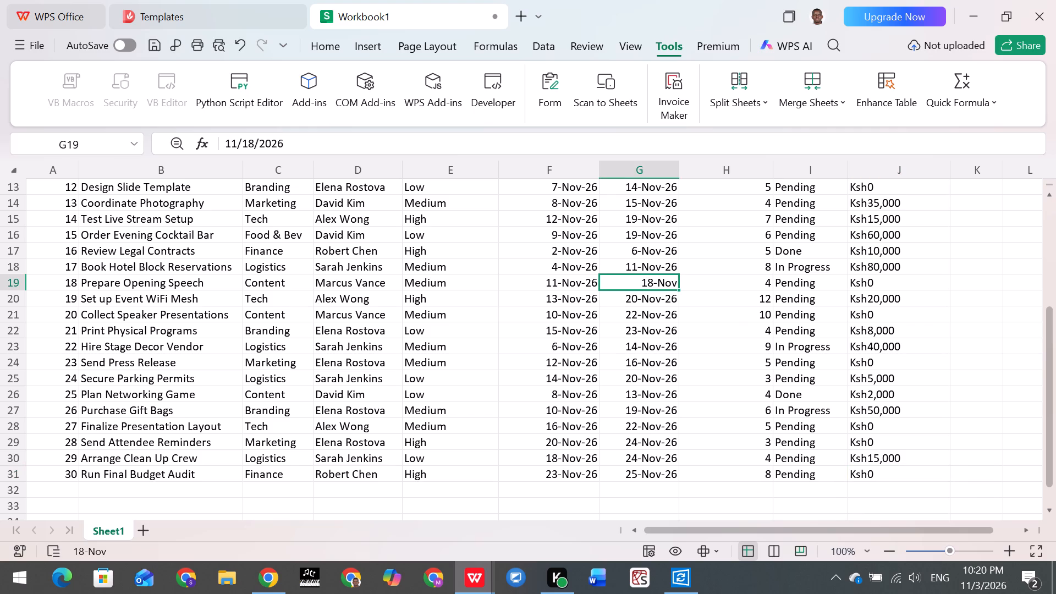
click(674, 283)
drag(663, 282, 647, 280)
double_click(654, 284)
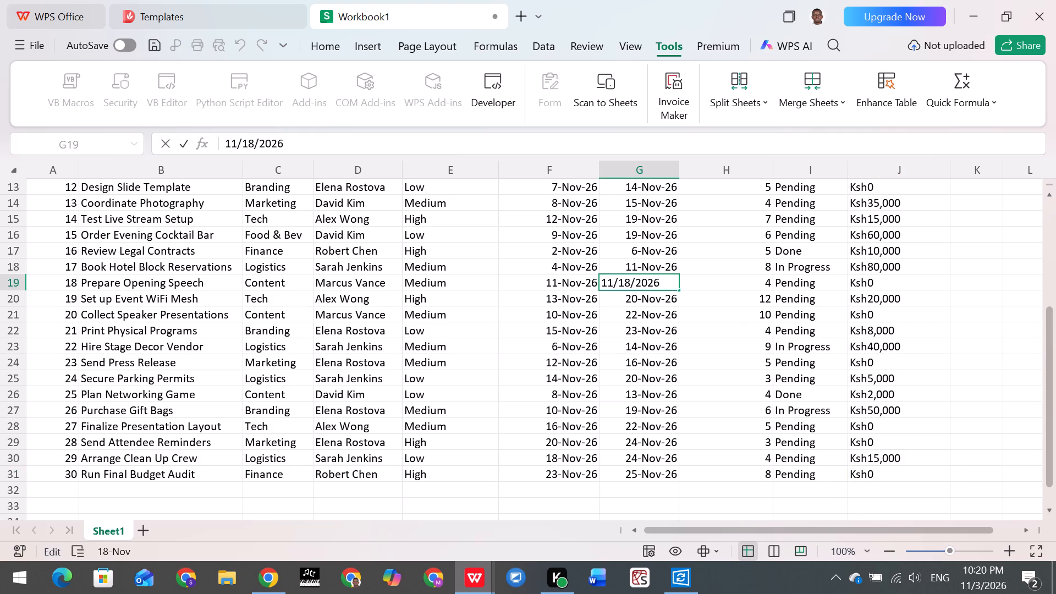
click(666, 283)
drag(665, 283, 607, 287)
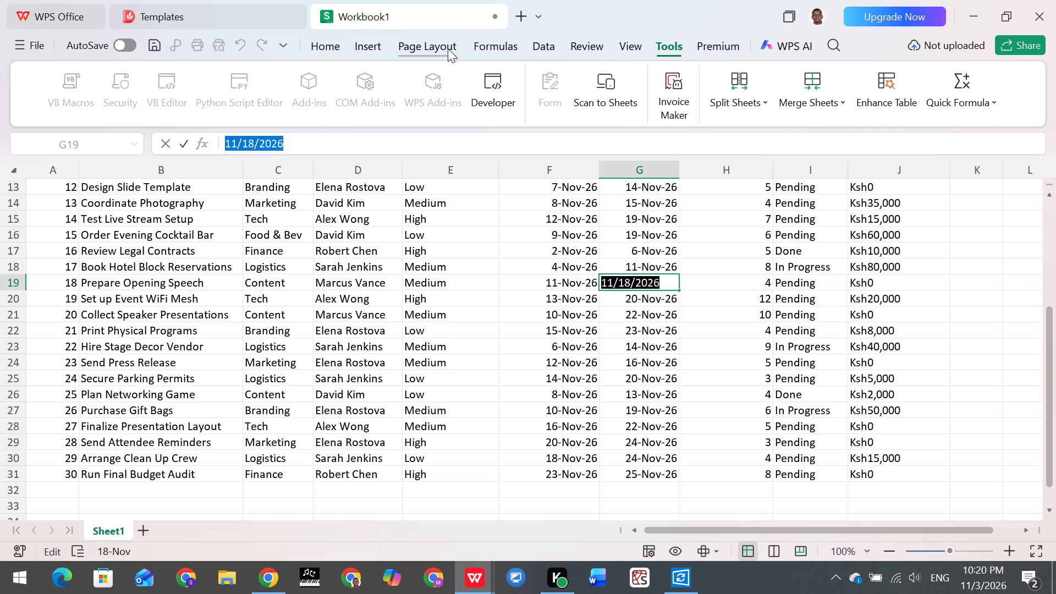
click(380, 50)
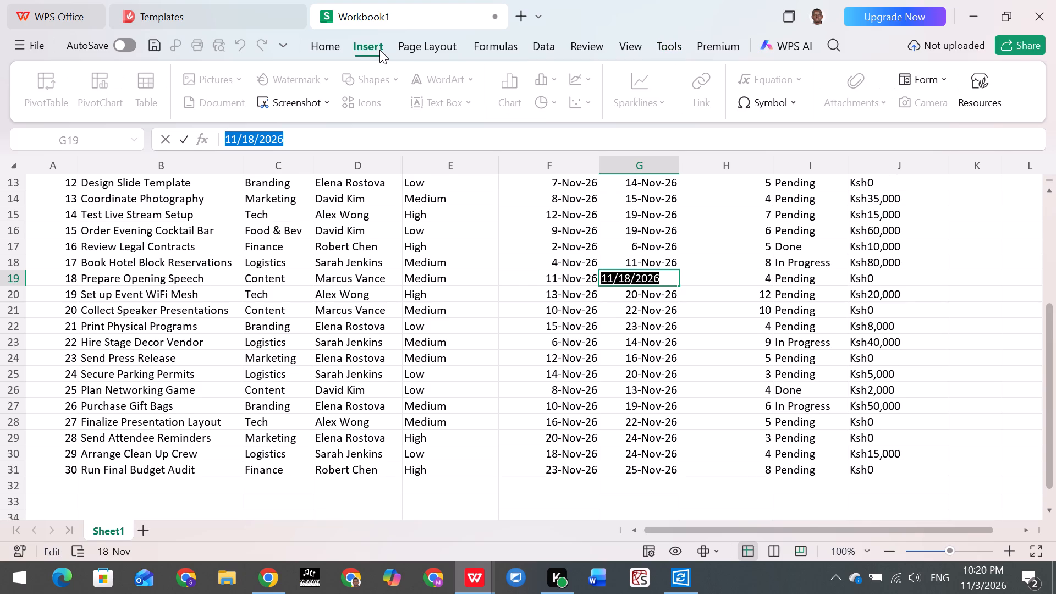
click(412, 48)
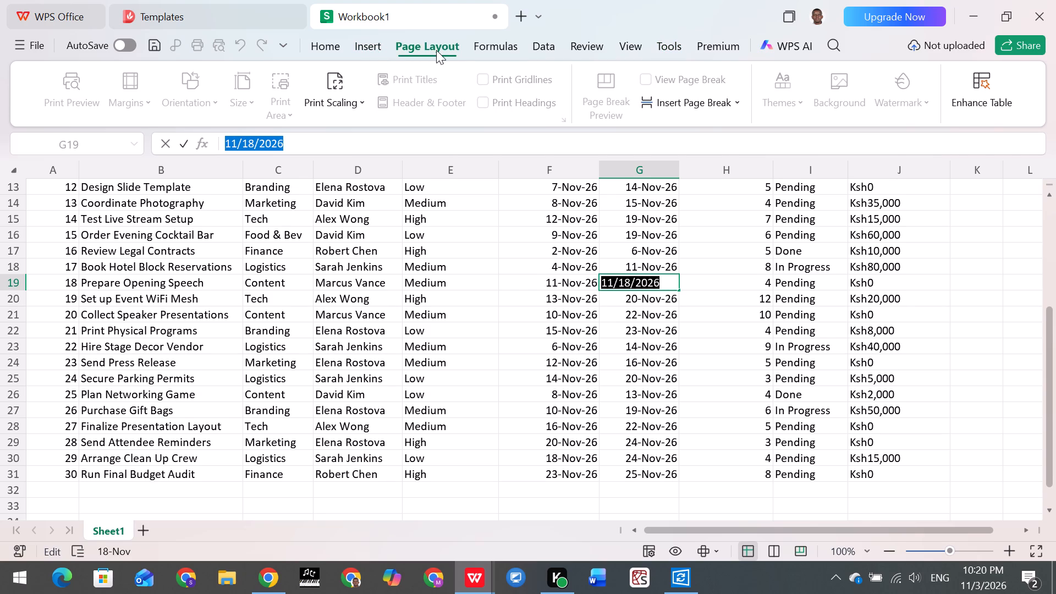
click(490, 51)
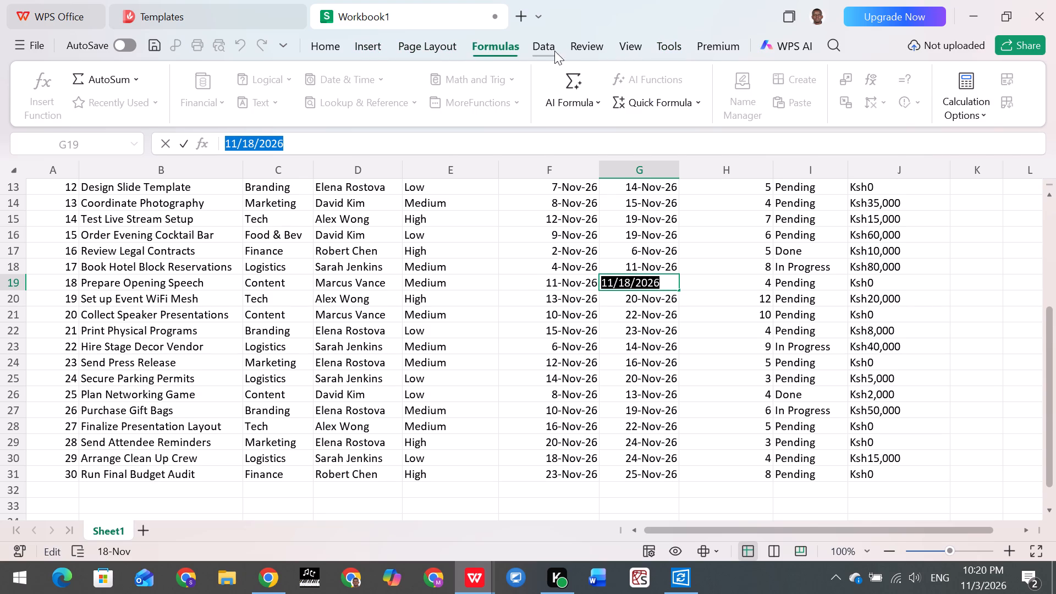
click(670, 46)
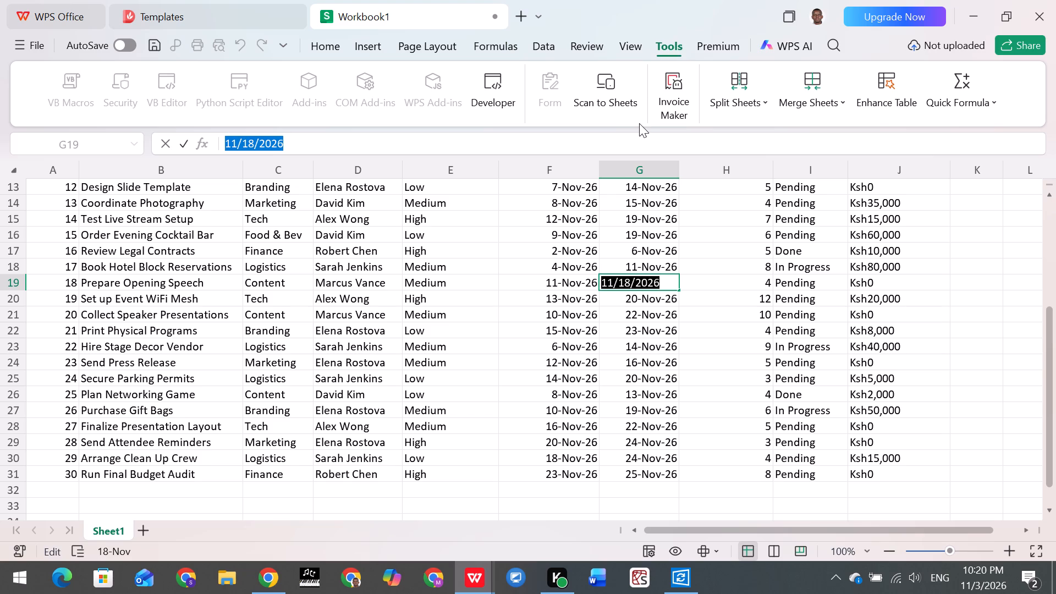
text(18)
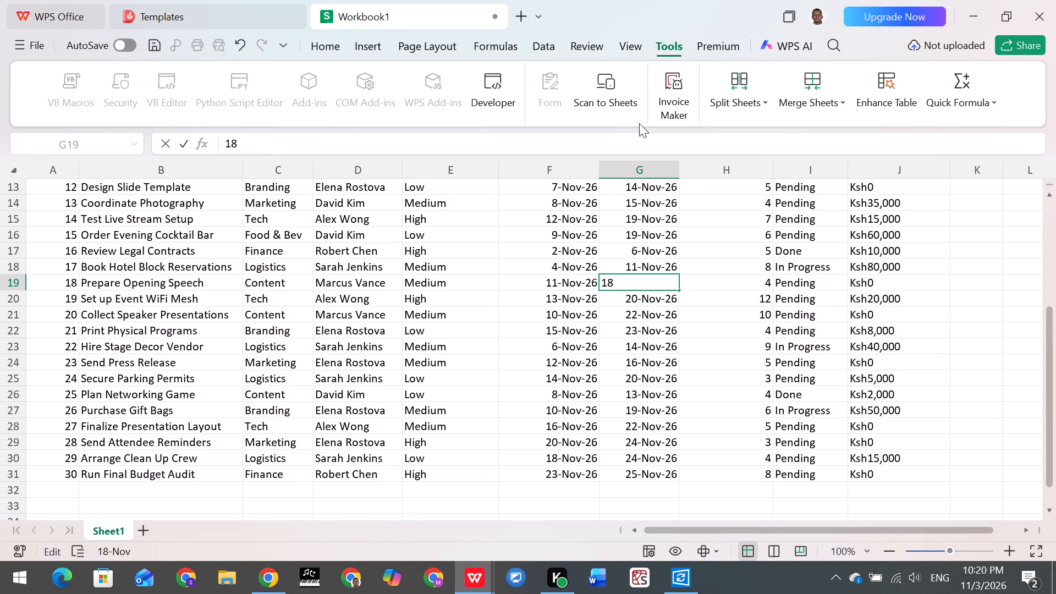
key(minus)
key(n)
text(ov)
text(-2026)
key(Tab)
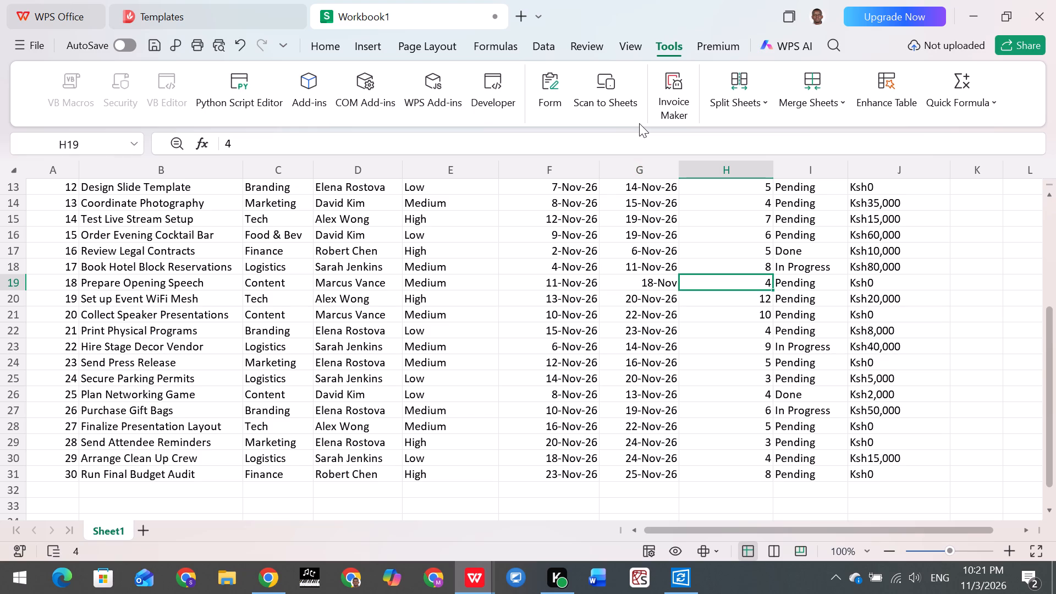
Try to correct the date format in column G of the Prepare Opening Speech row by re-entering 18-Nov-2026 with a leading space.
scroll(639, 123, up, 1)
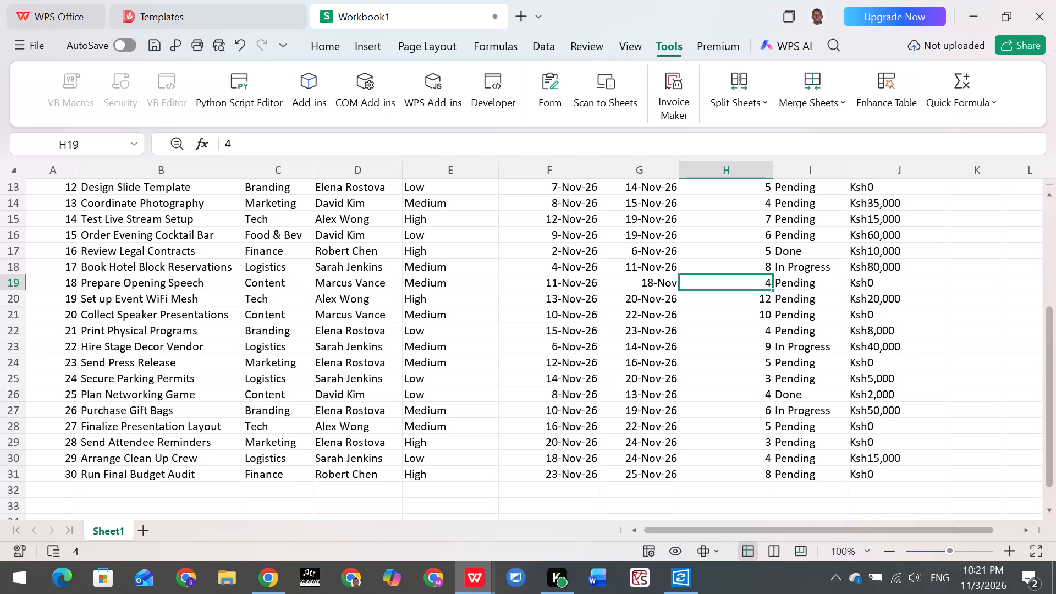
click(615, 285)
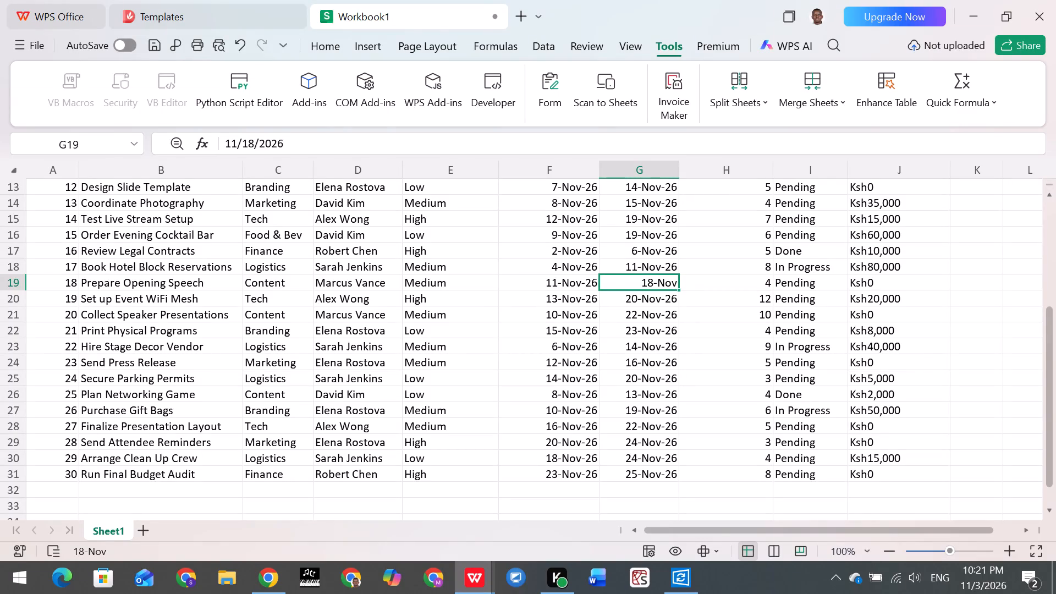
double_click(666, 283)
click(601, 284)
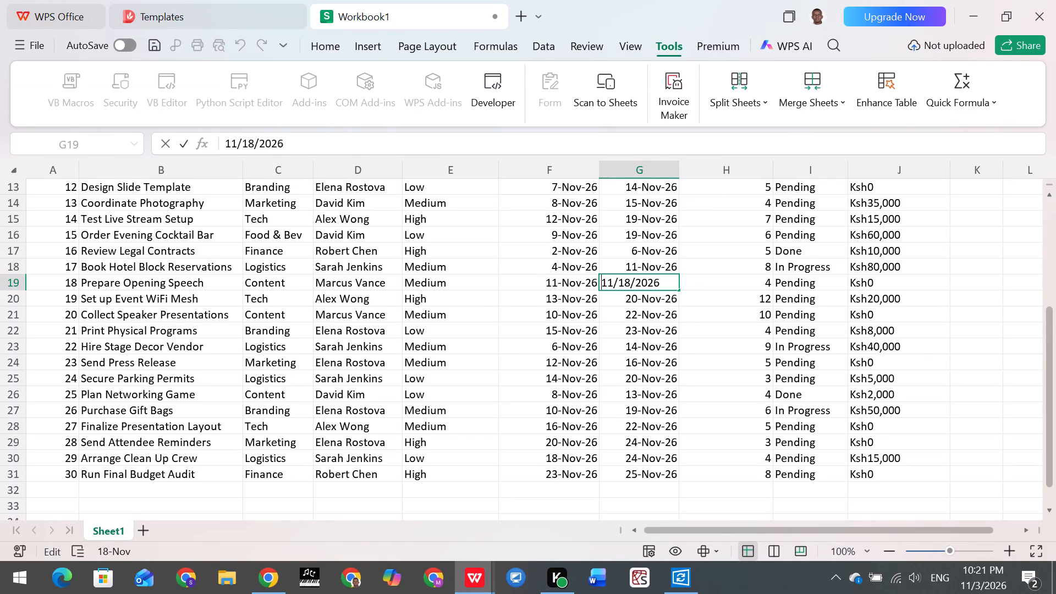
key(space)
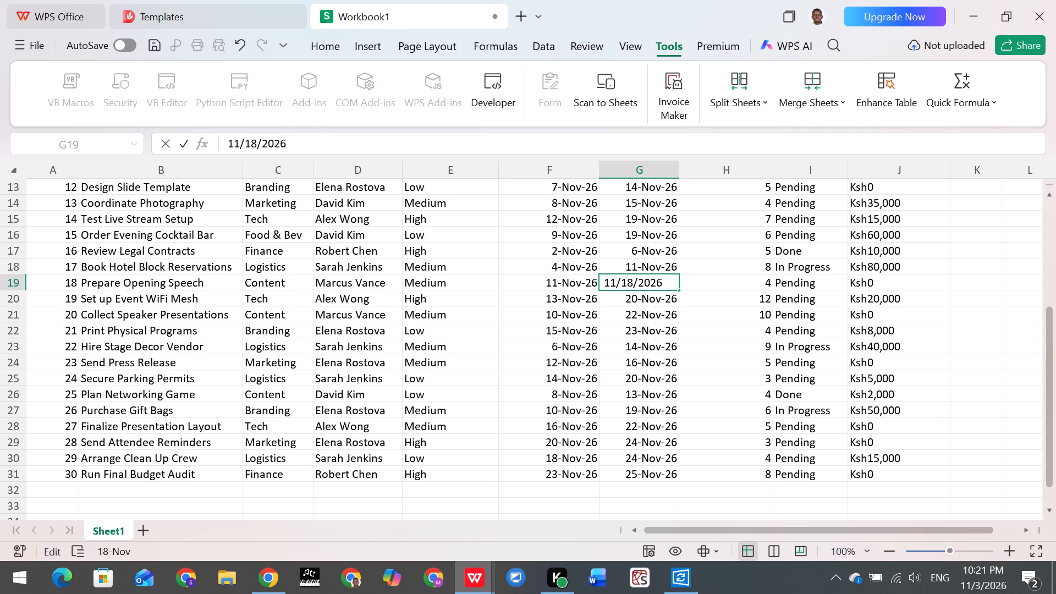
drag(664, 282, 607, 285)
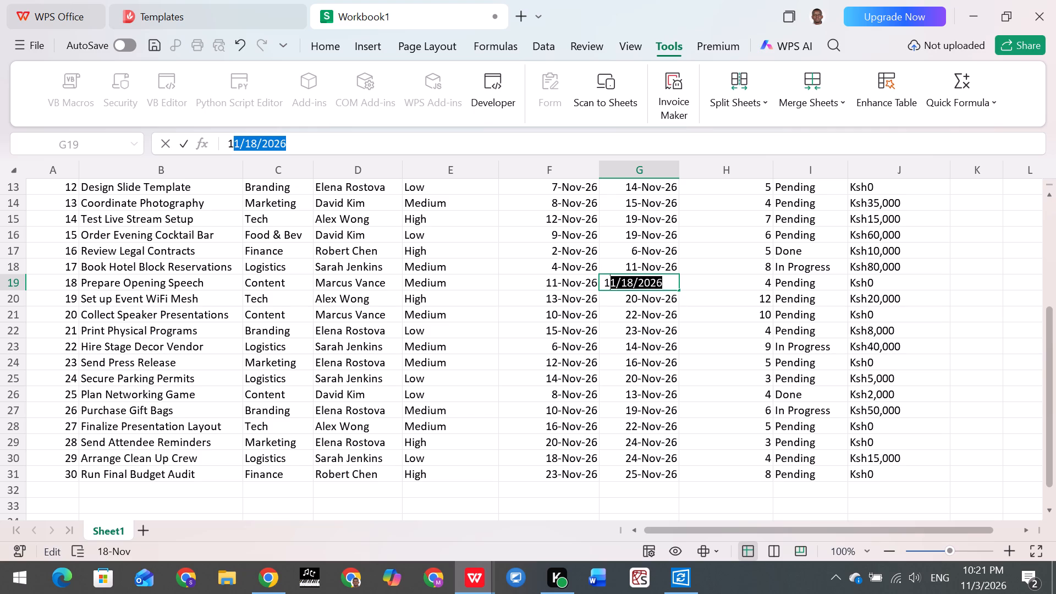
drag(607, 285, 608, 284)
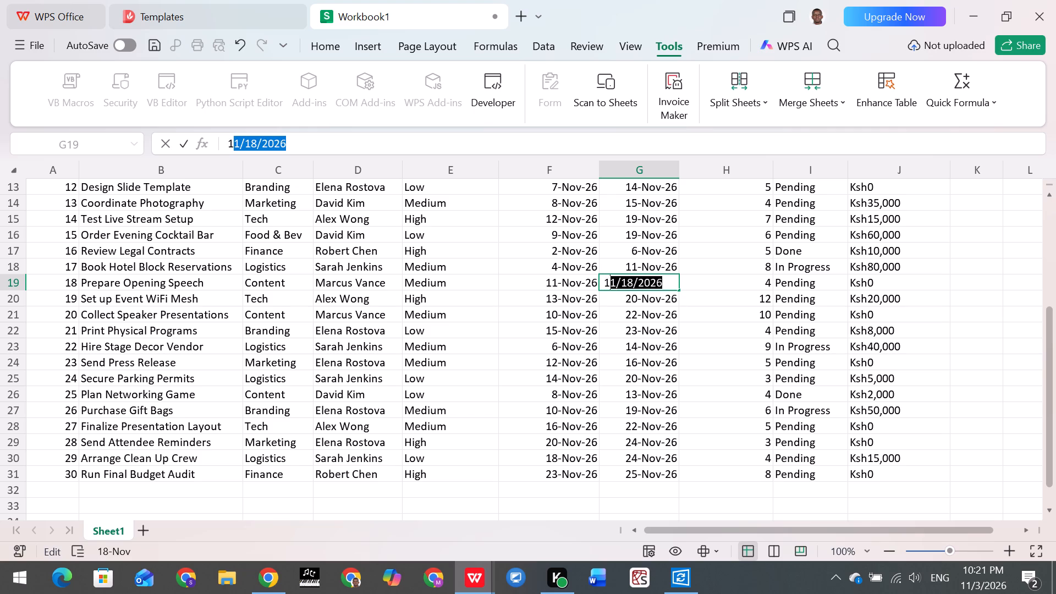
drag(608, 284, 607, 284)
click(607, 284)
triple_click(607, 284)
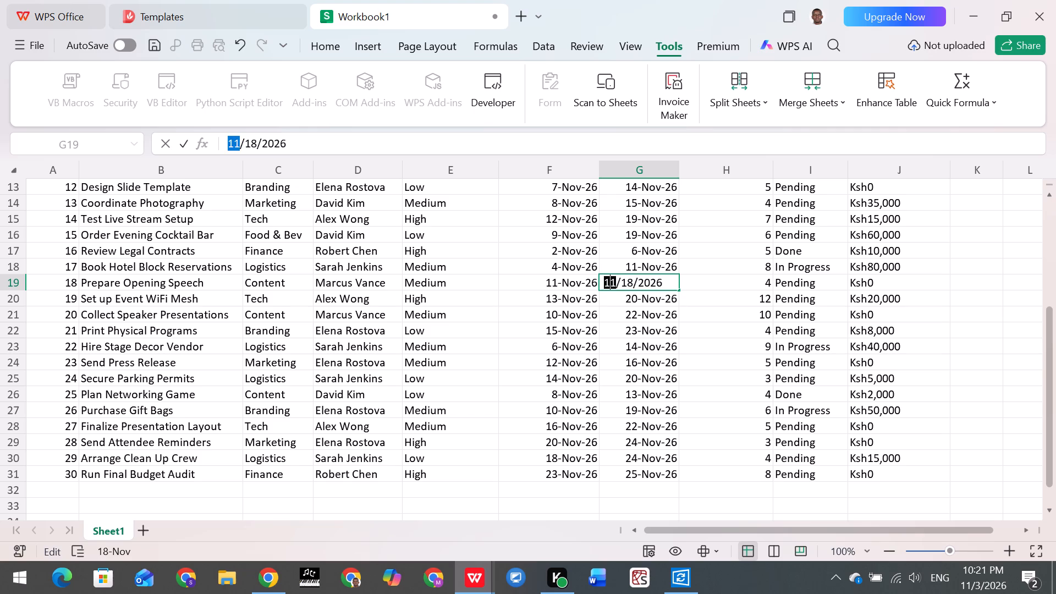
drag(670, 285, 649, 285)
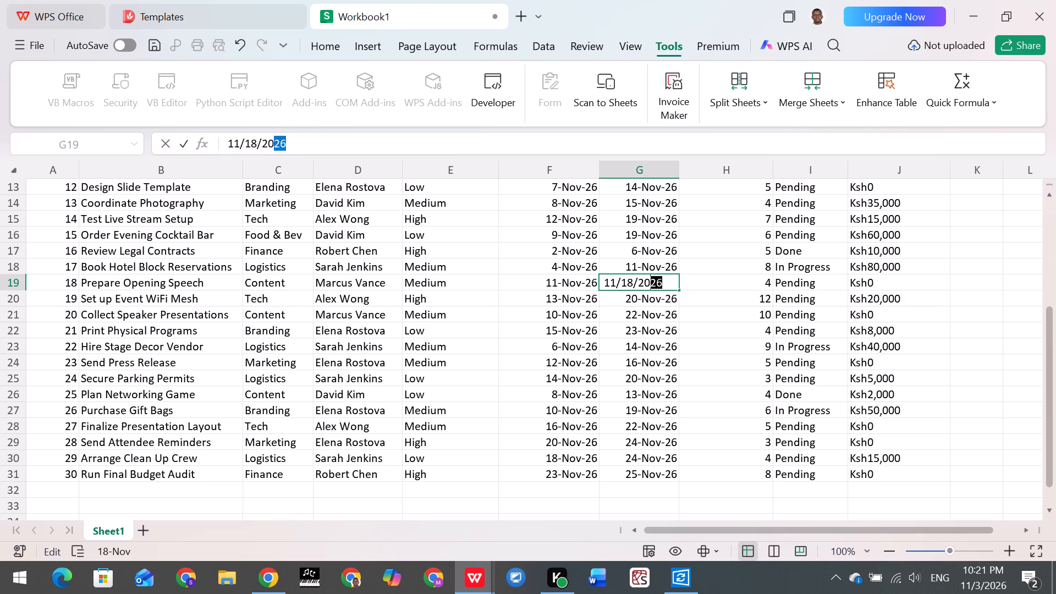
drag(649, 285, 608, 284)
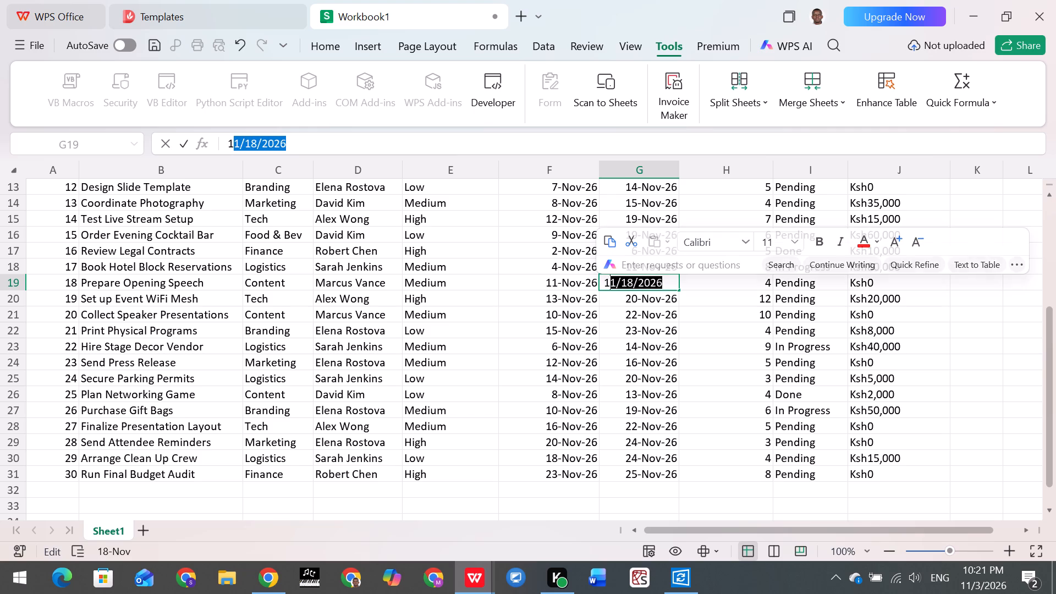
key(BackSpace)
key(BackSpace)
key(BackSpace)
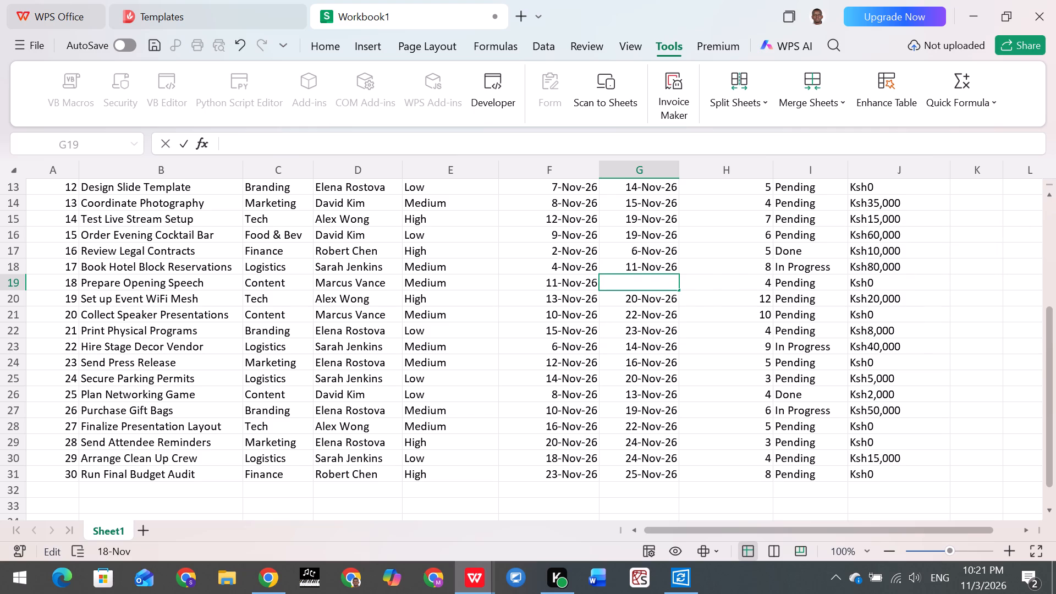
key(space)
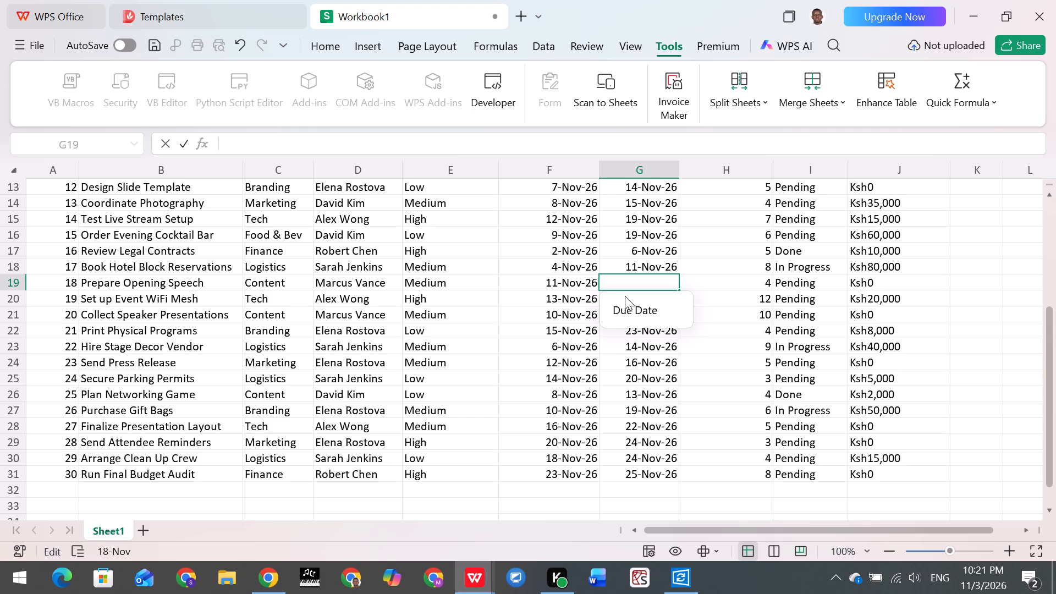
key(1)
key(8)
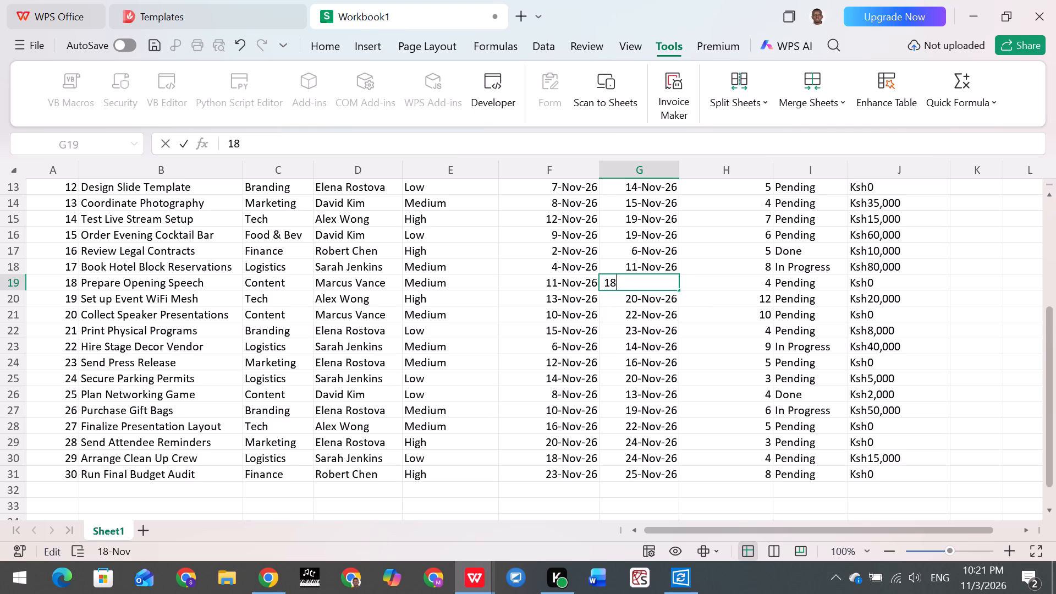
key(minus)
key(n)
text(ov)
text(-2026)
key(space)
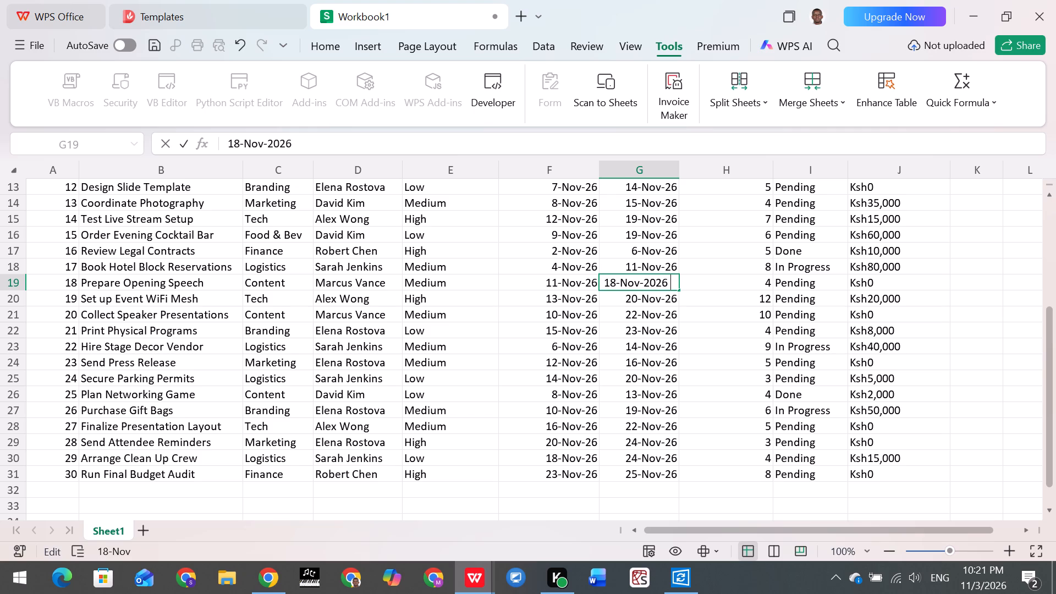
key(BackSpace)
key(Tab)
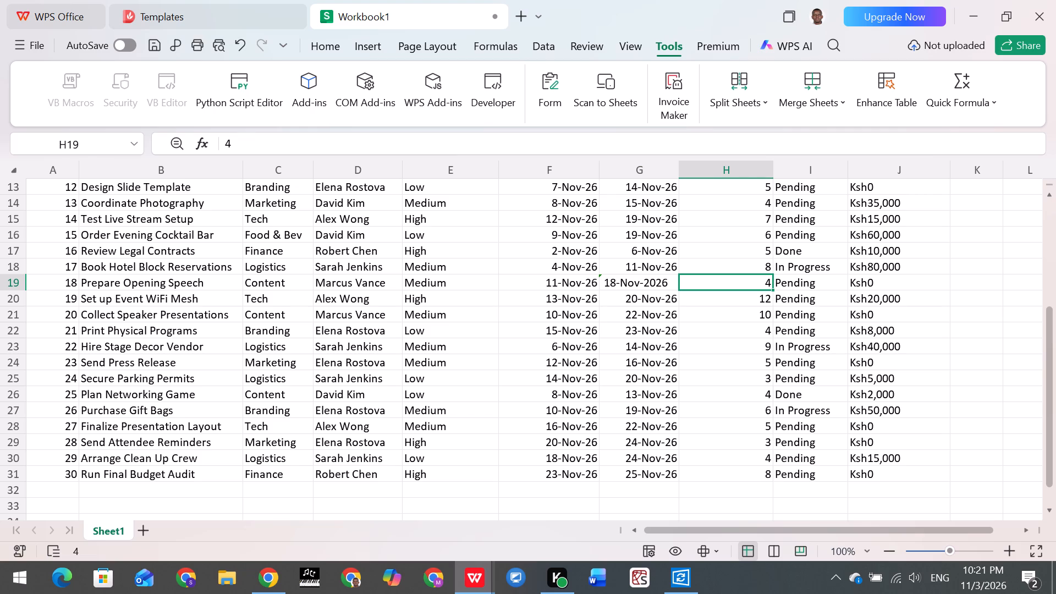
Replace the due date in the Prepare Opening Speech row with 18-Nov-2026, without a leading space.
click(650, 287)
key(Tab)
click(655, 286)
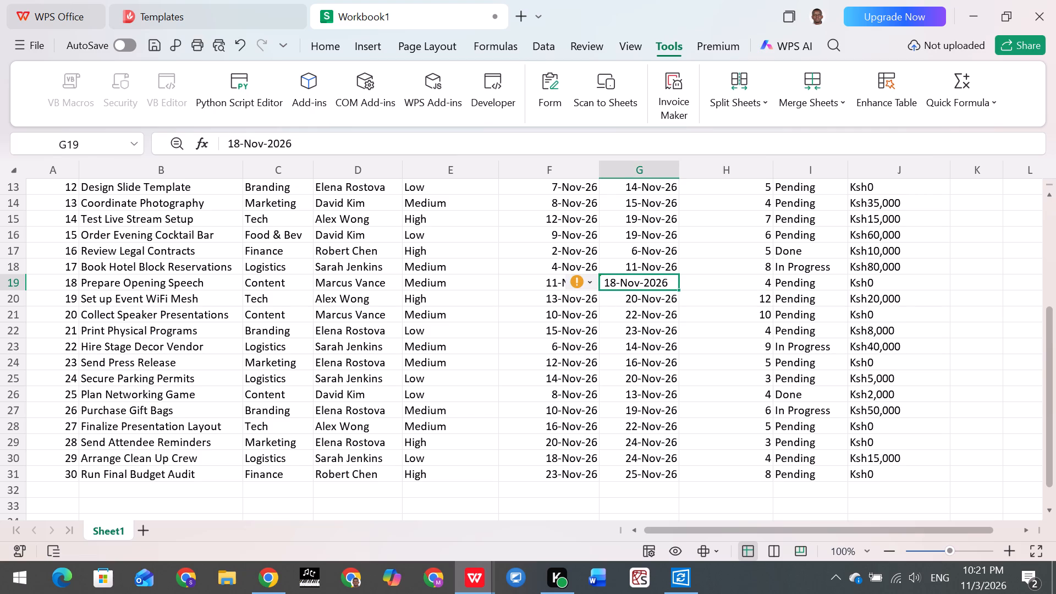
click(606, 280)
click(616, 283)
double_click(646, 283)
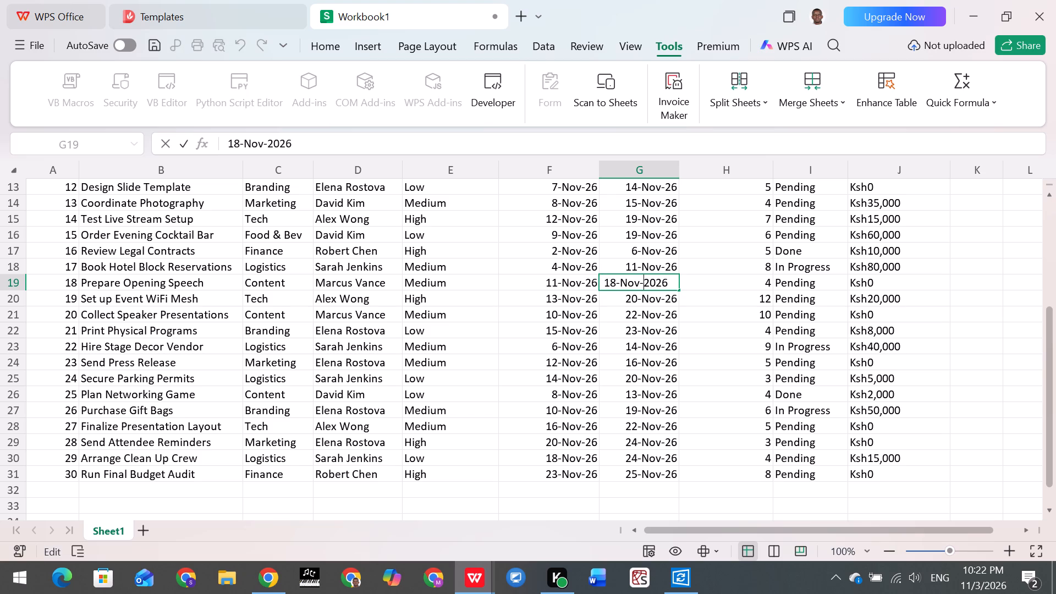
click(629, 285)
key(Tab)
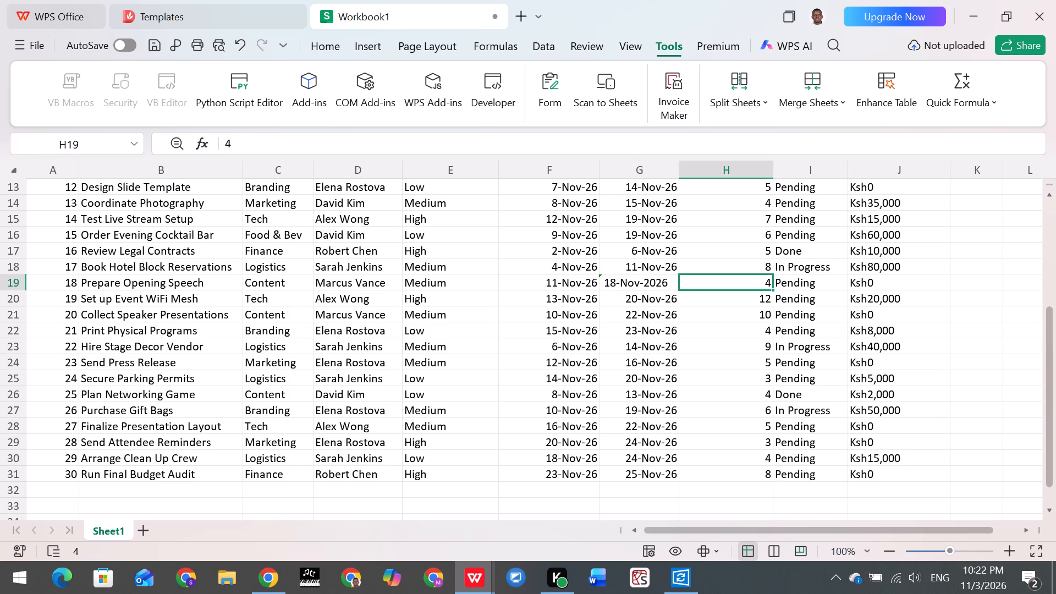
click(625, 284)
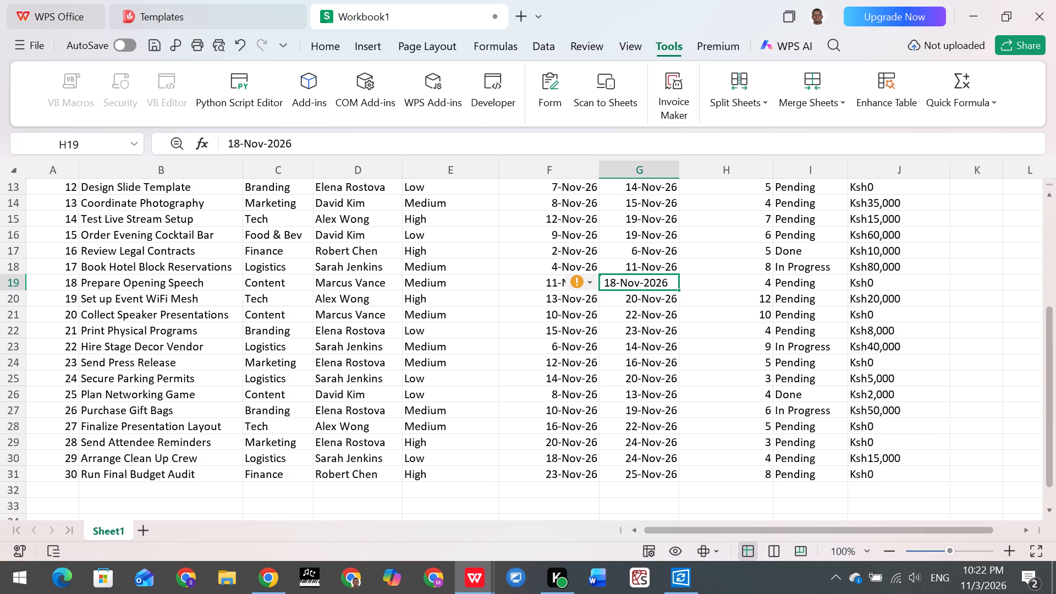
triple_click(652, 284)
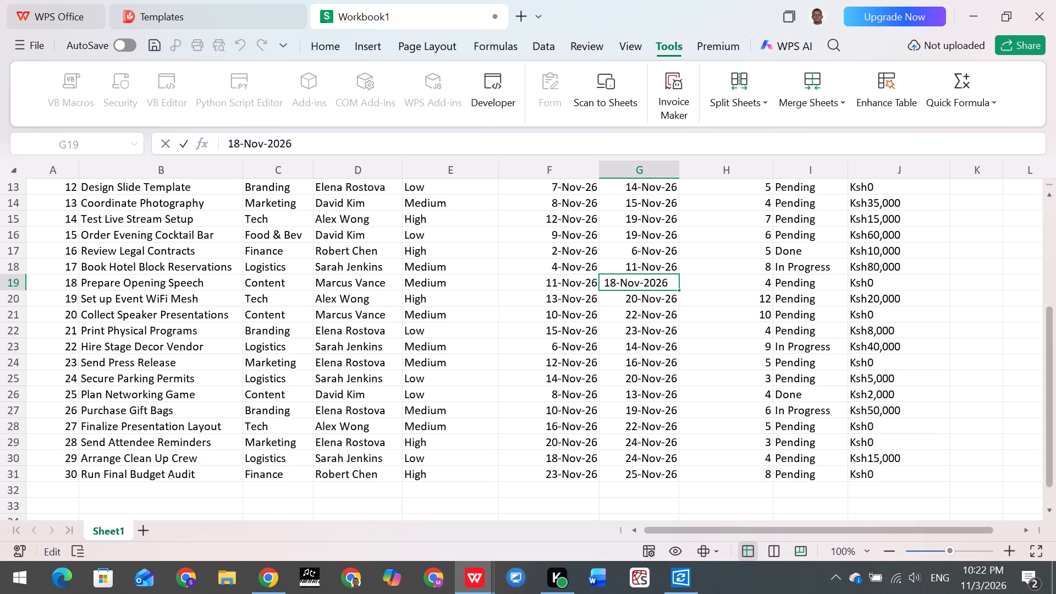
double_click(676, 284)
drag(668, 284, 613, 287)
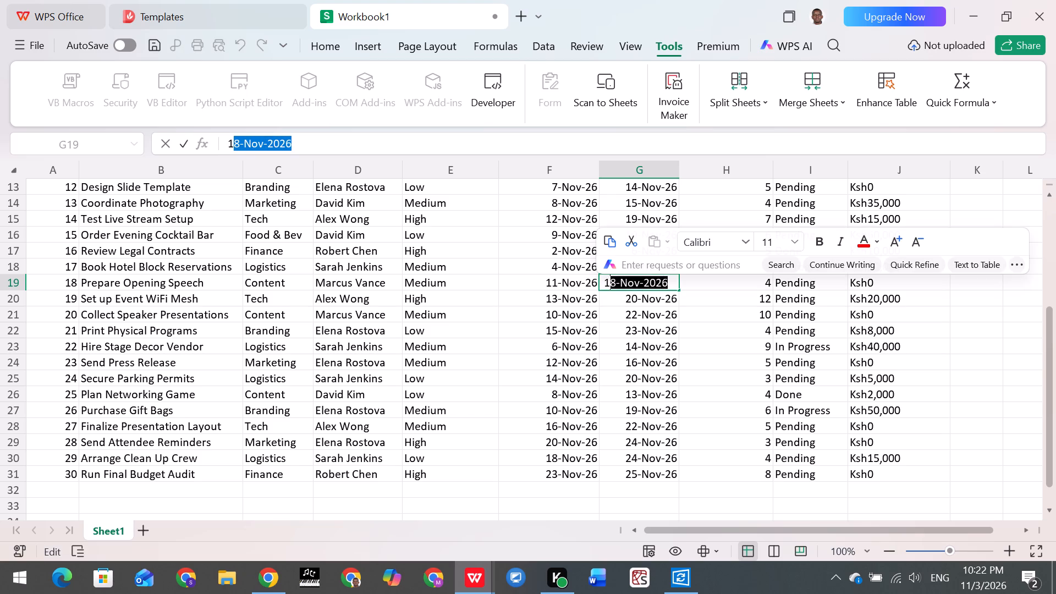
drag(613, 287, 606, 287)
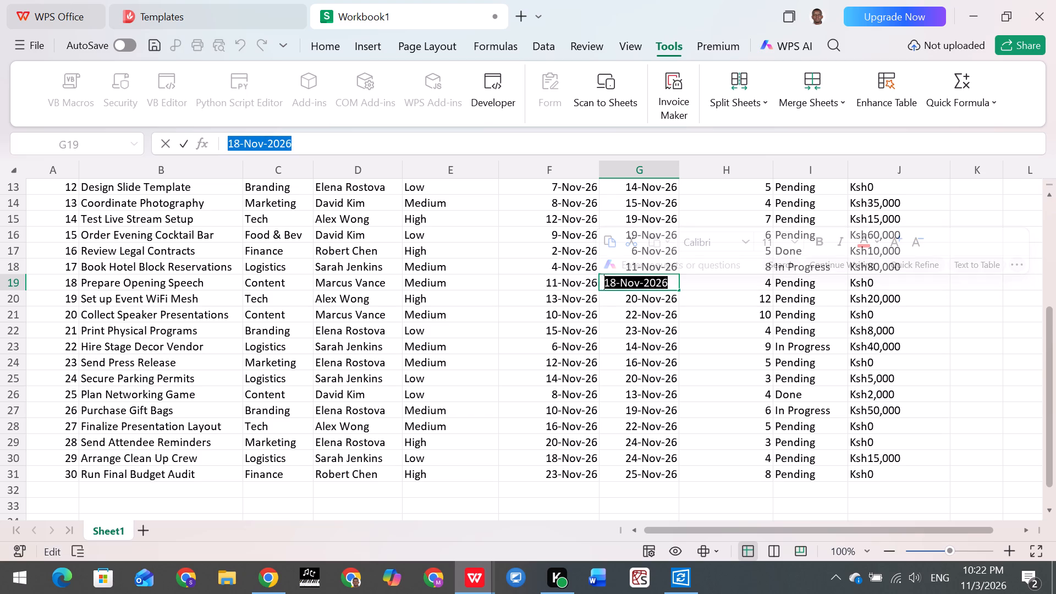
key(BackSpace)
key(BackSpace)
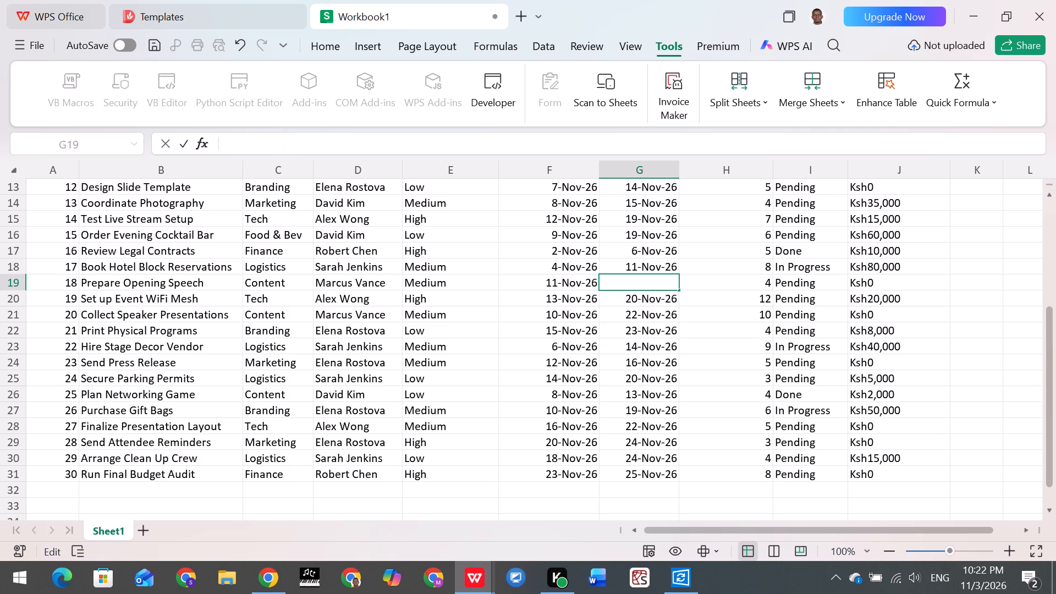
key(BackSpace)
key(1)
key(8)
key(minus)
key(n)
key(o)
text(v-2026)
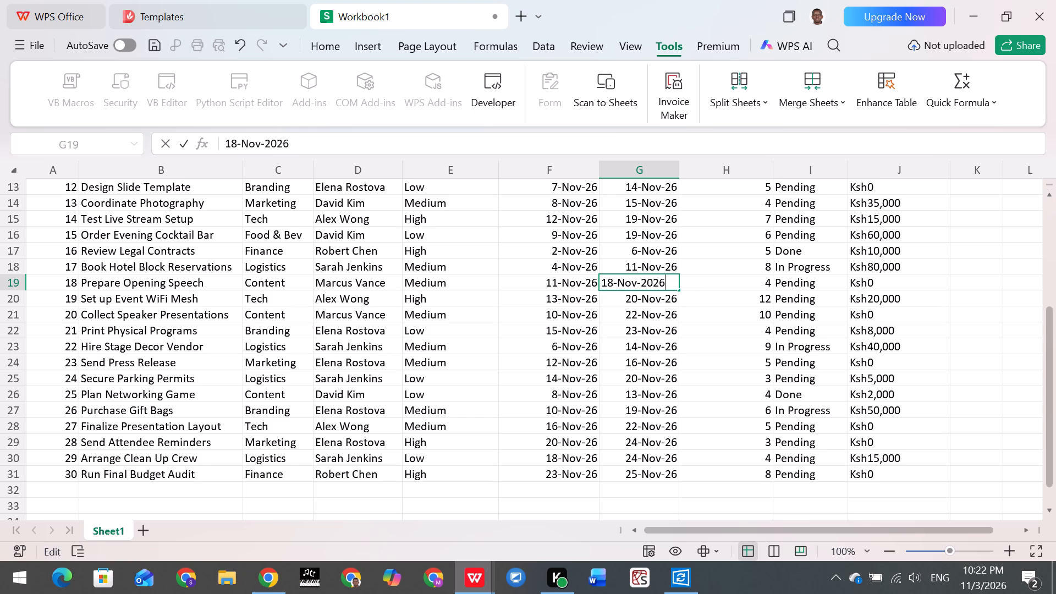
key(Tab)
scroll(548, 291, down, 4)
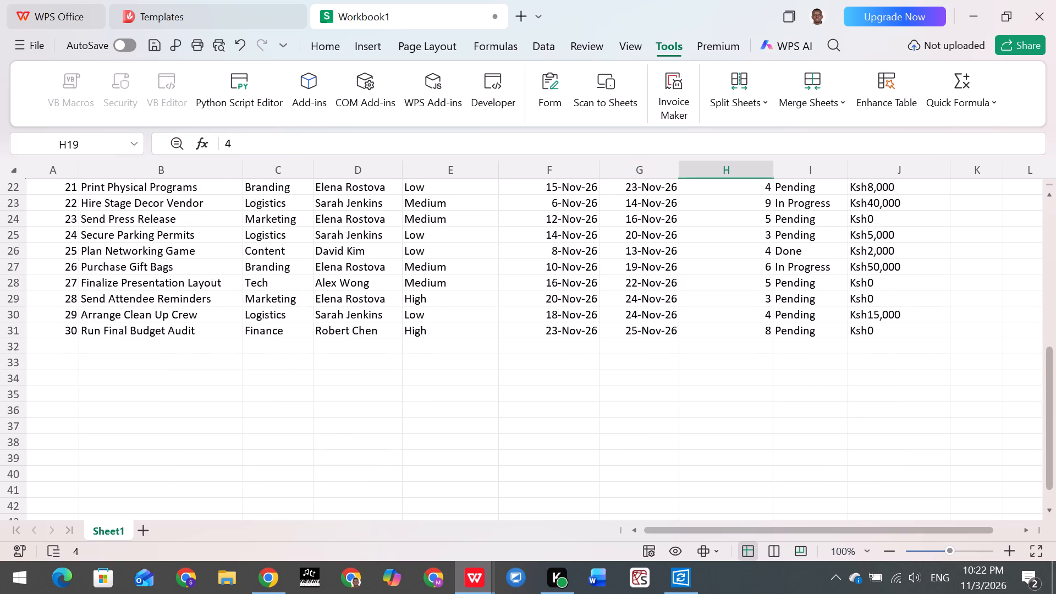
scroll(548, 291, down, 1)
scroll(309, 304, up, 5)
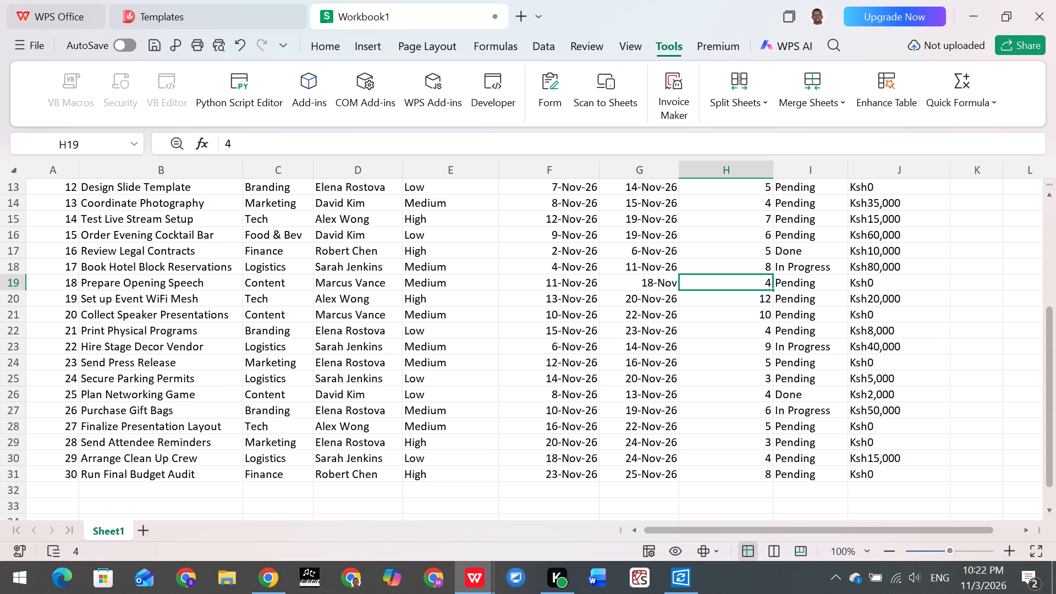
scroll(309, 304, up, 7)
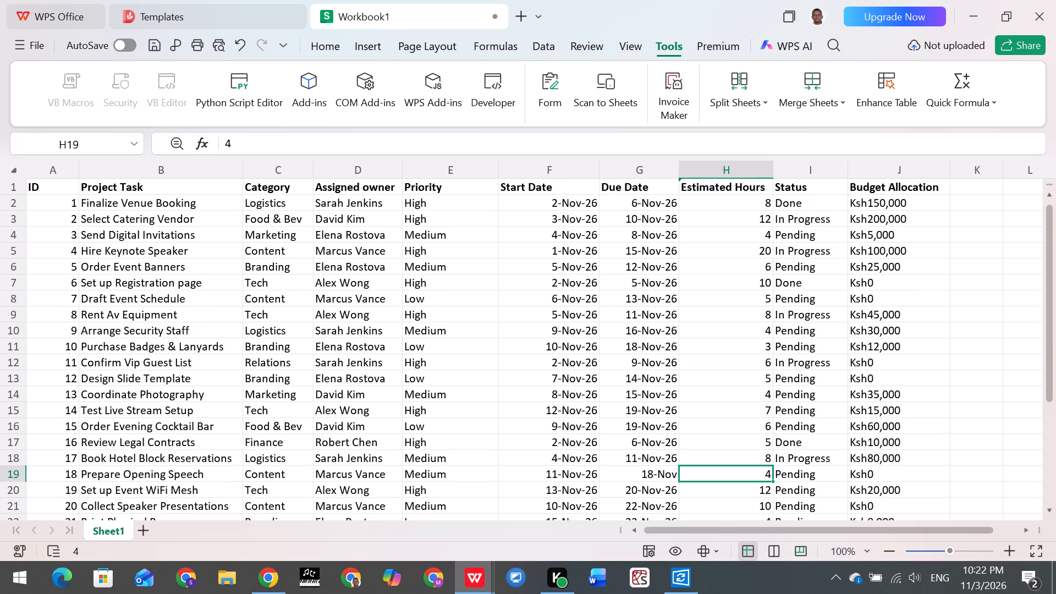
Start saving the workbook to the WPS Drive cloud folder with the file type PDF Format (*.pdf).
scroll(296, 288, up, 5)
click(20, 42)
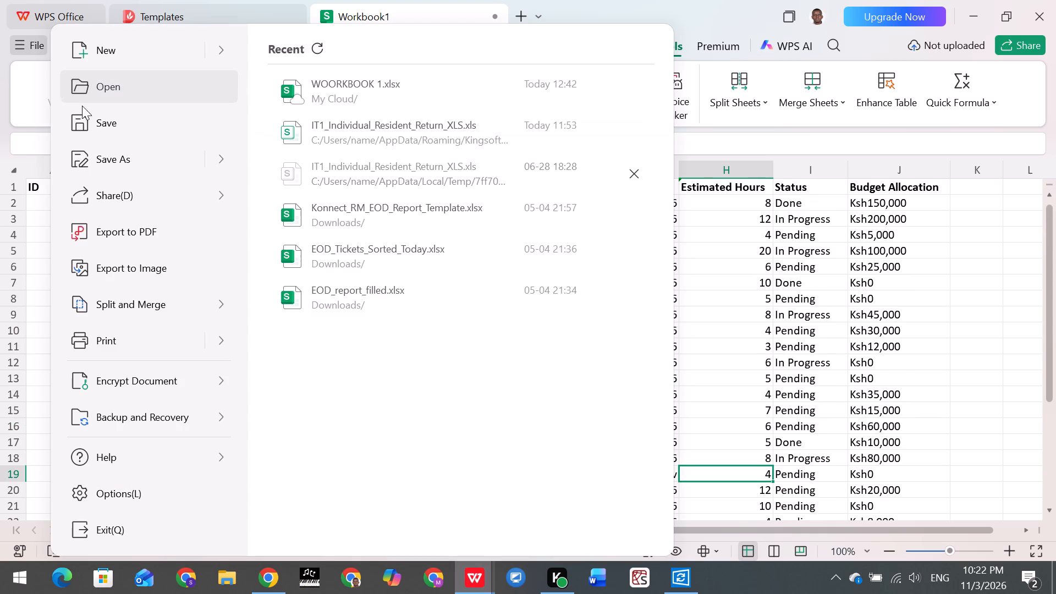
click(103, 114)
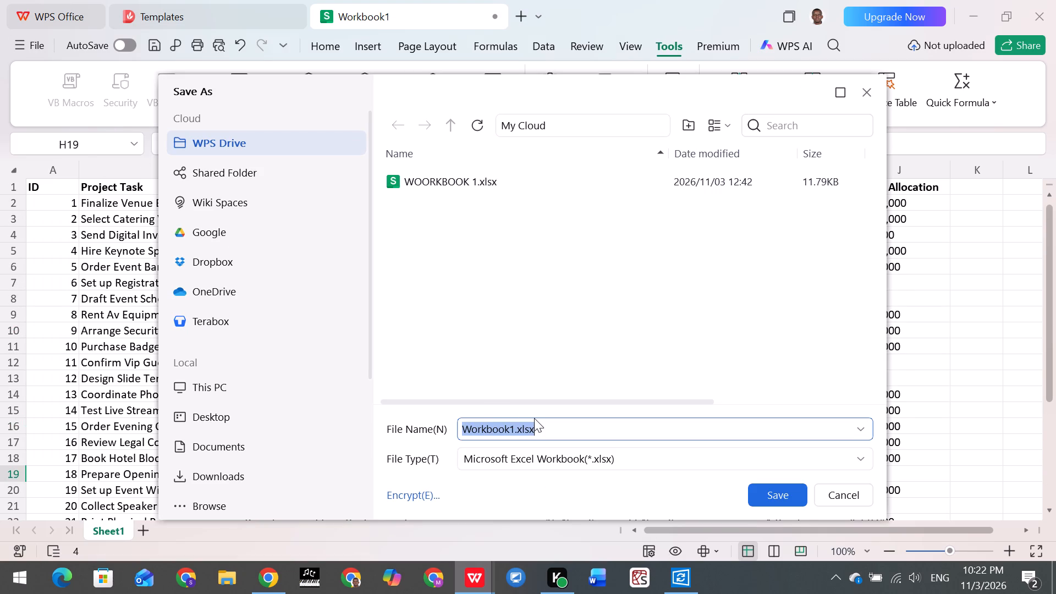
key(BackSpace)
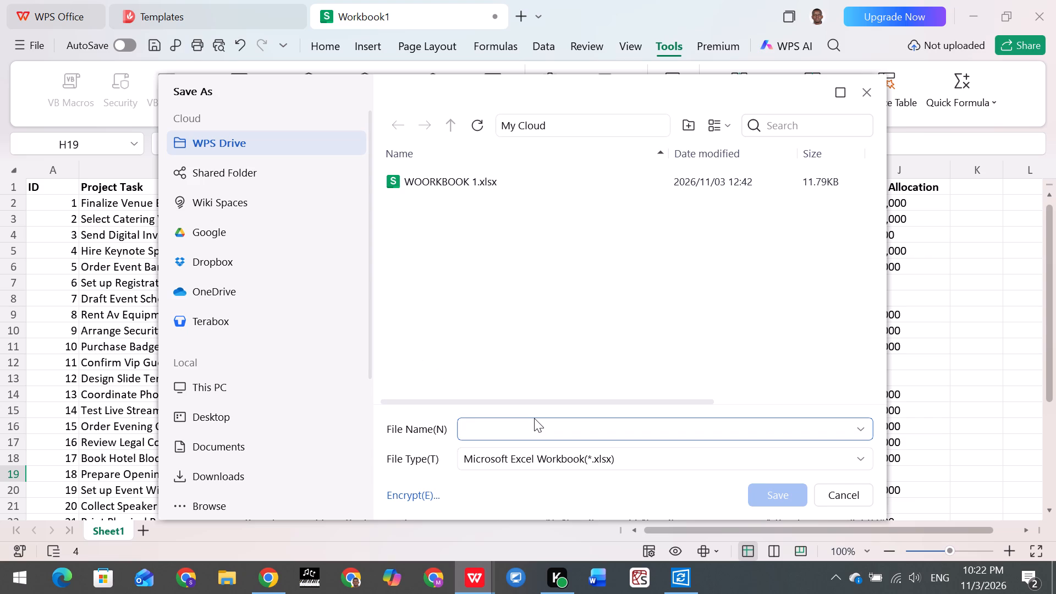
key(Tab)
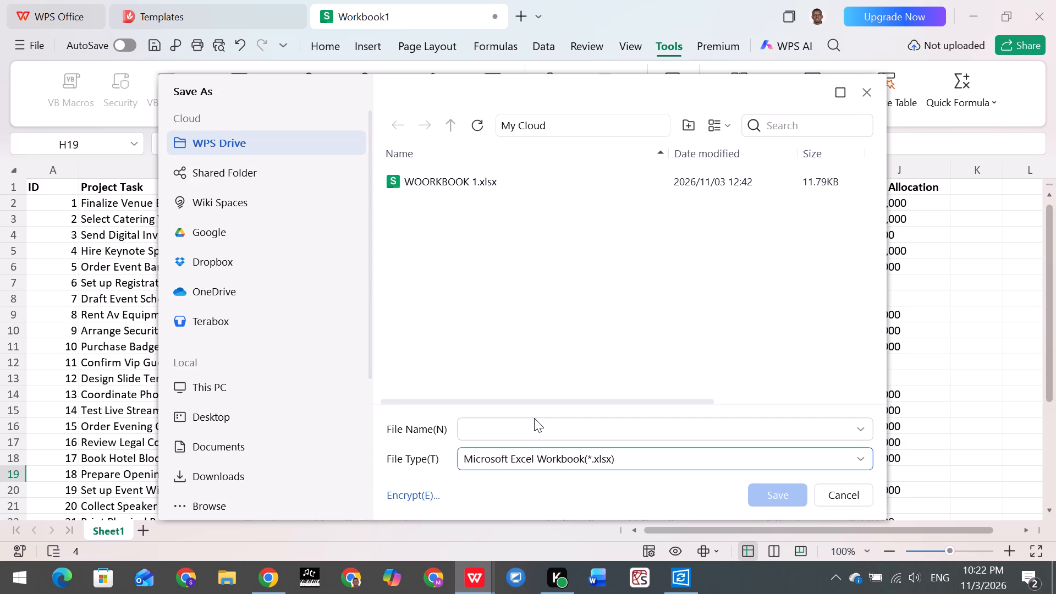
key(p)
key(BackSpace)
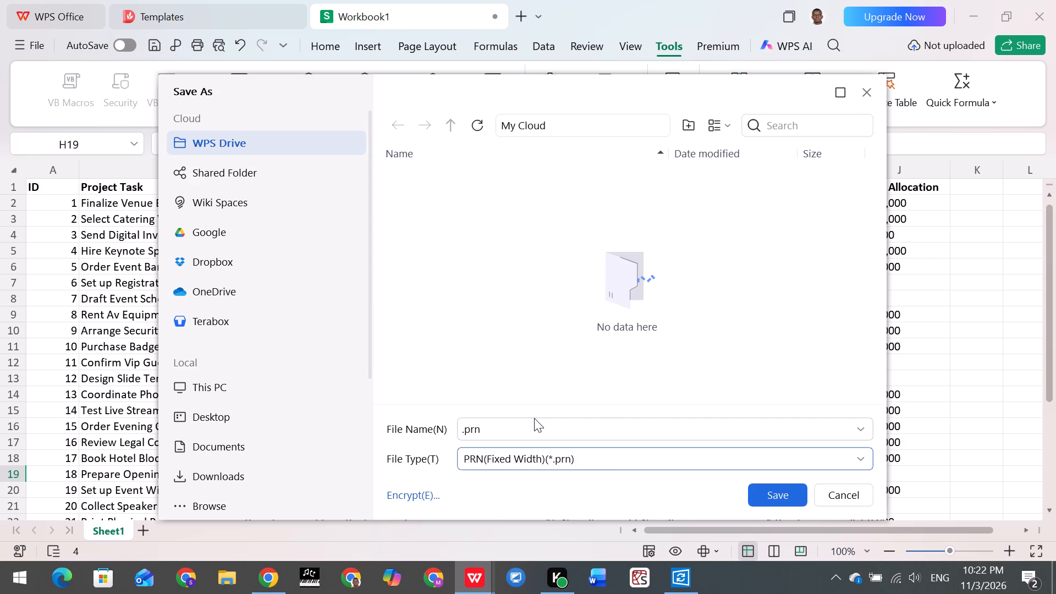
triple_click(513, 435)
click(513, 435)
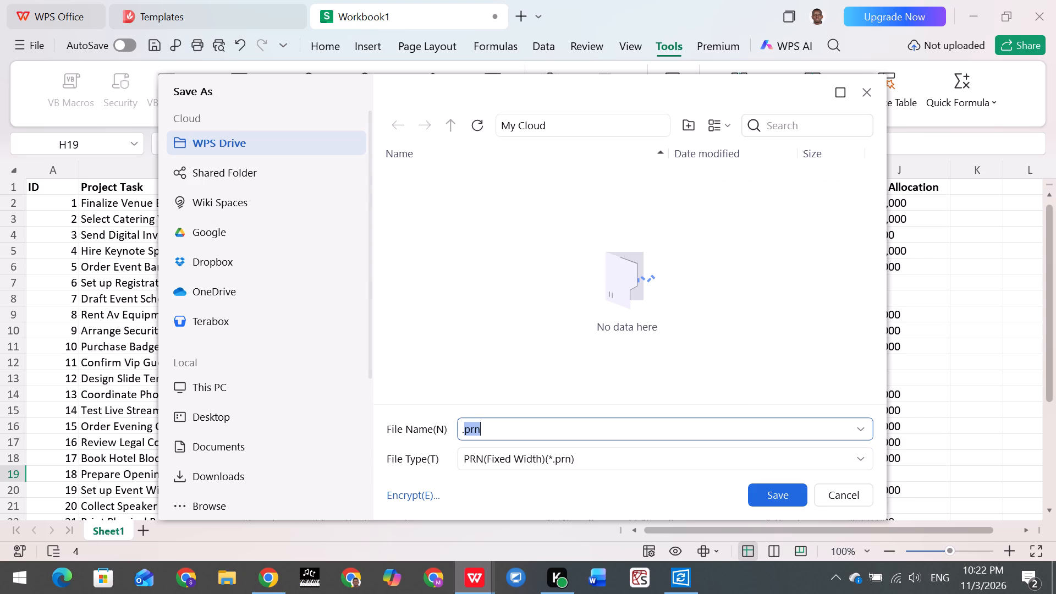
key(BackSpace)
key(BackSpace)
key(Tab)
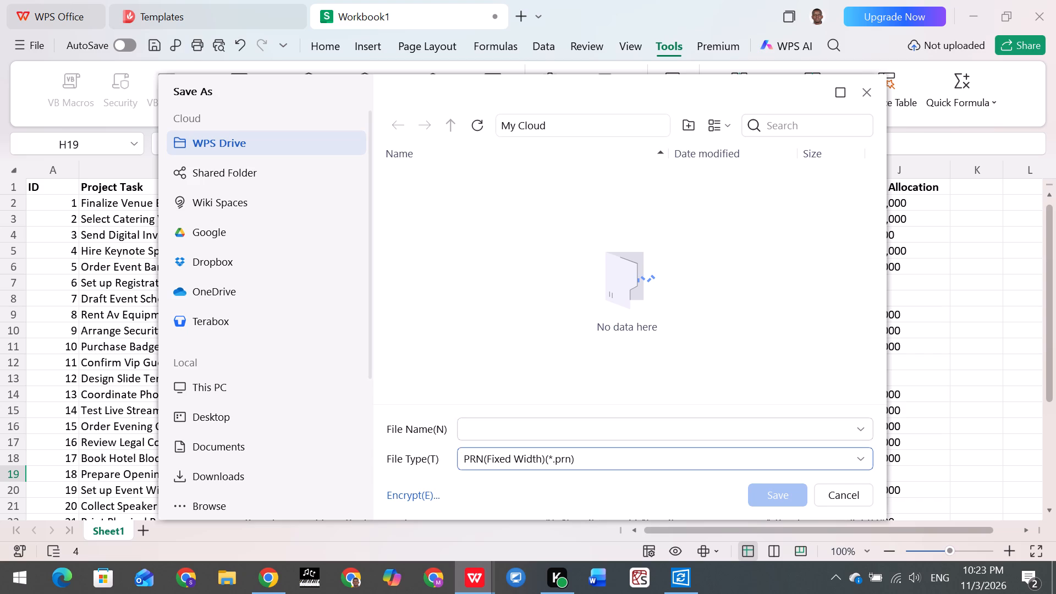
key(p)
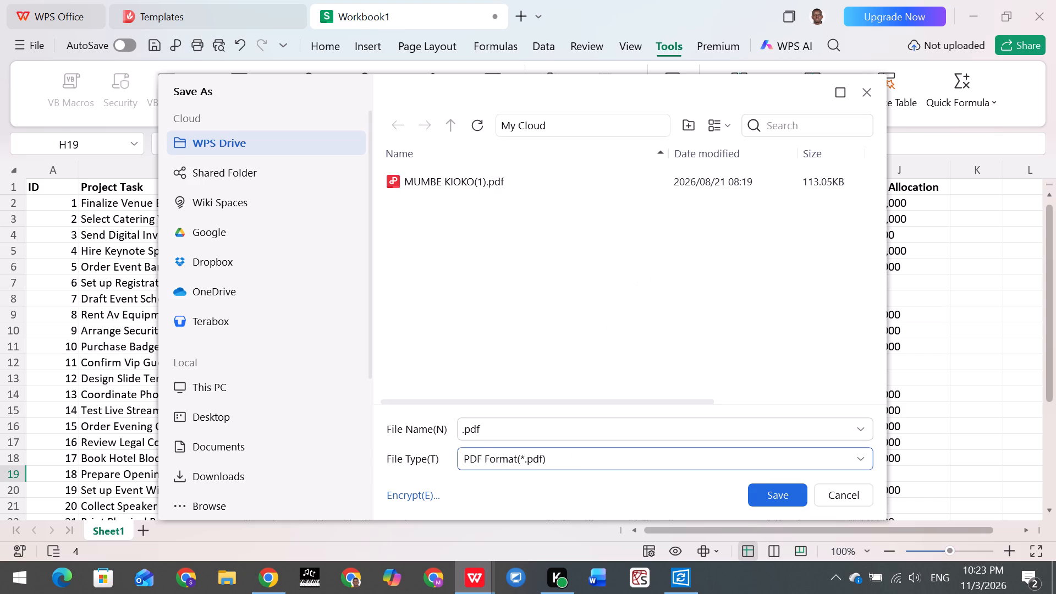
Name the PDF file PROJECT MANAGEMENT LOG and save it in My Cloud.
double_click(513, 435)
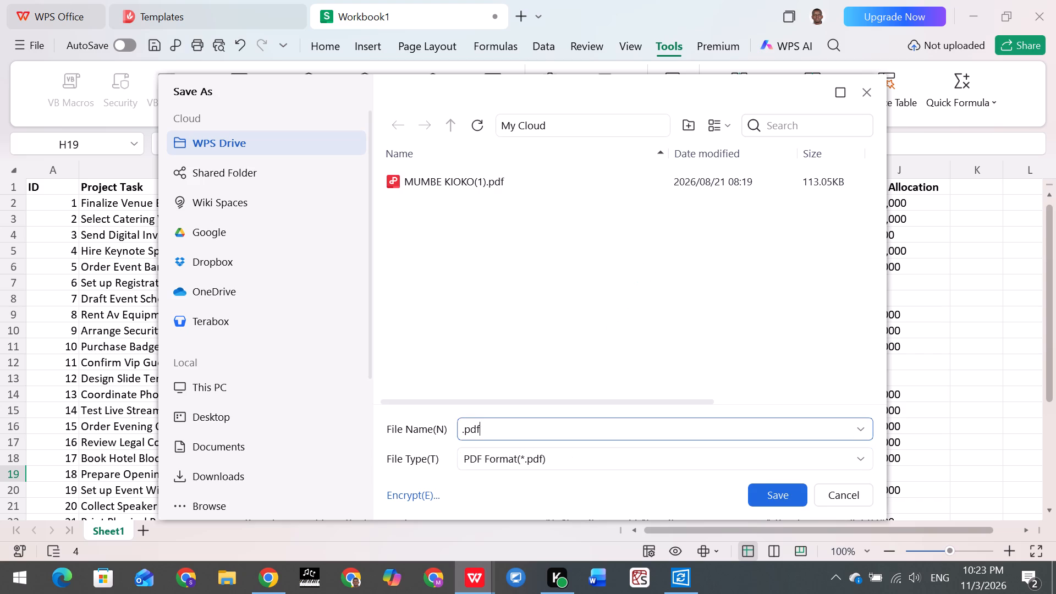
key(BackSpace)
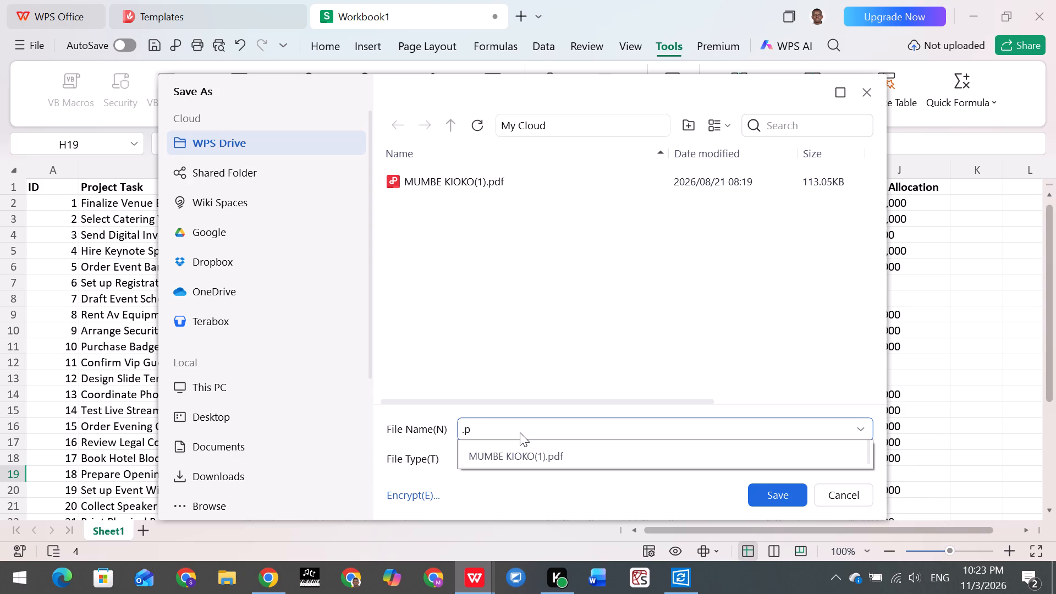
key(BackSpace)
key(BackSpace)
key(p)
key(r)
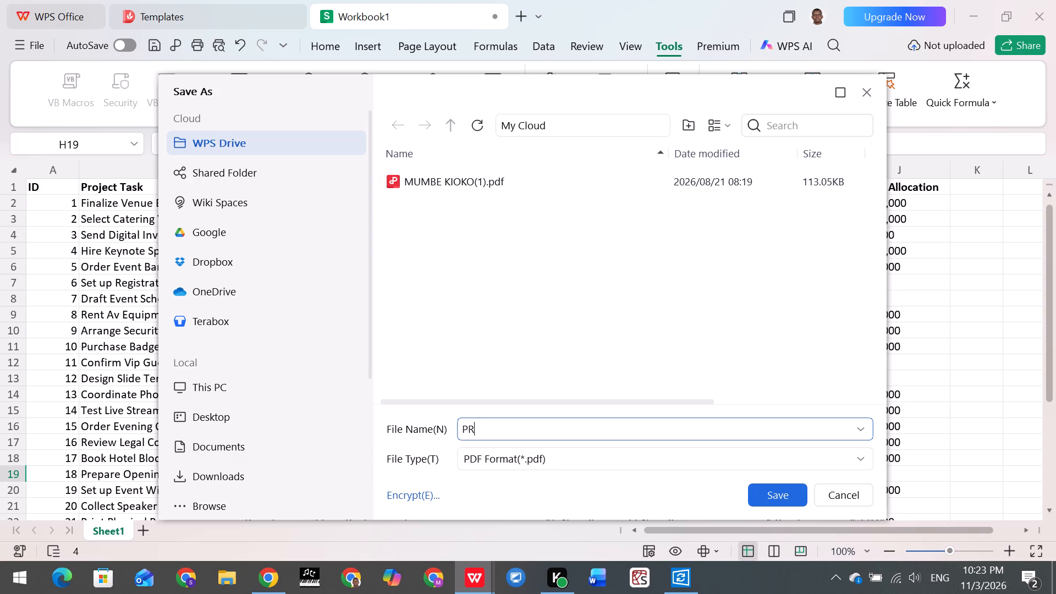
text(OJECT)
key(space)
text(MANAGE)
text(MENT)
key(space)
text(LO)
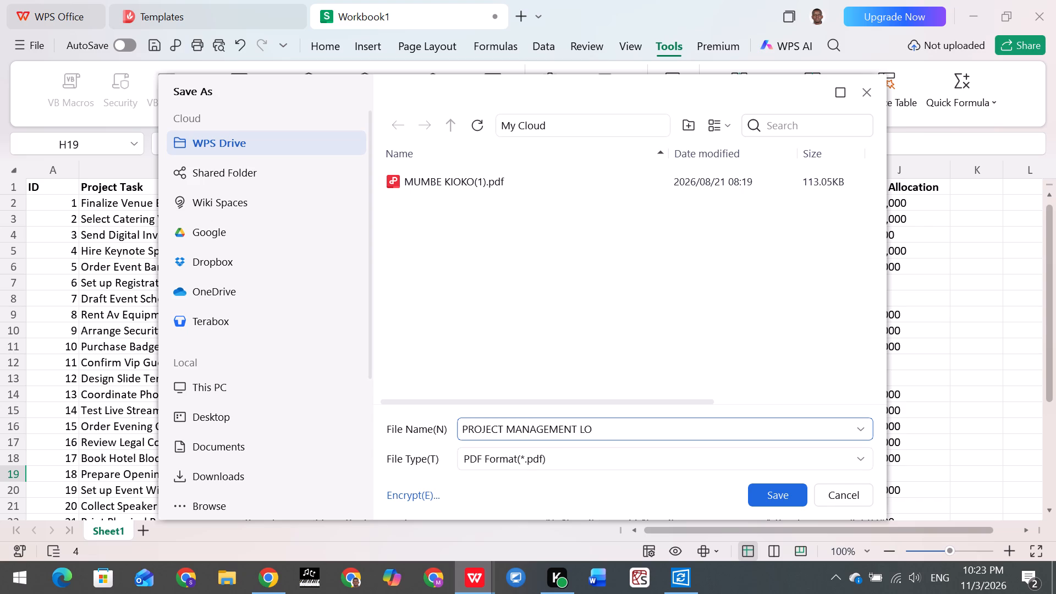
key(g)
click(788, 490)
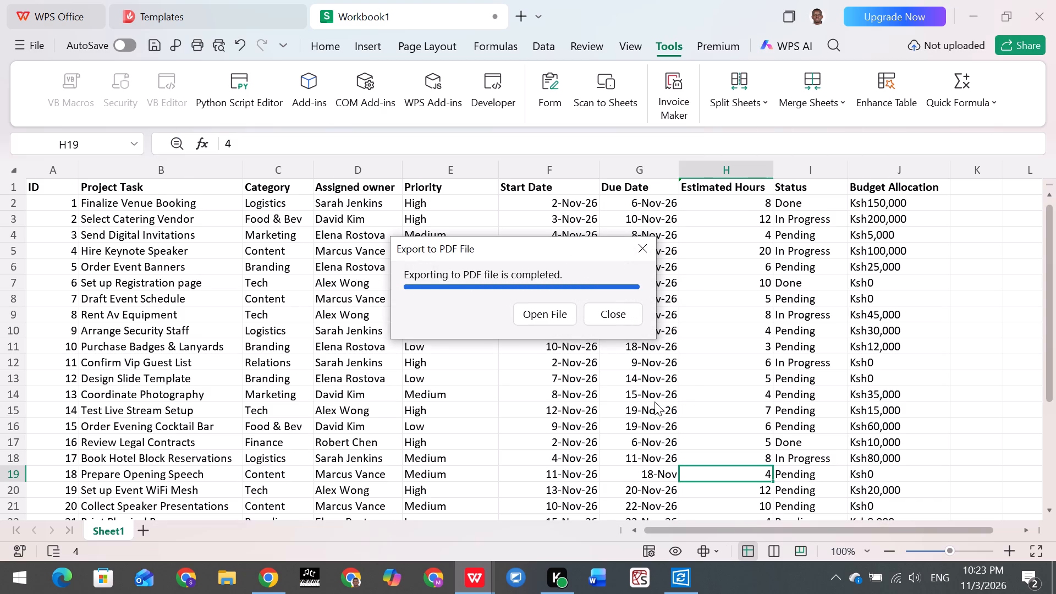
Open the exported PDF and examine how the tracker table is laid out on its pages.
click(540, 318)
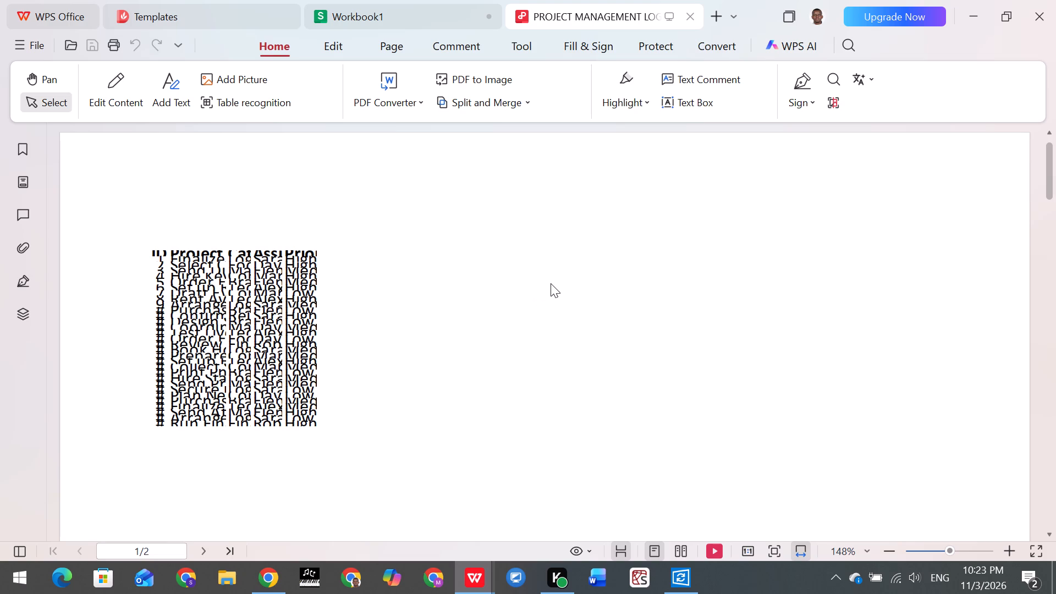
scroll(551, 283, down, 1)
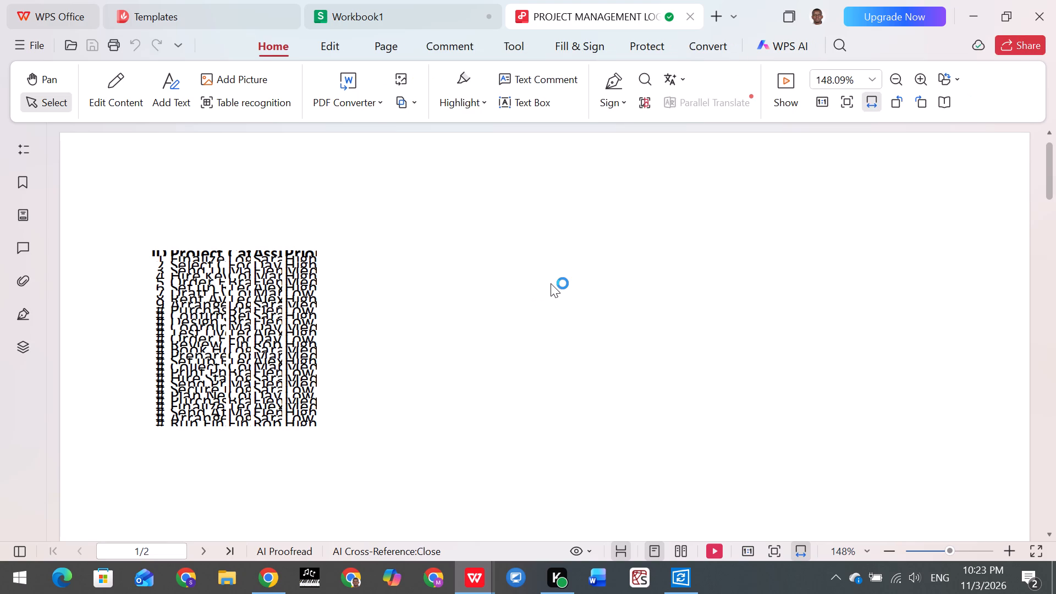
scroll(551, 283, down, 4)
scroll(552, 284, up, 17)
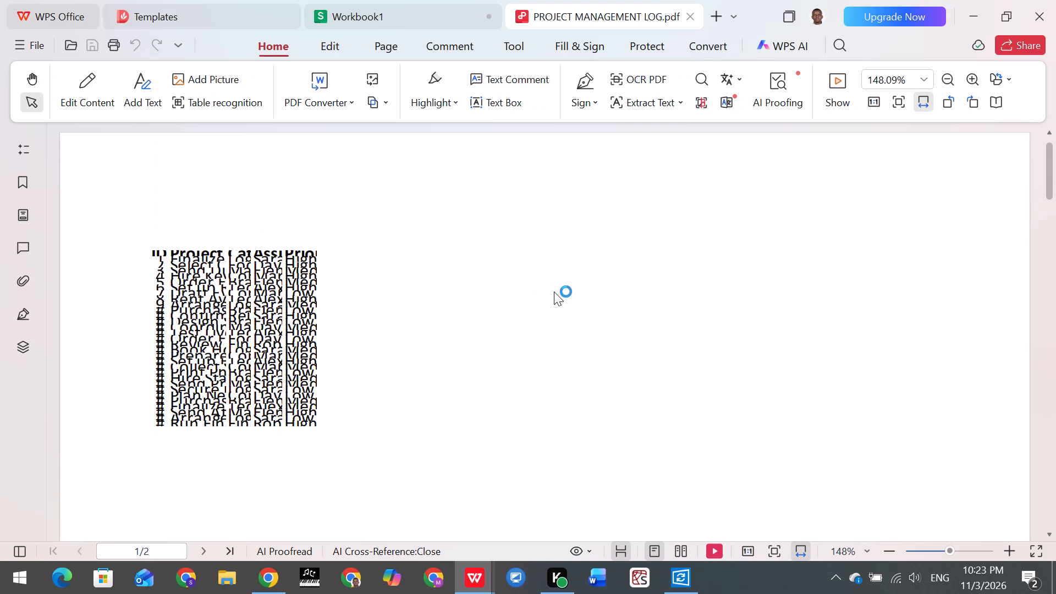
scroll(554, 291, down, 14)
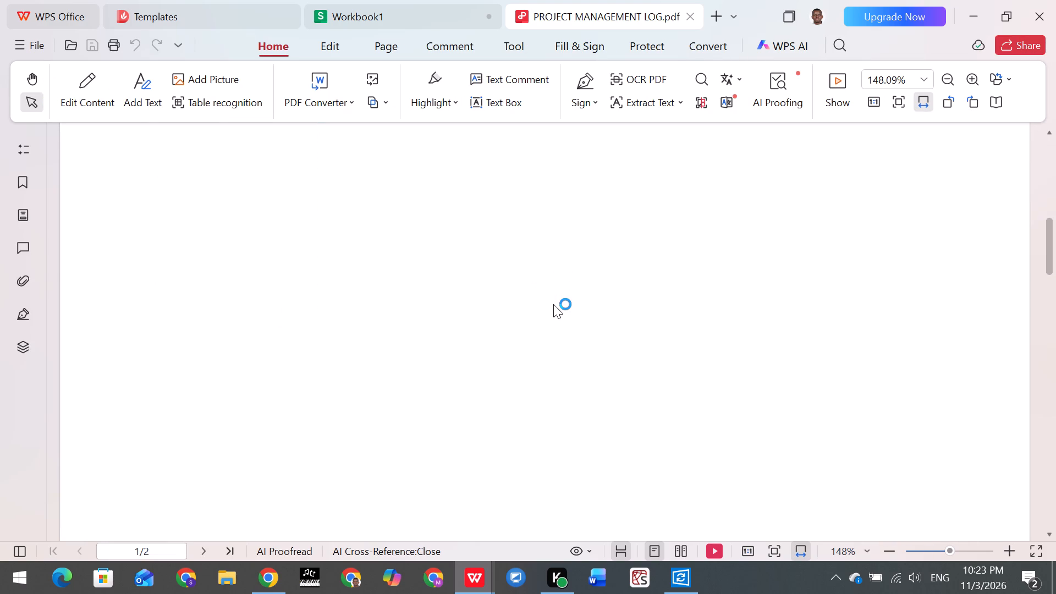
scroll(553, 304, down, 2)
scroll(553, 304, up, 3)
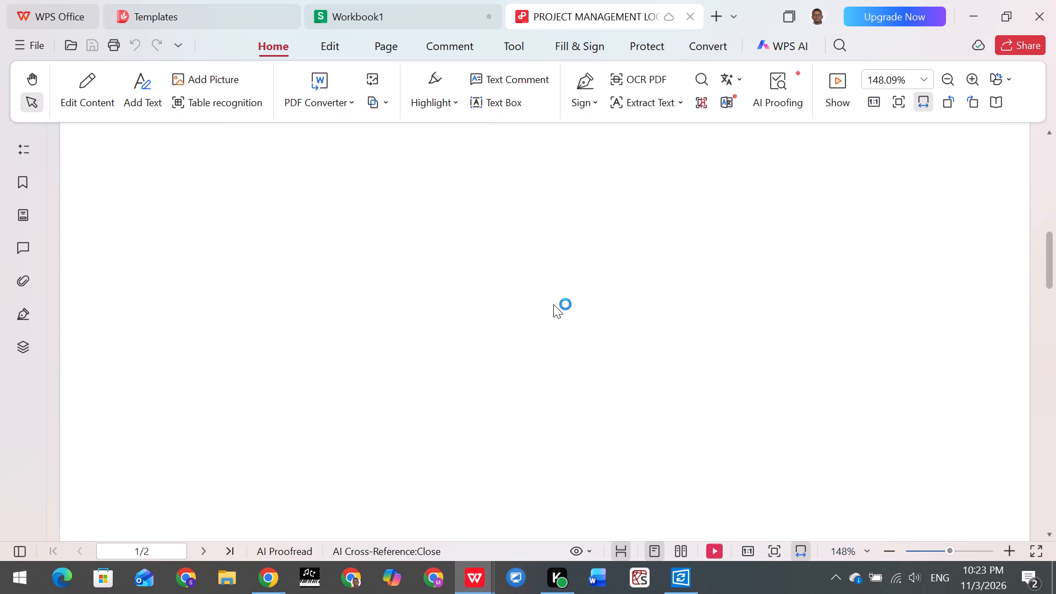
scroll(553, 304, up, 8)
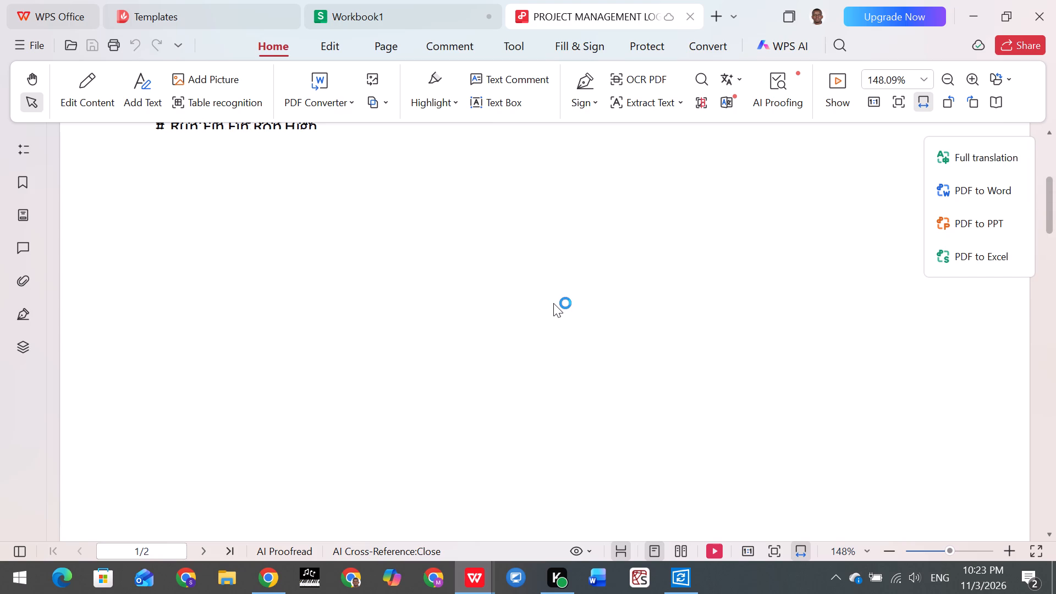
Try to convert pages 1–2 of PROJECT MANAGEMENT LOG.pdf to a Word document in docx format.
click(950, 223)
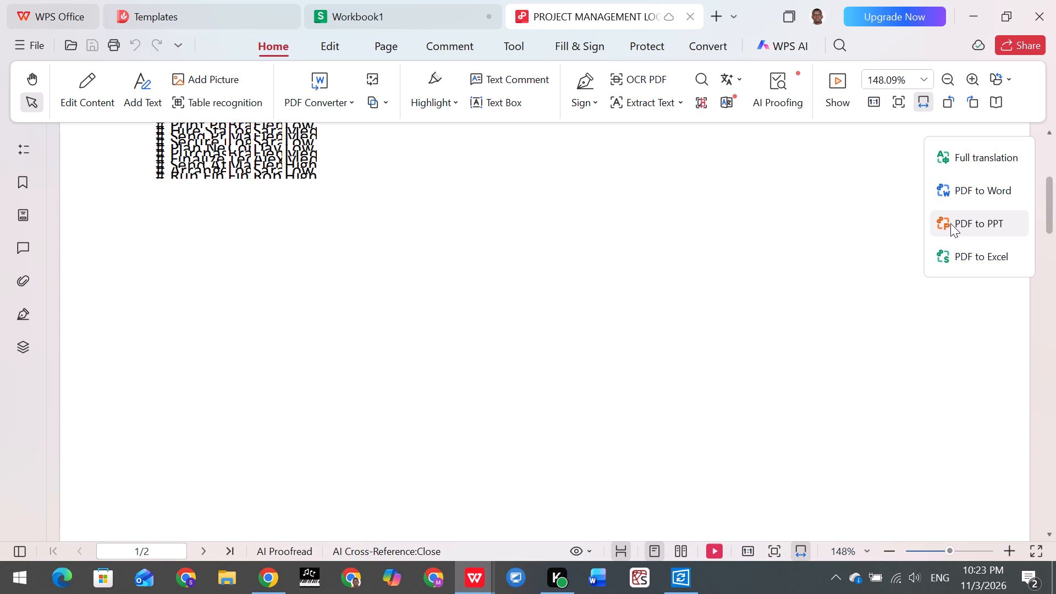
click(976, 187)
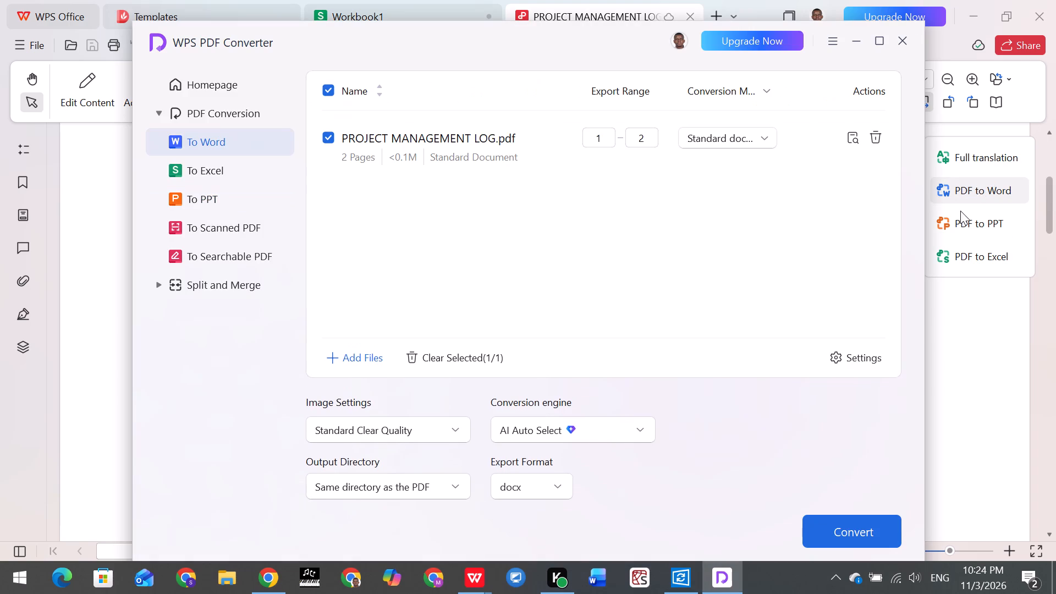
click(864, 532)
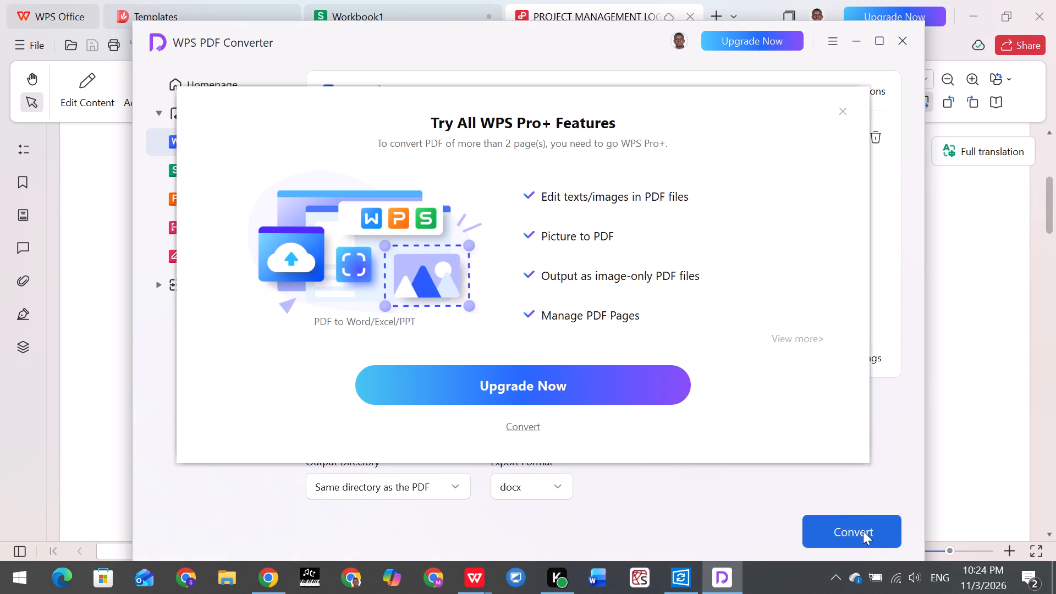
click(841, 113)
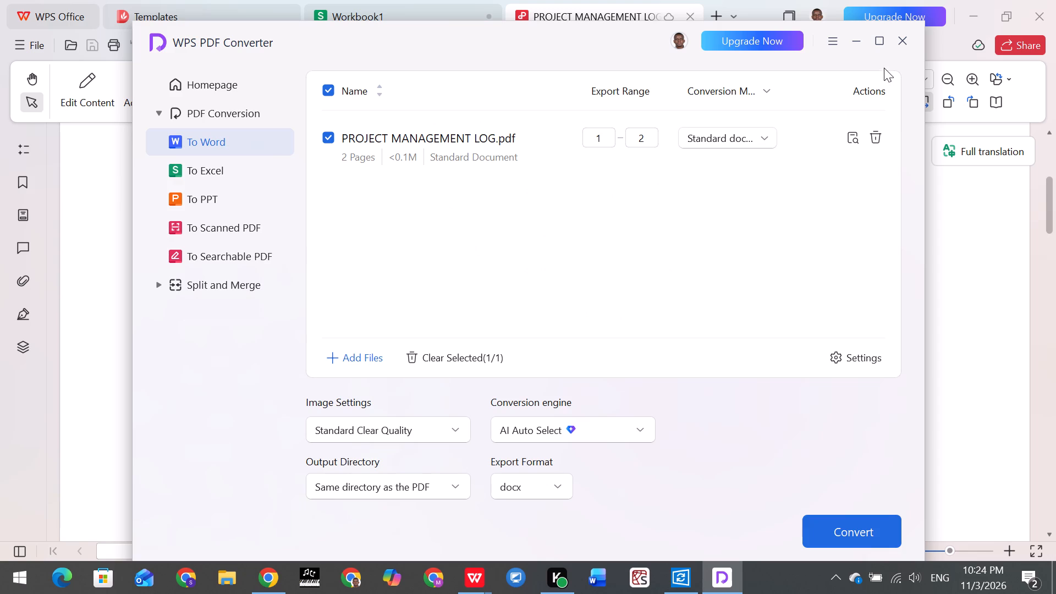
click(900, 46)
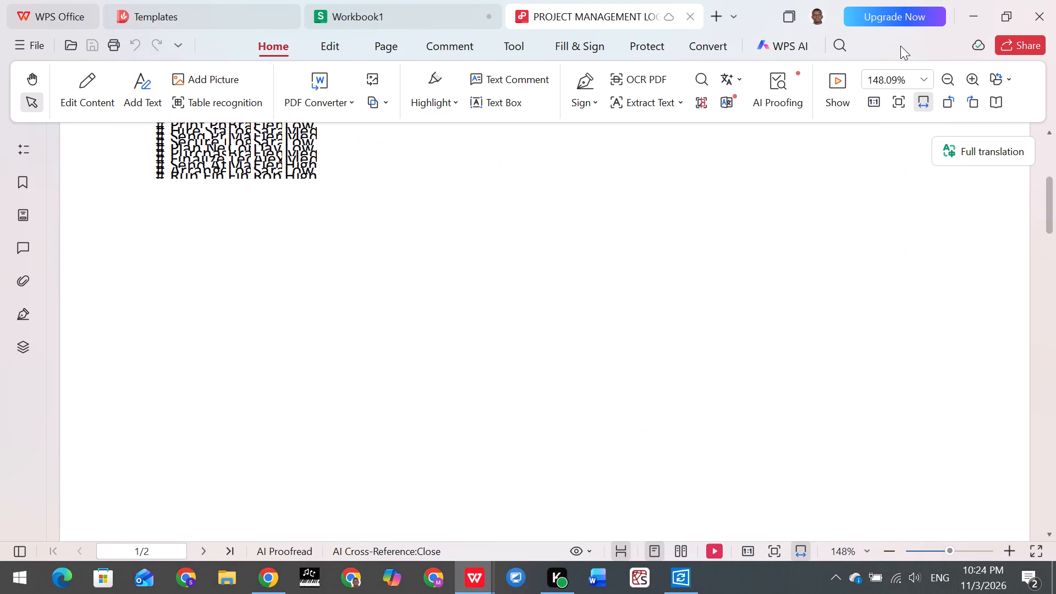
Close the office application, discarding the unsaved changes to Workbook1.
scroll(900, 46, up, 6)
scroll(1015, 52, up, 2)
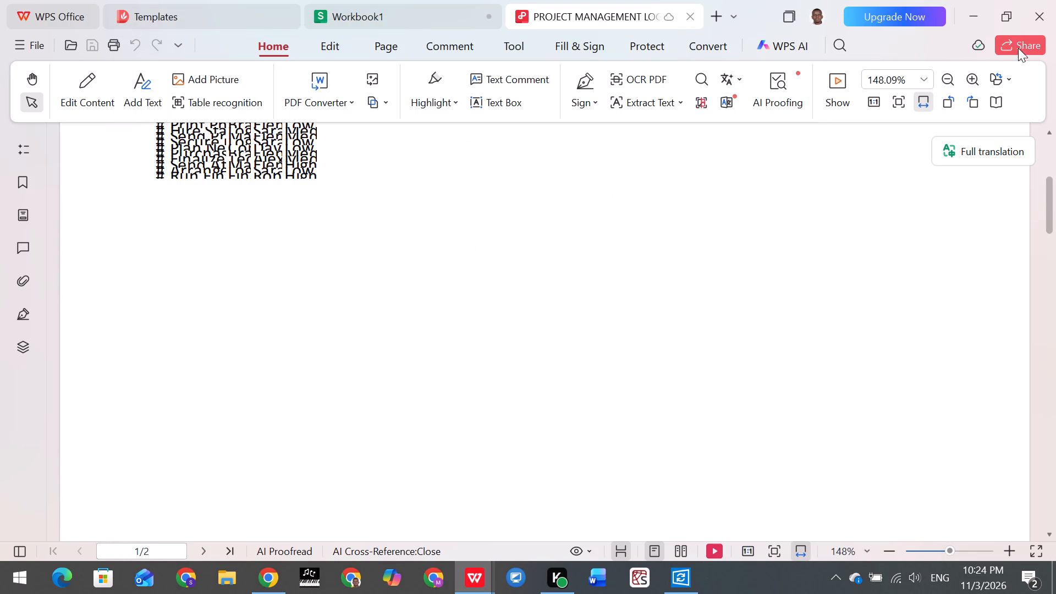
scroll(1018, 48, up, 2)
click(1037, 23)
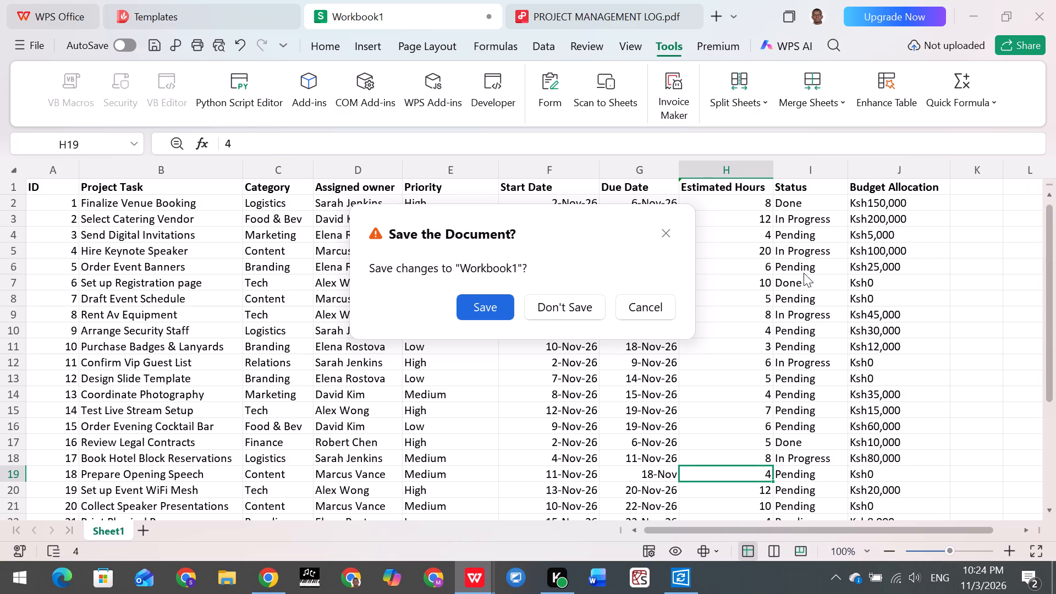
double_click(515, 363)
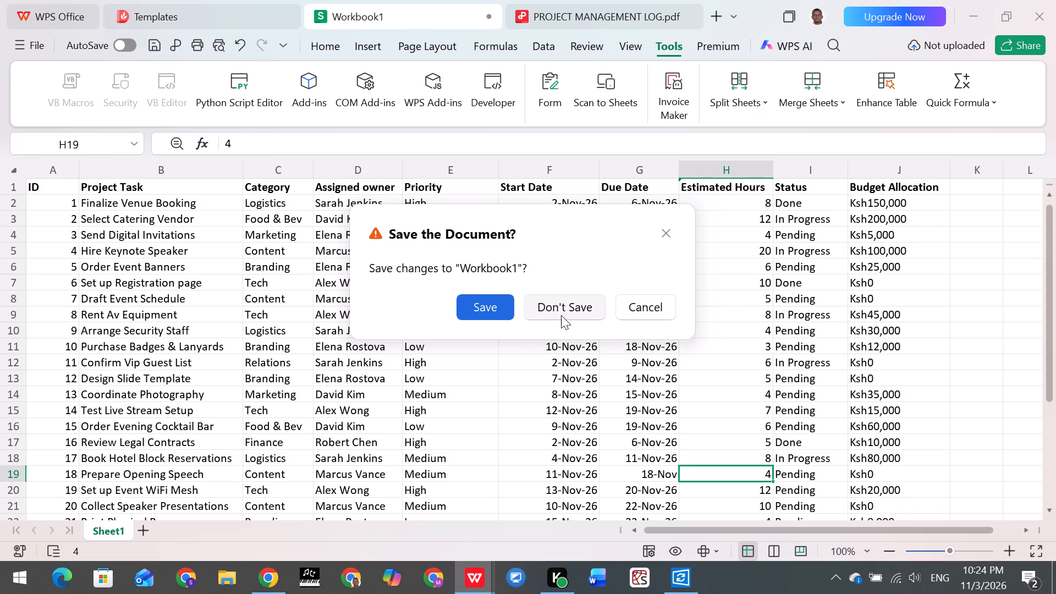
click(562, 312)
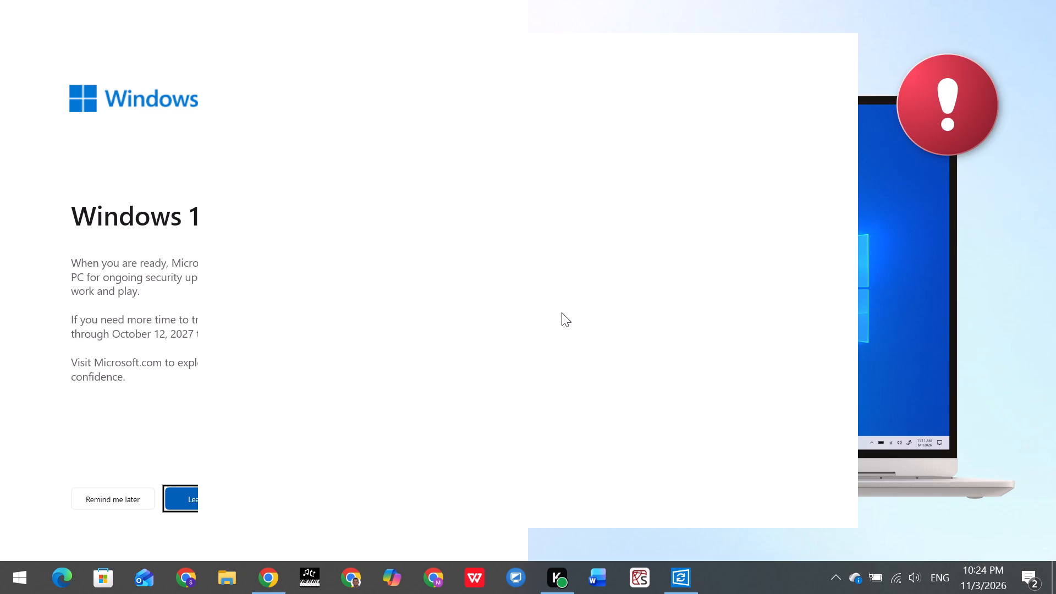